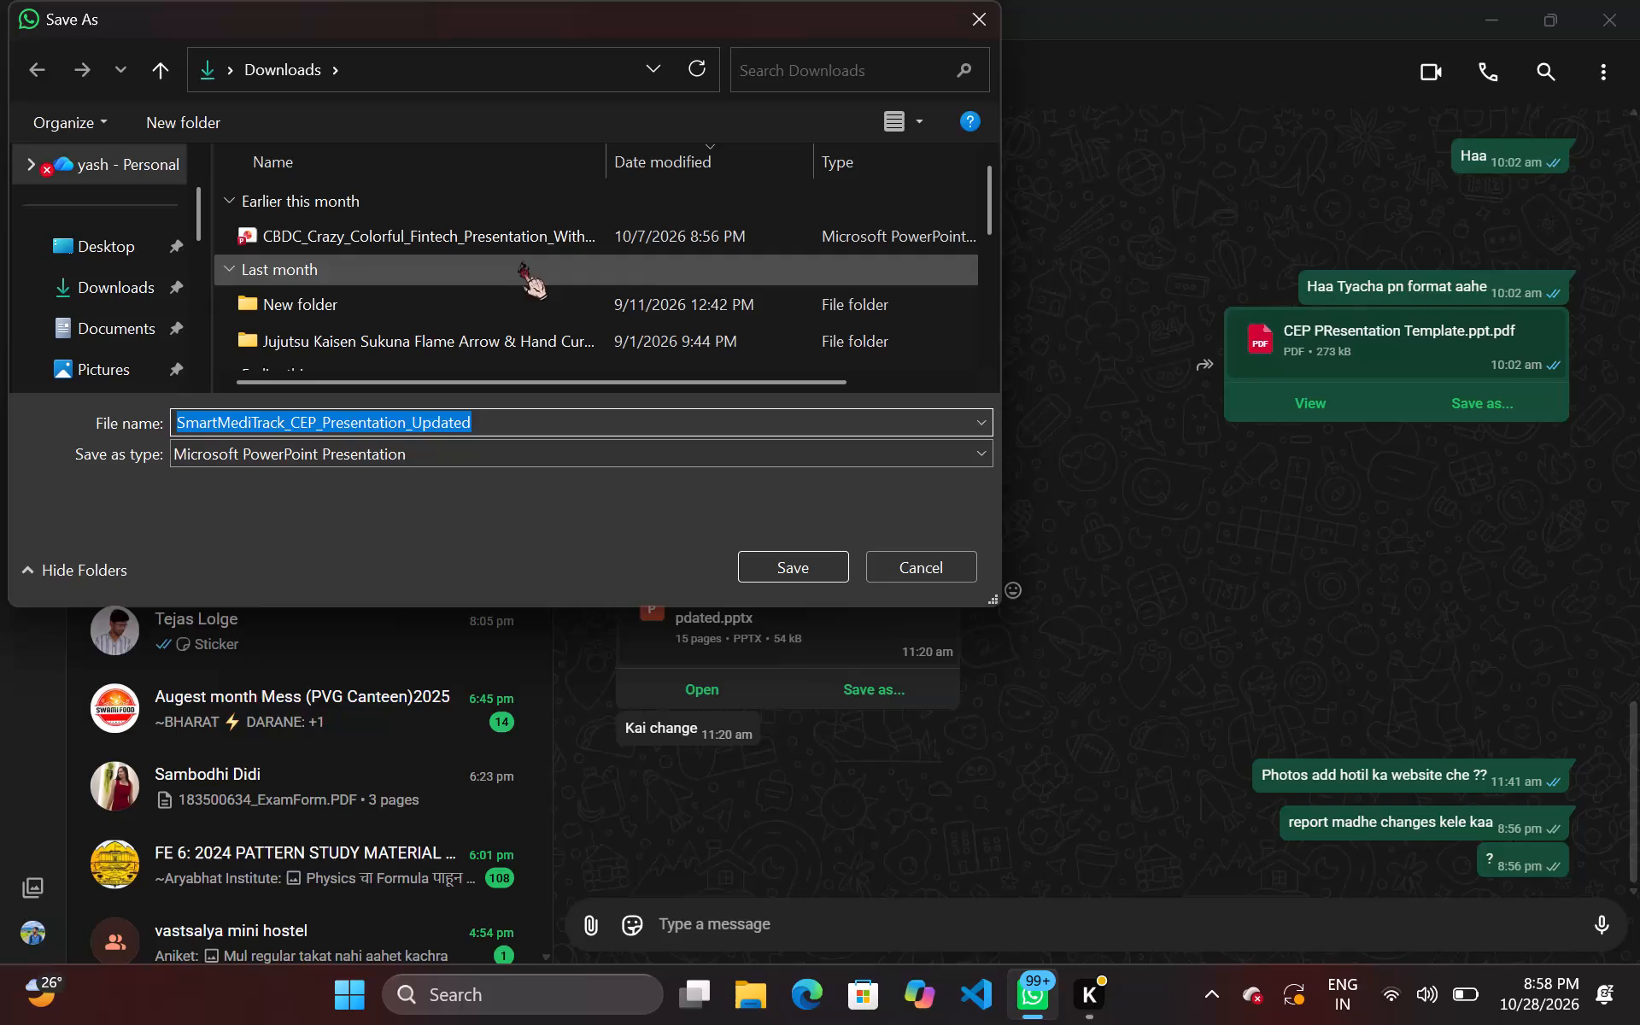
# Save the SmartMediTrack_CEP_Presentation_Updated PowerPoint presentation to the Downloads folder.
pyautogui.click(137, 273)
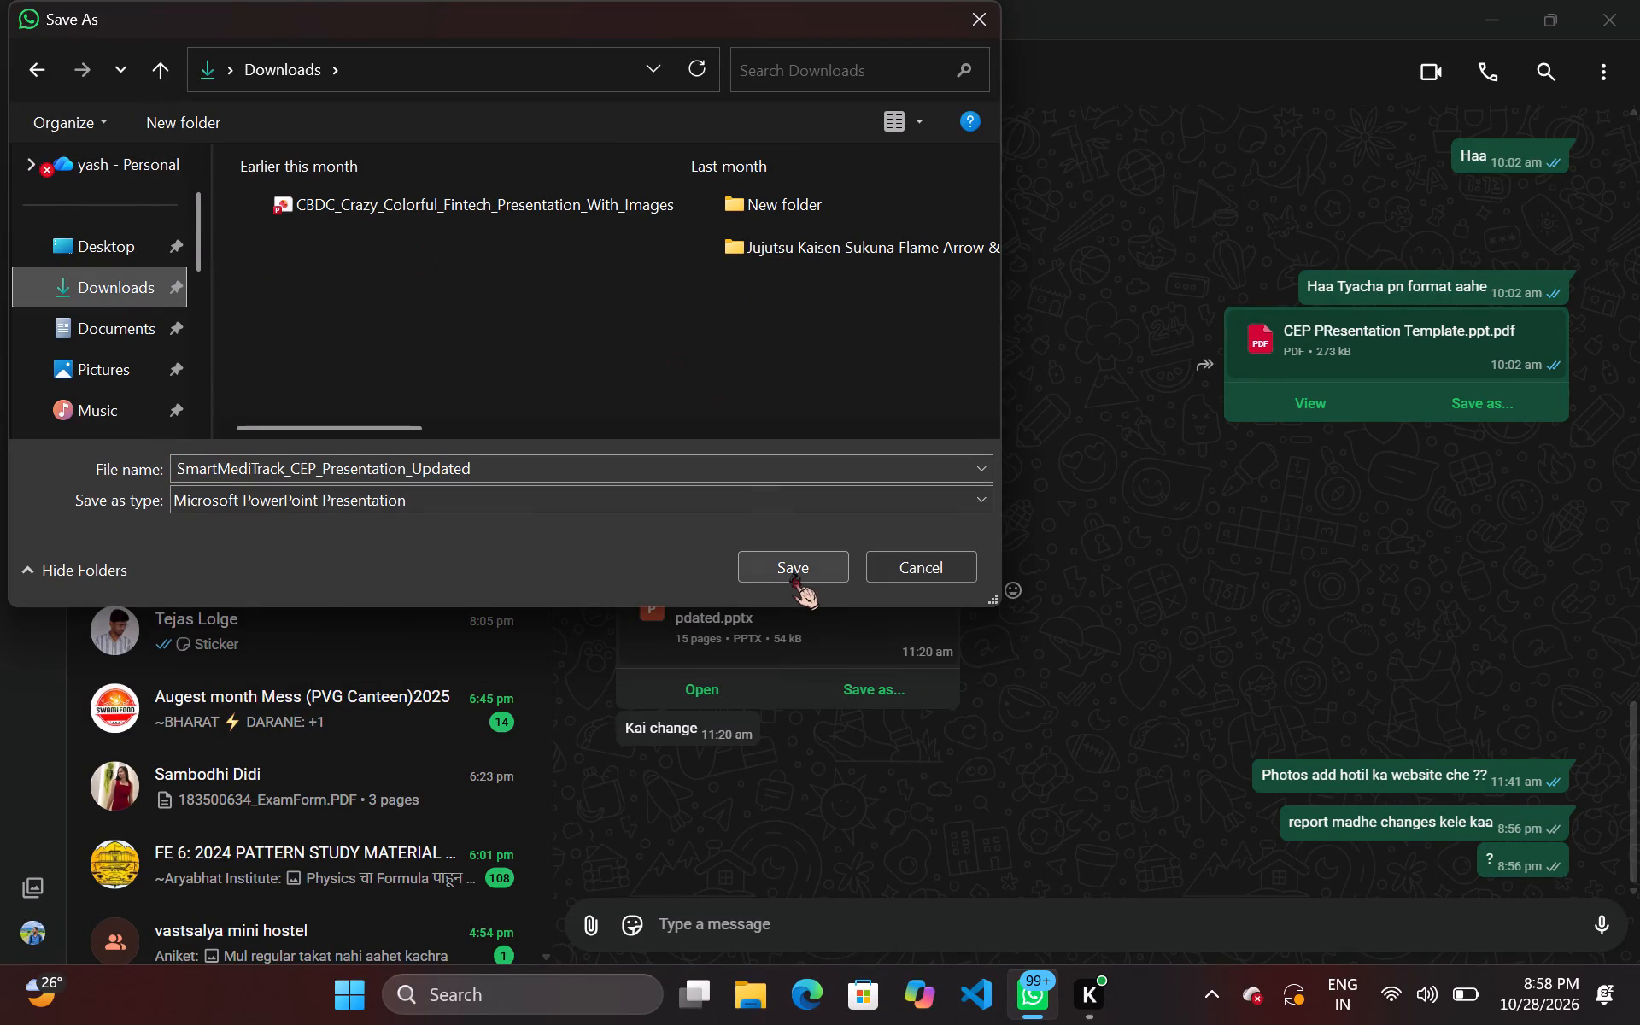
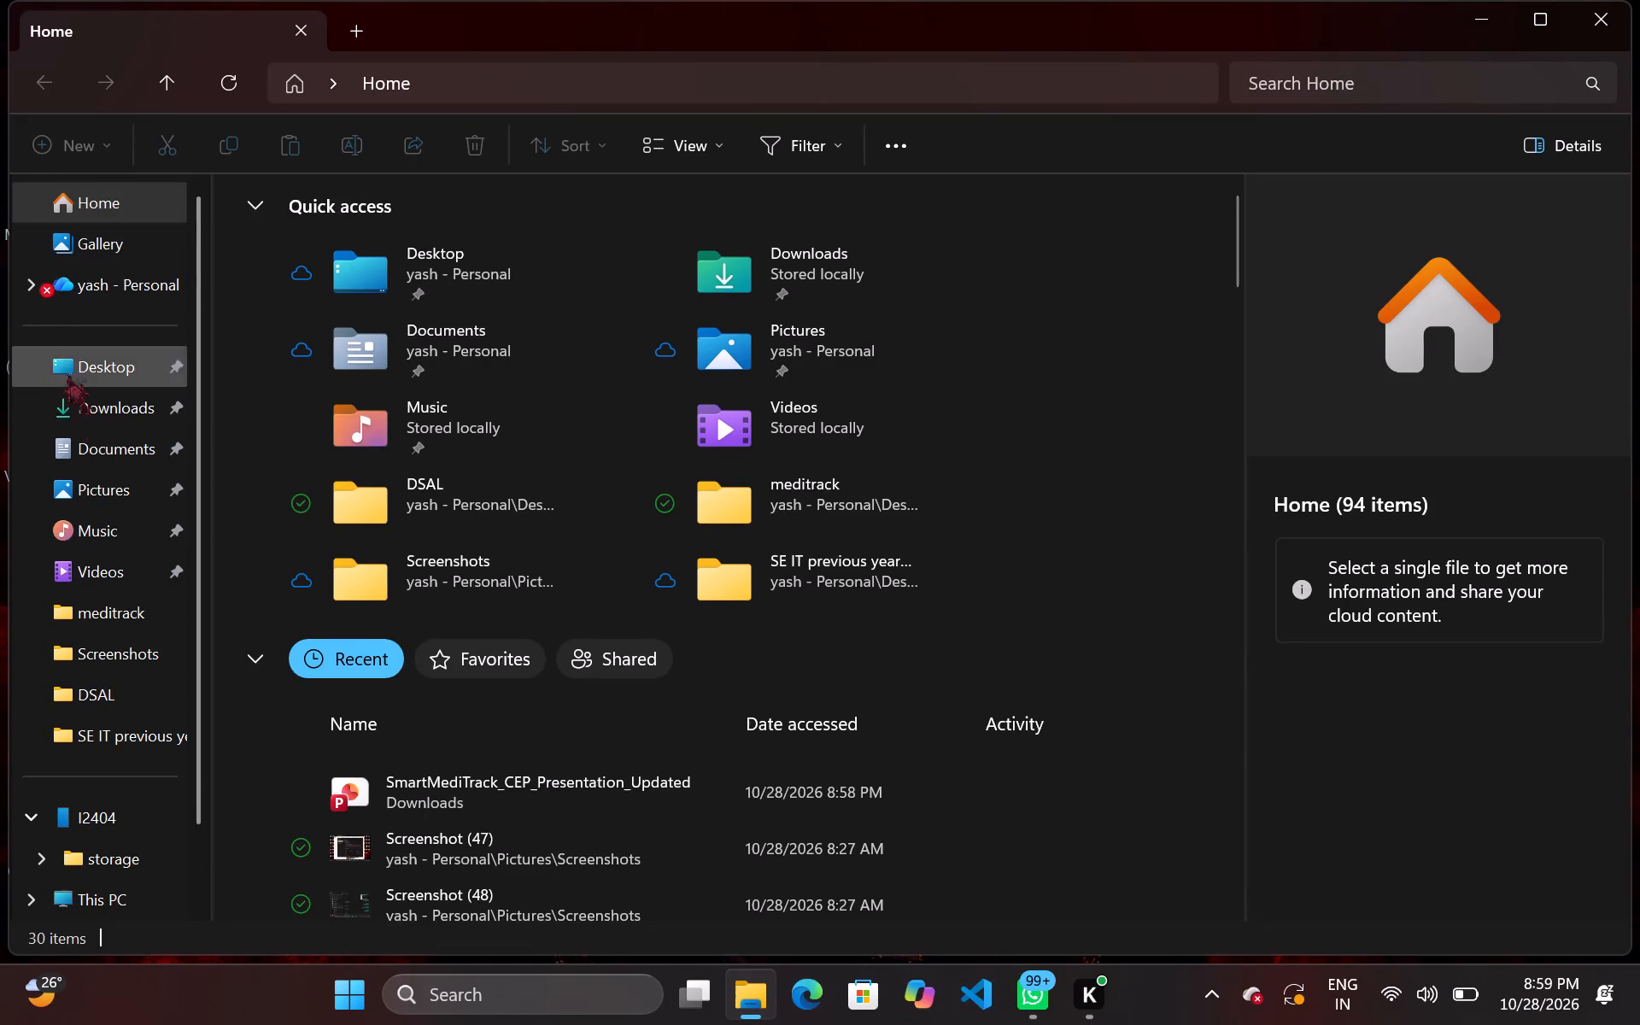
# Open the recent SmartMediTrack_CEP_Presentation_Updated file in PowerPoint and maximize its window.
pyautogui.scroll(-2, 43, 560)
pyautogui.scroll(3, 43, 560)
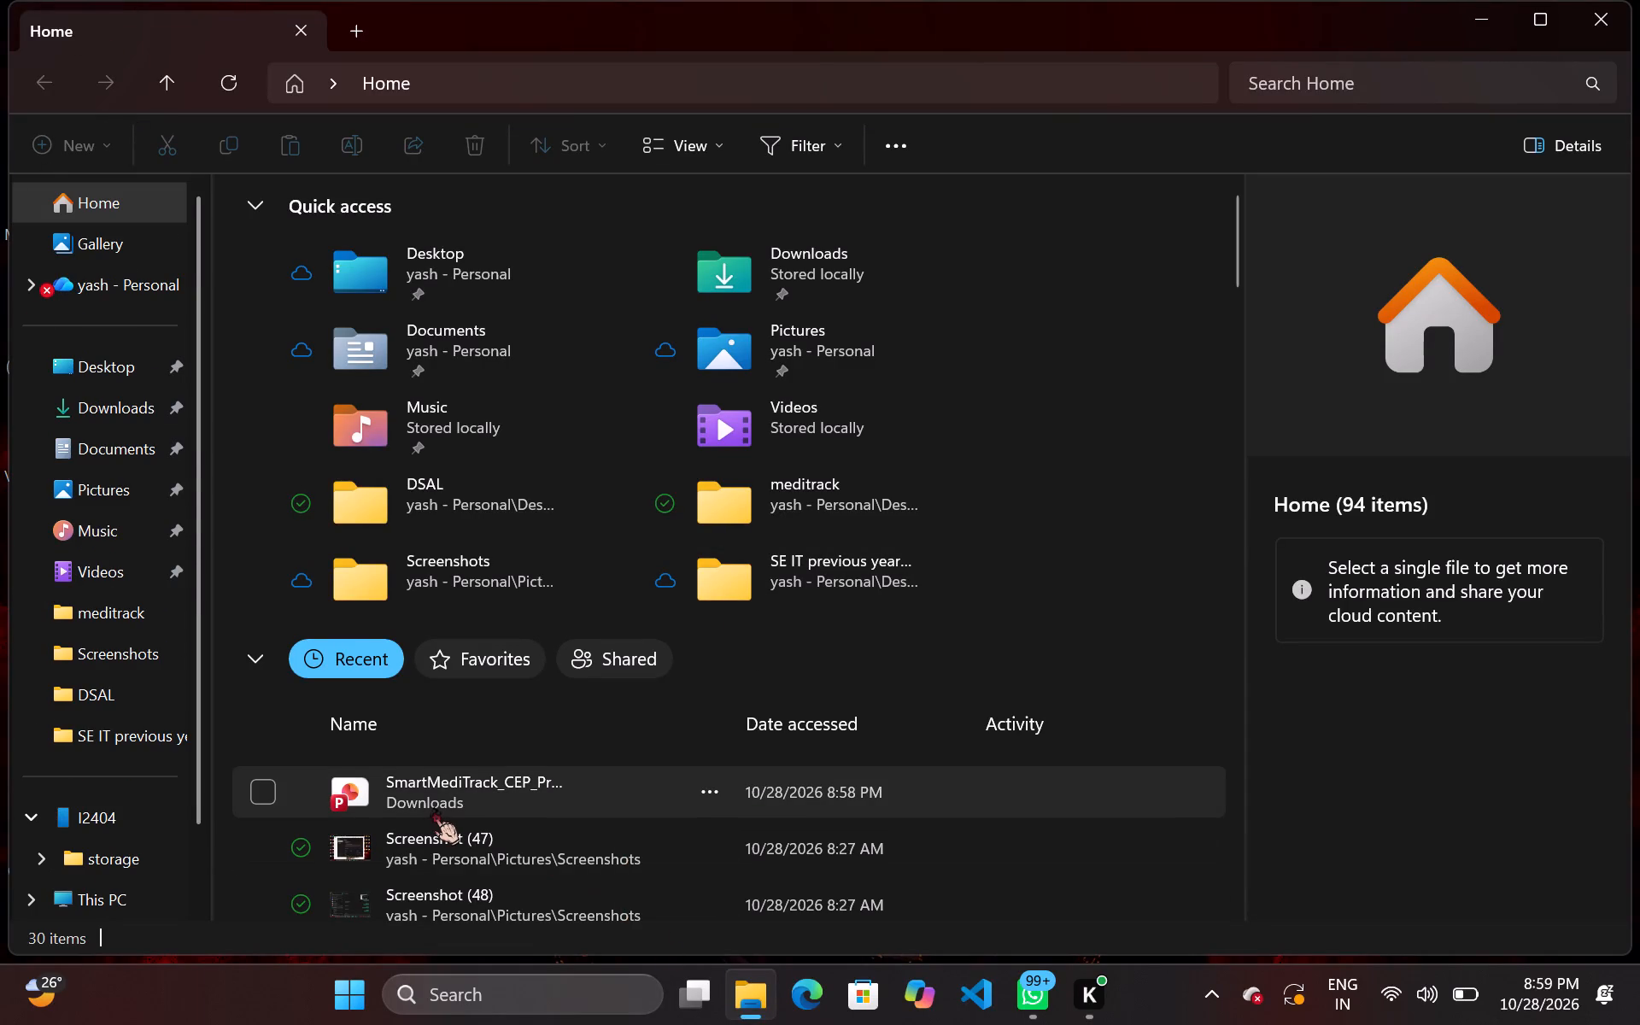
pyautogui.doubleClick(579, 799)
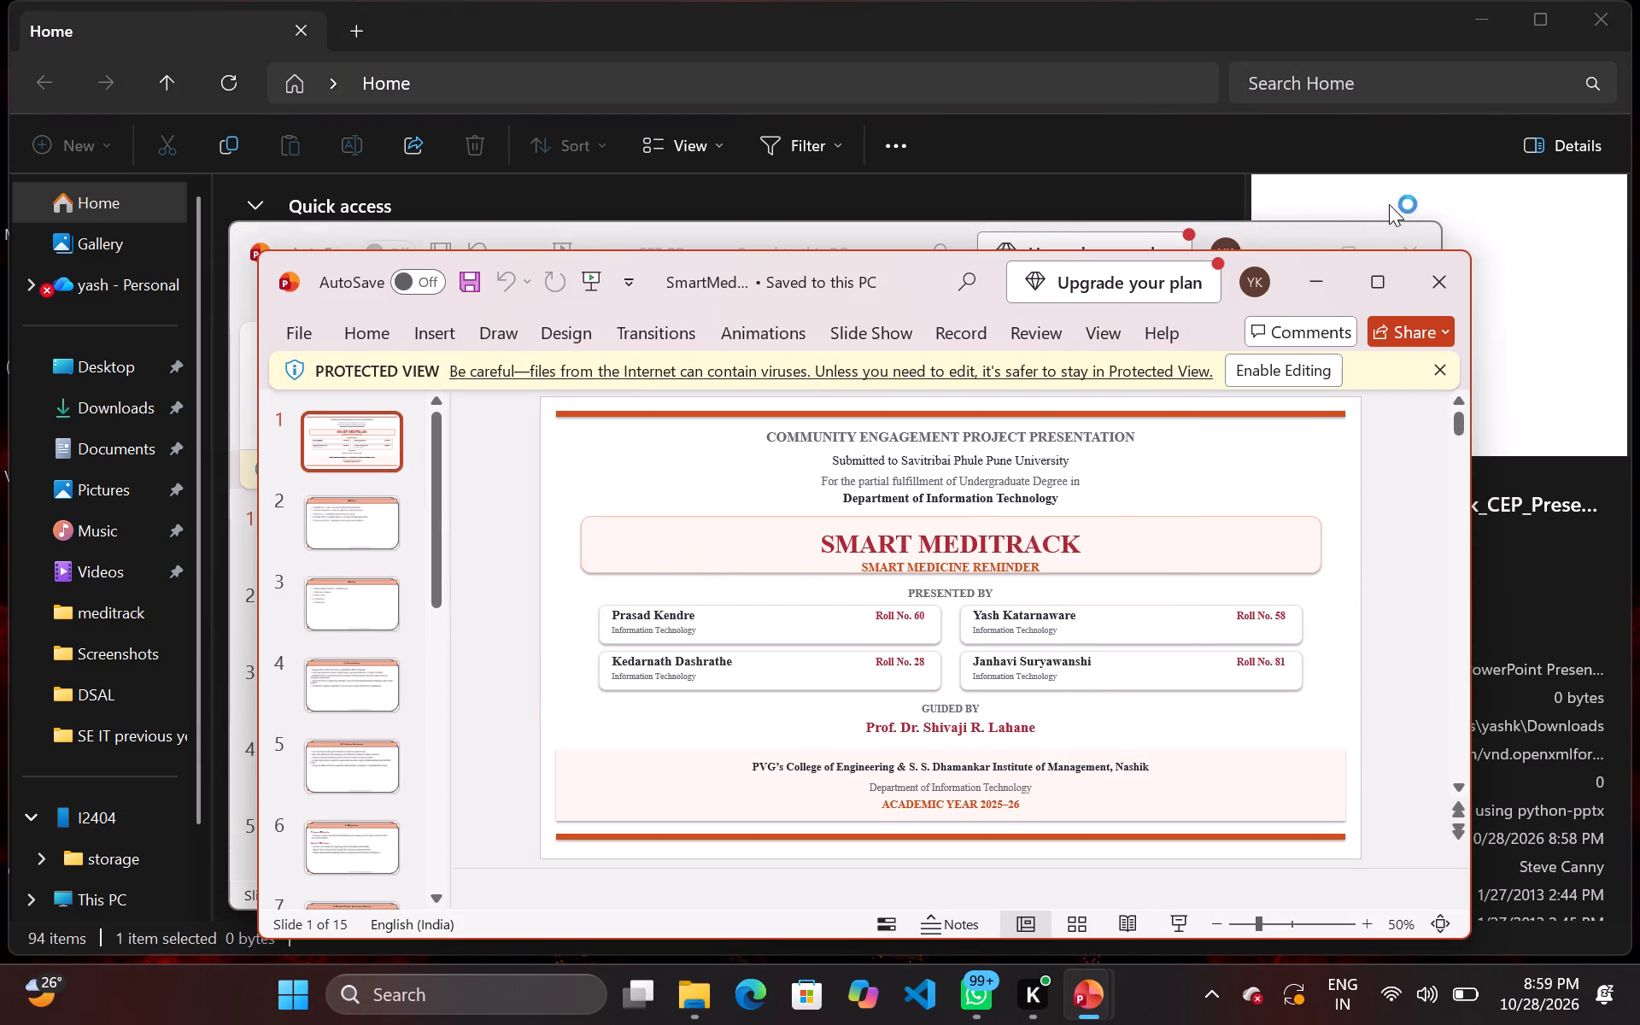
pyautogui.click(1378, 262)
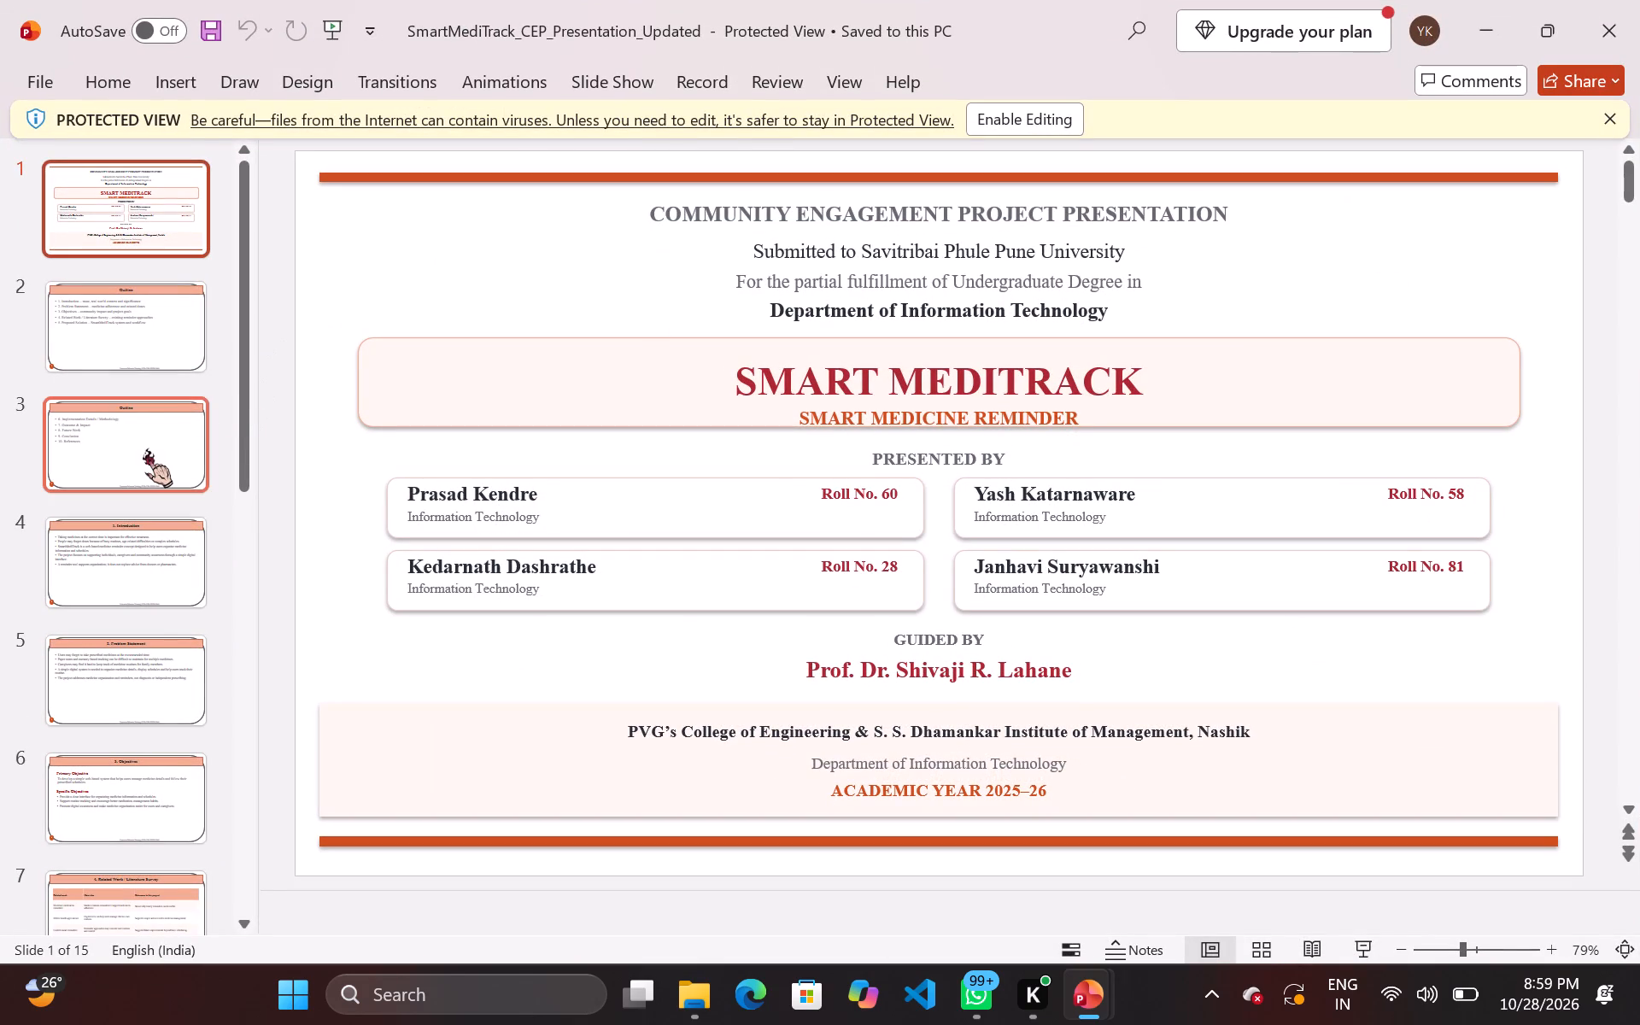
# Look through the presentation's slides and compare the two Outline slides, 2 and 3.
pyautogui.scroll(-6, 145, 449)
pyautogui.scroll(2, 145, 449)
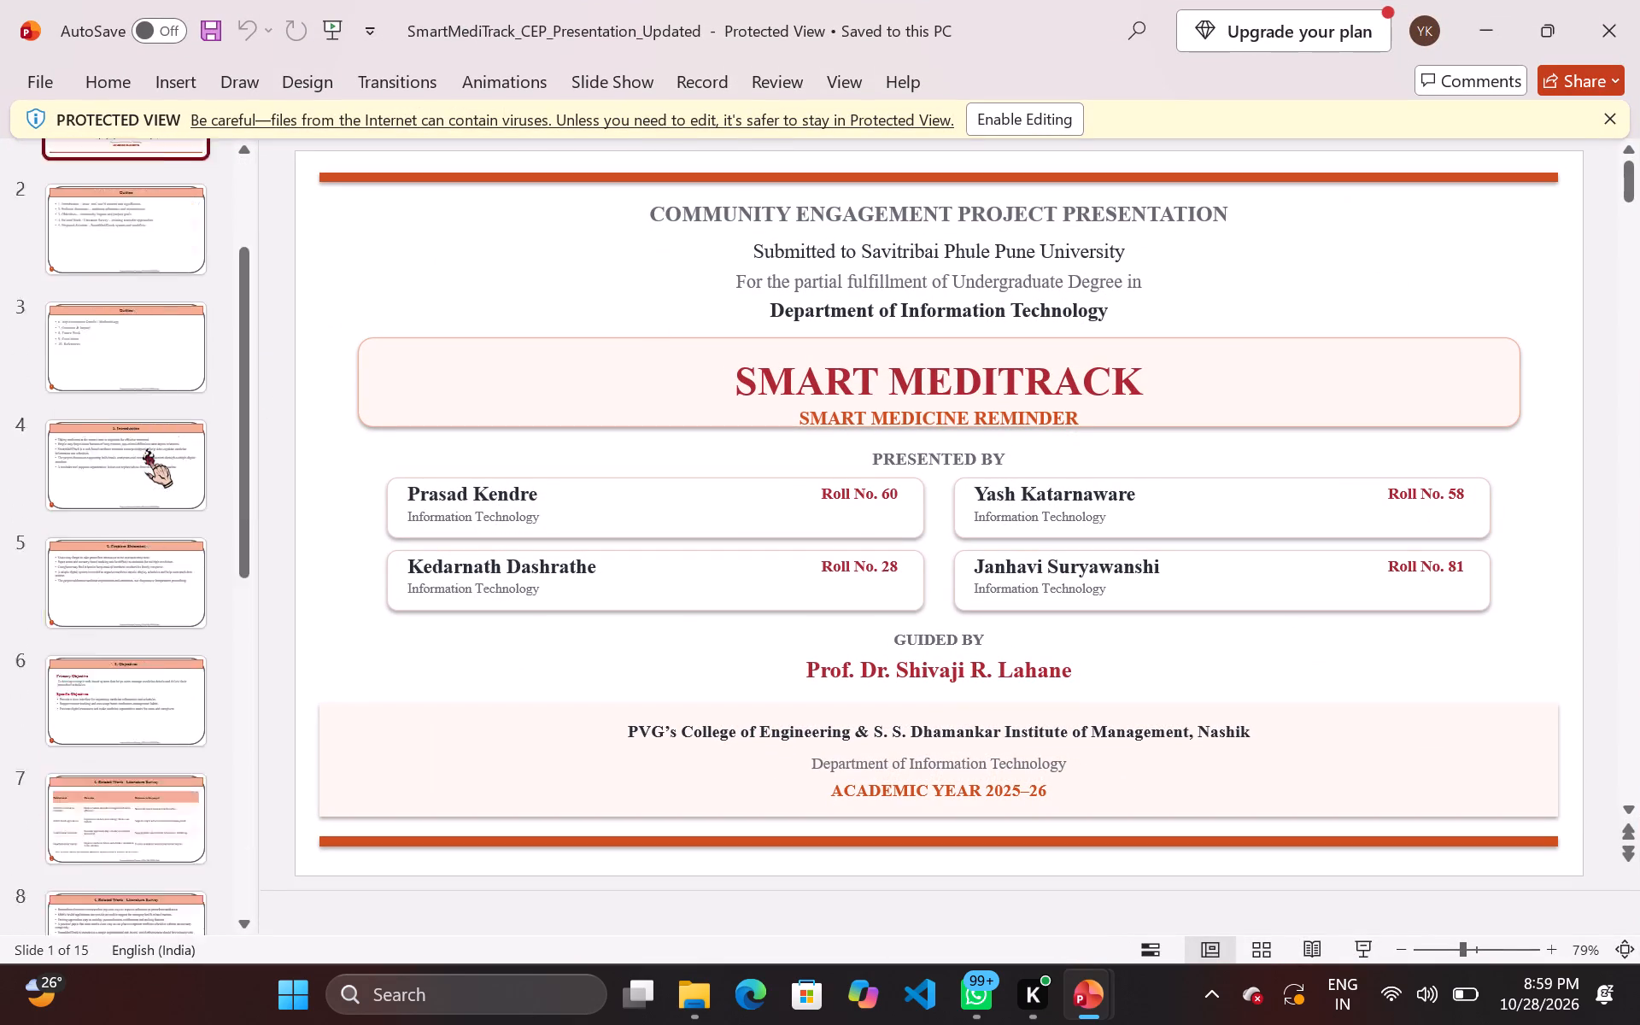
pyautogui.click(126, 875)
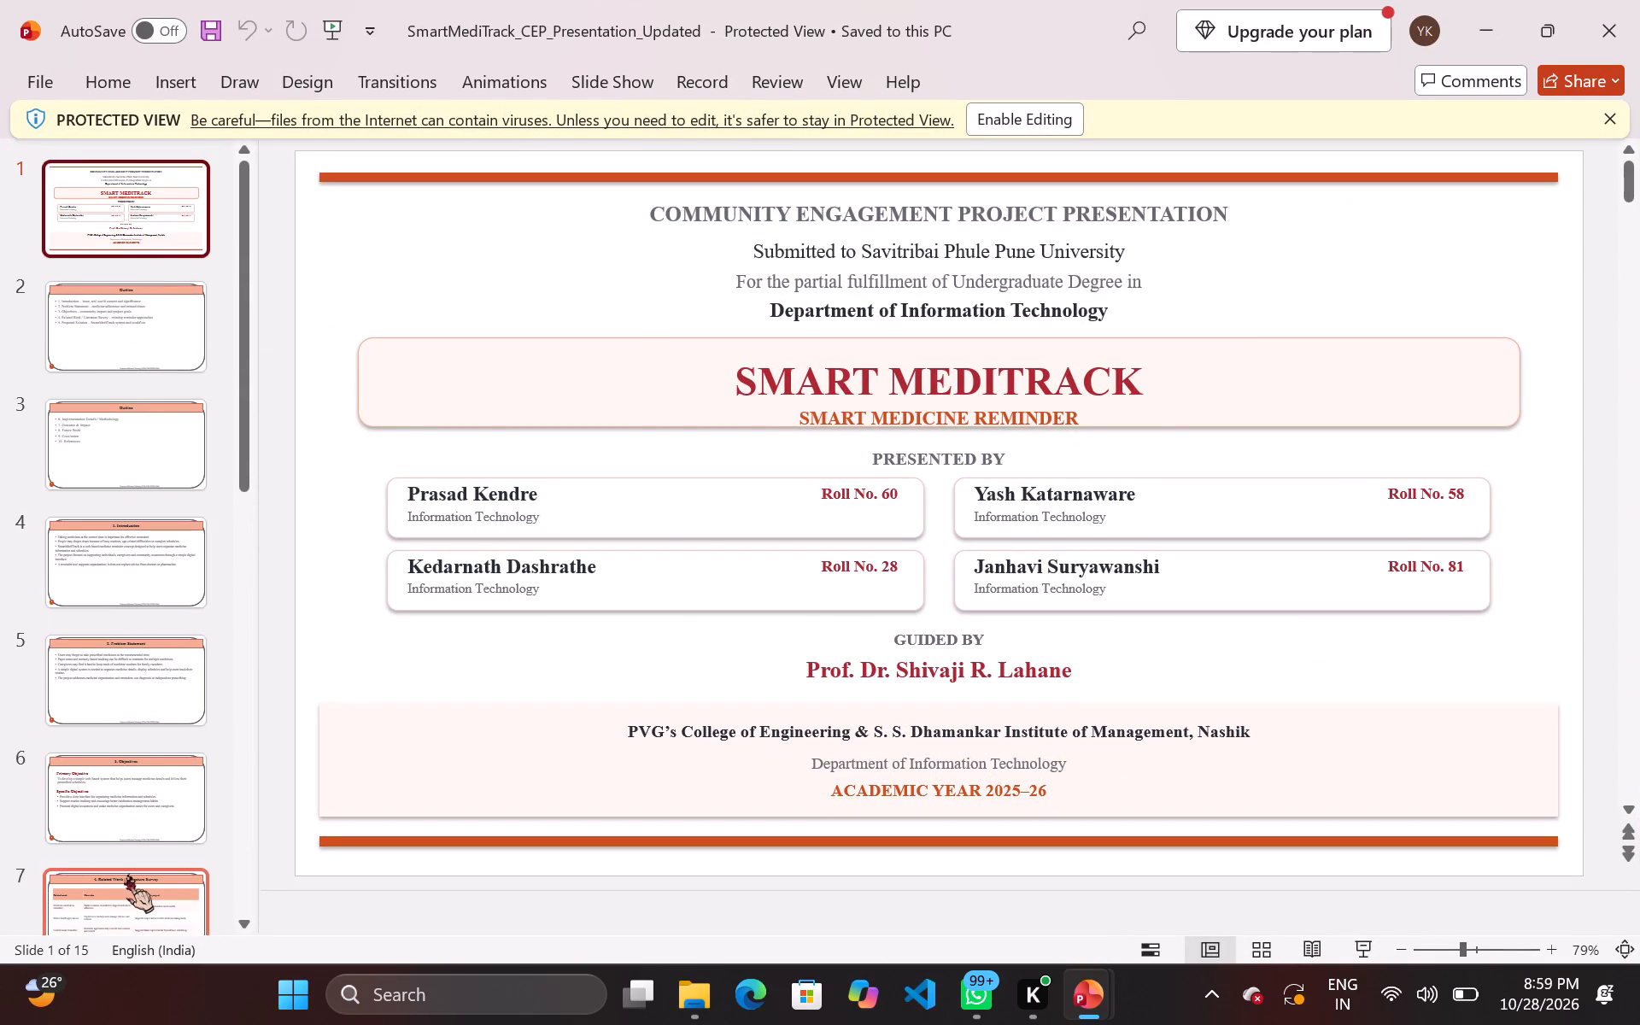
pyautogui.scroll(-3, 753, 387)
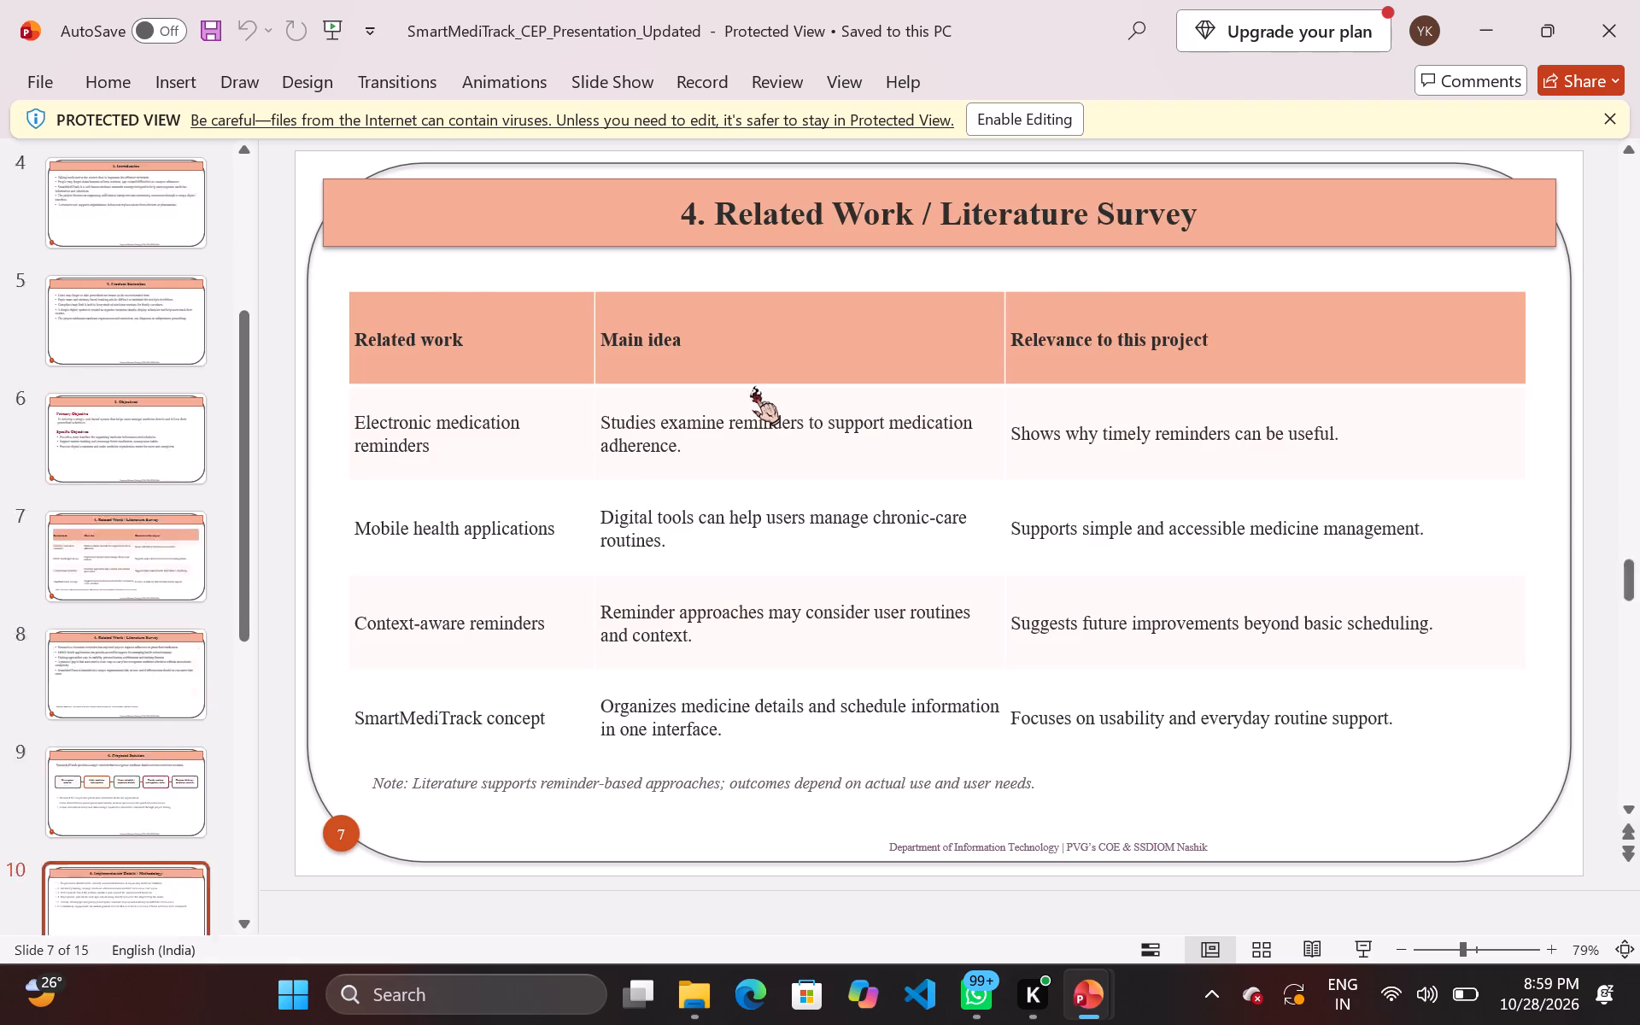
pyautogui.scroll(-4, 753, 387)
pyautogui.scroll(2, 753, 387)
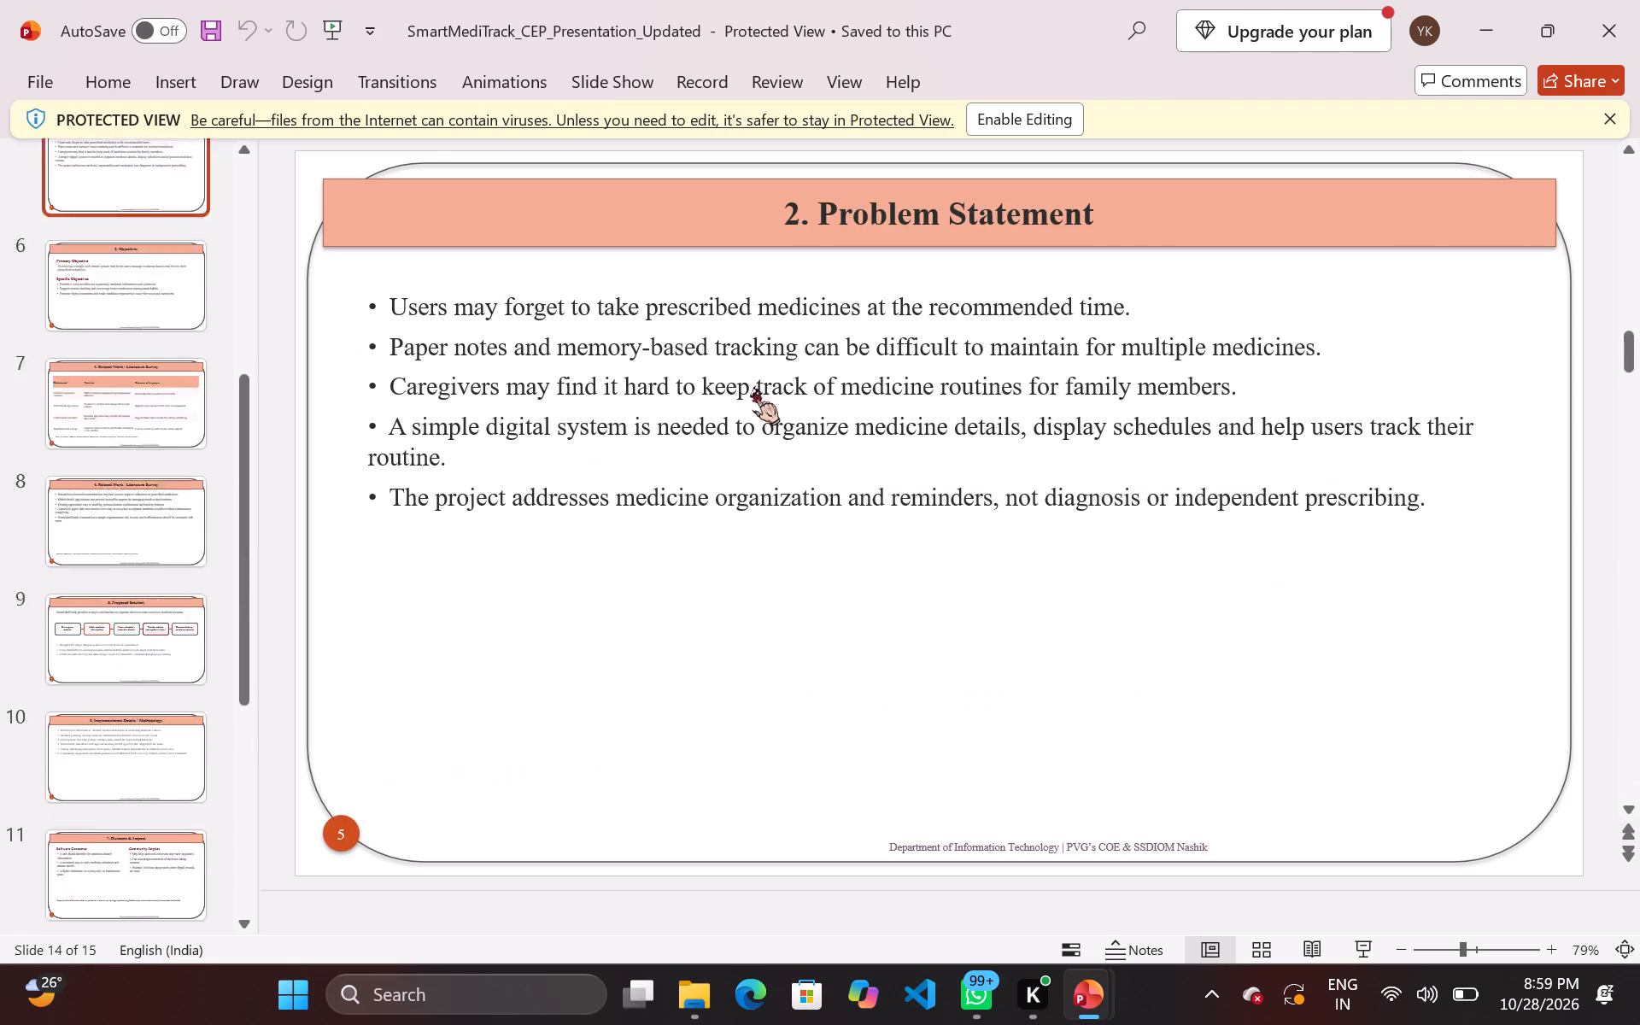
pyautogui.scroll(9, 753, 387)
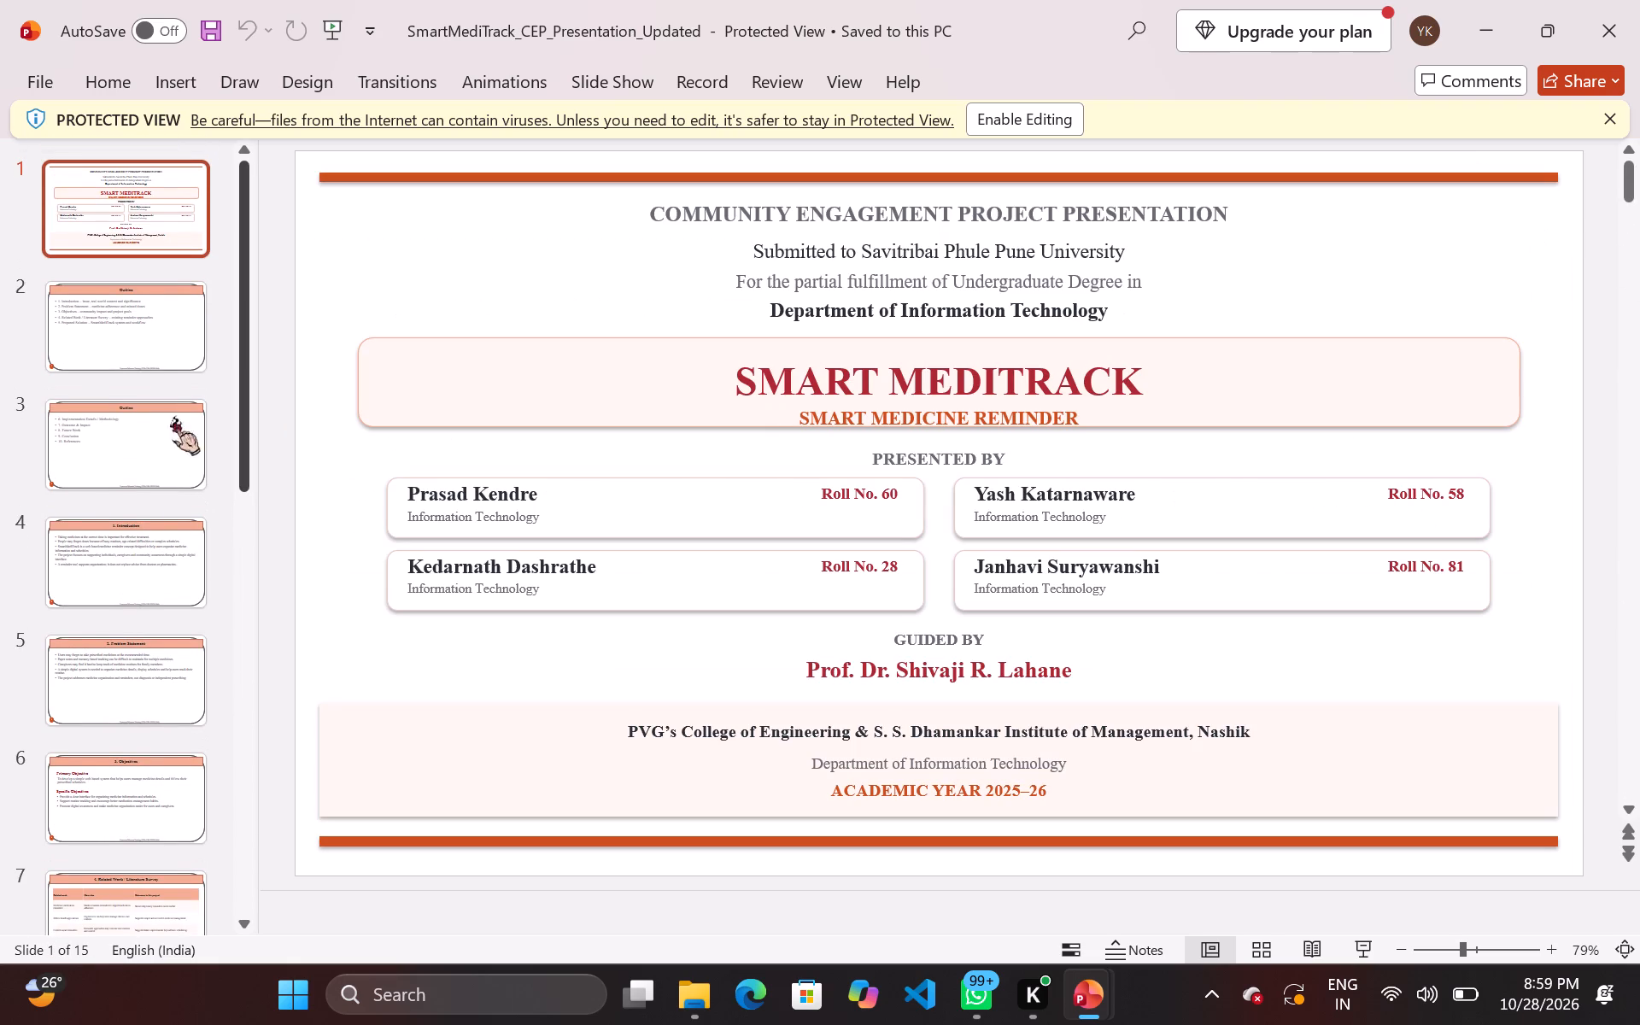
pyautogui.click(129, 428)
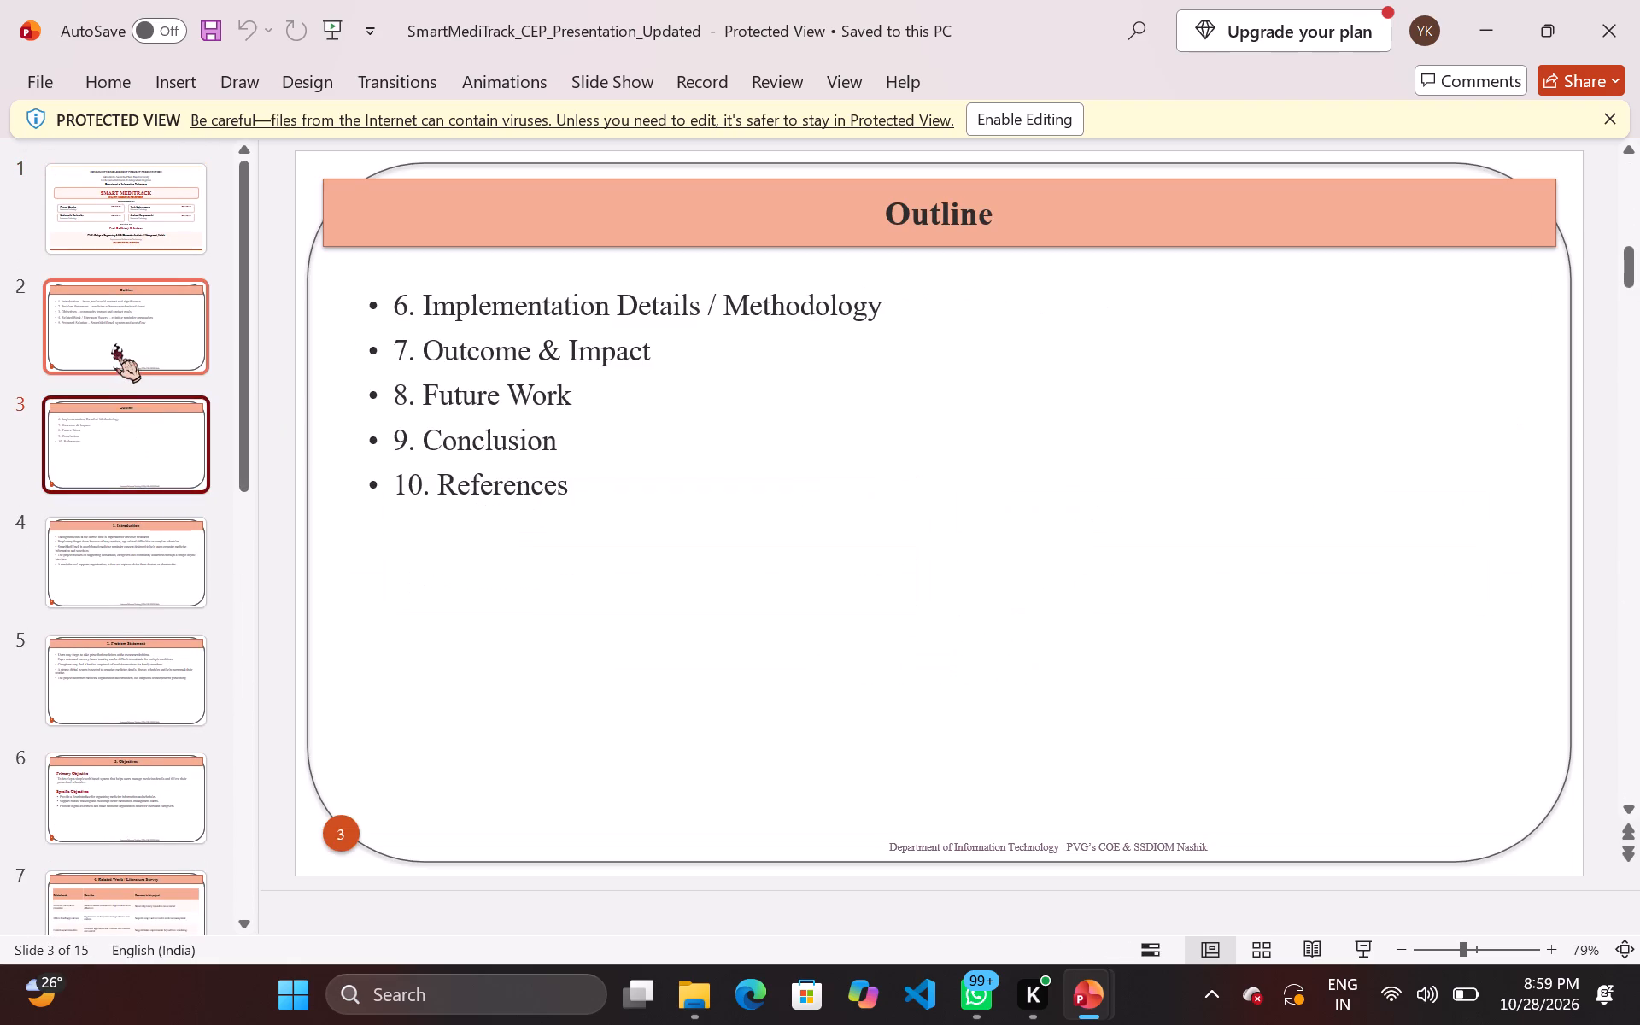
pyautogui.click(114, 344)
pyautogui.click(110, 434)
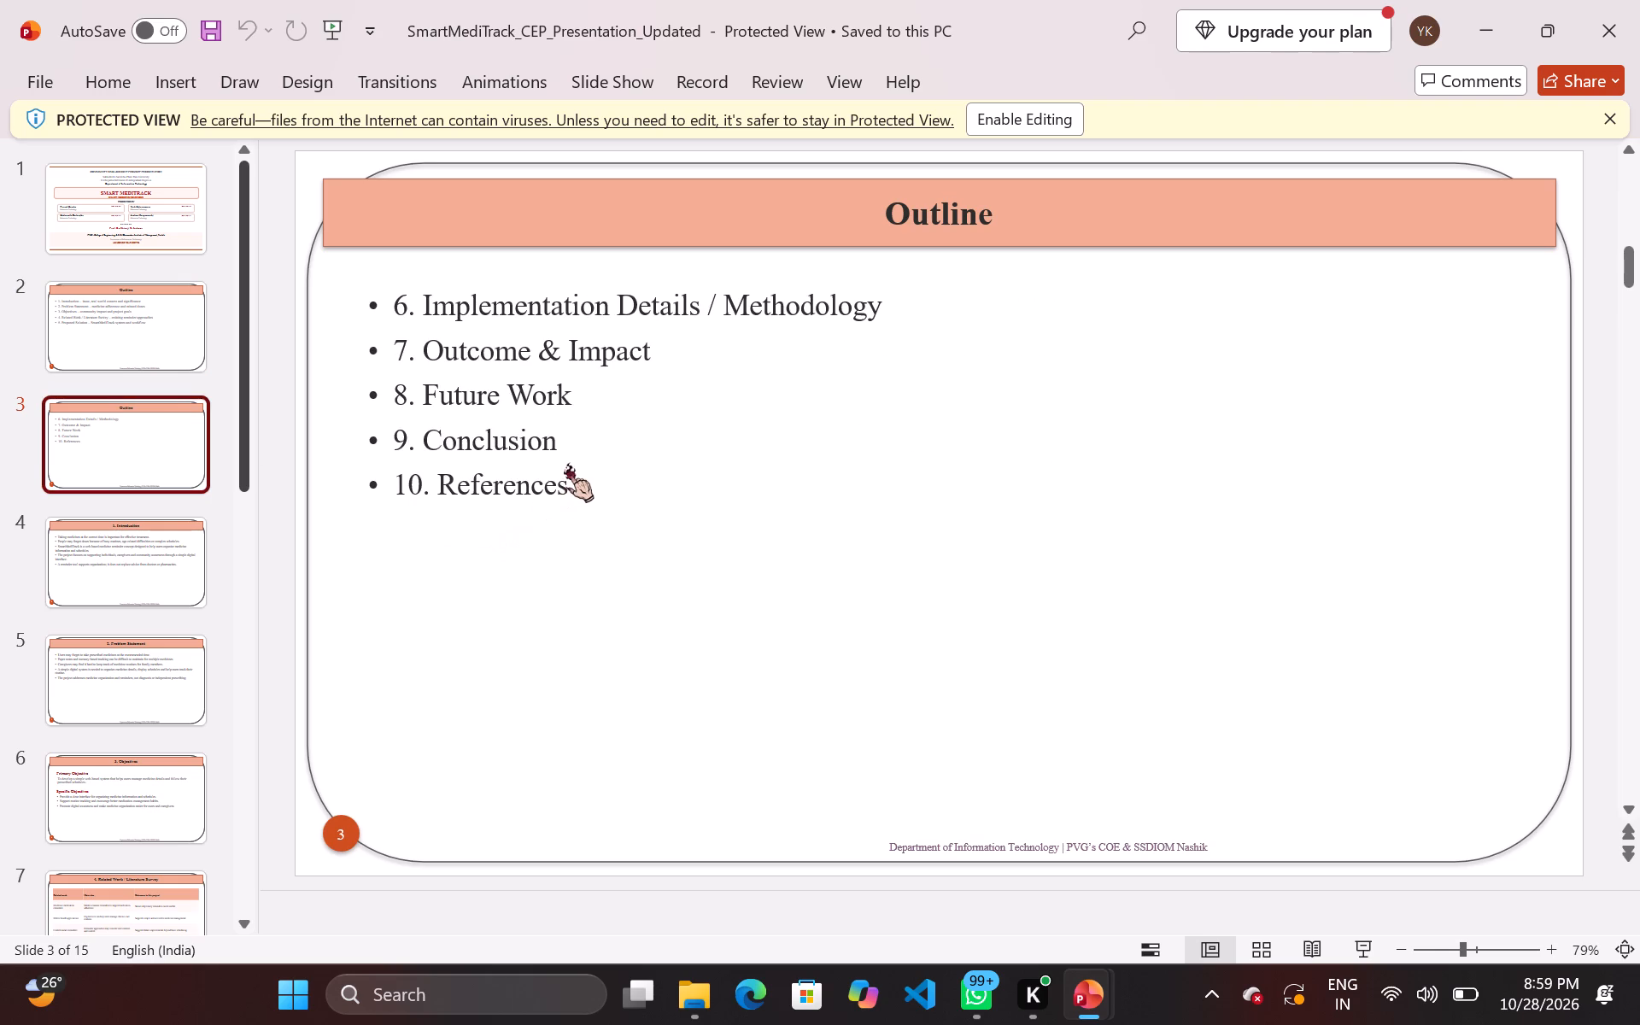
# Enable editing of the presentation opened in Protected View.
pyautogui.click(993, 113)
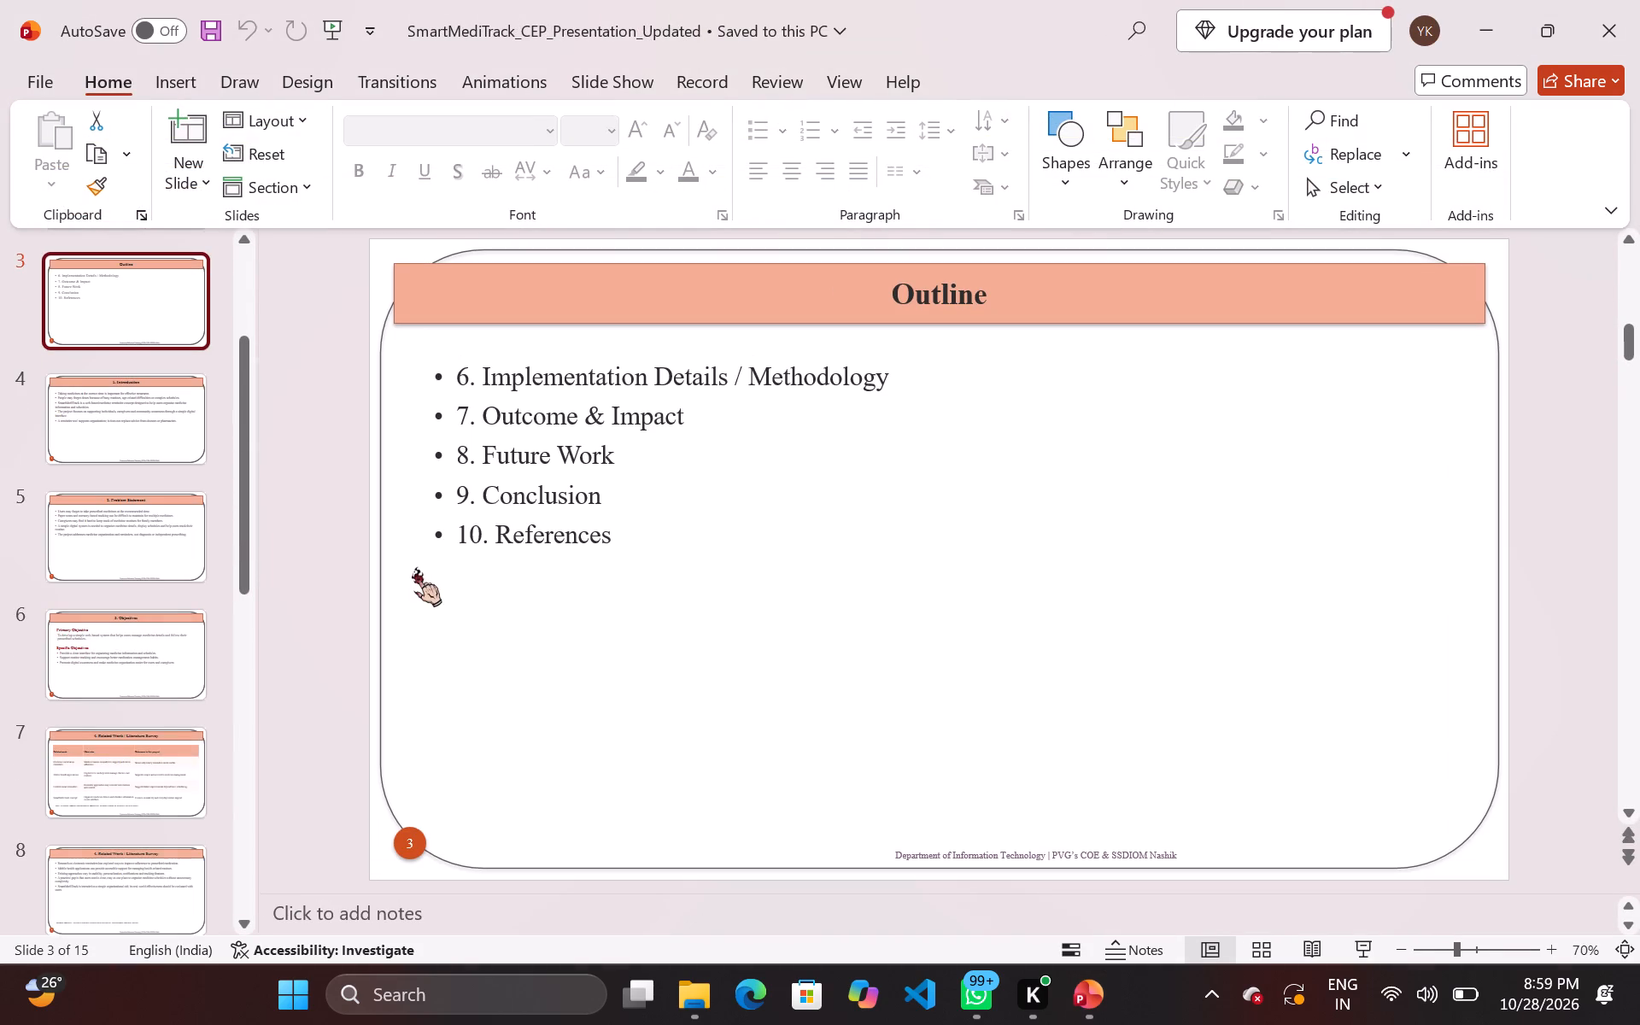
# Copy outline items 6 to 10, Implementation Details / Methodology through References, from slide 3.
pyautogui.moveTo(617, 542); pyautogui.dragTo(431, 364)
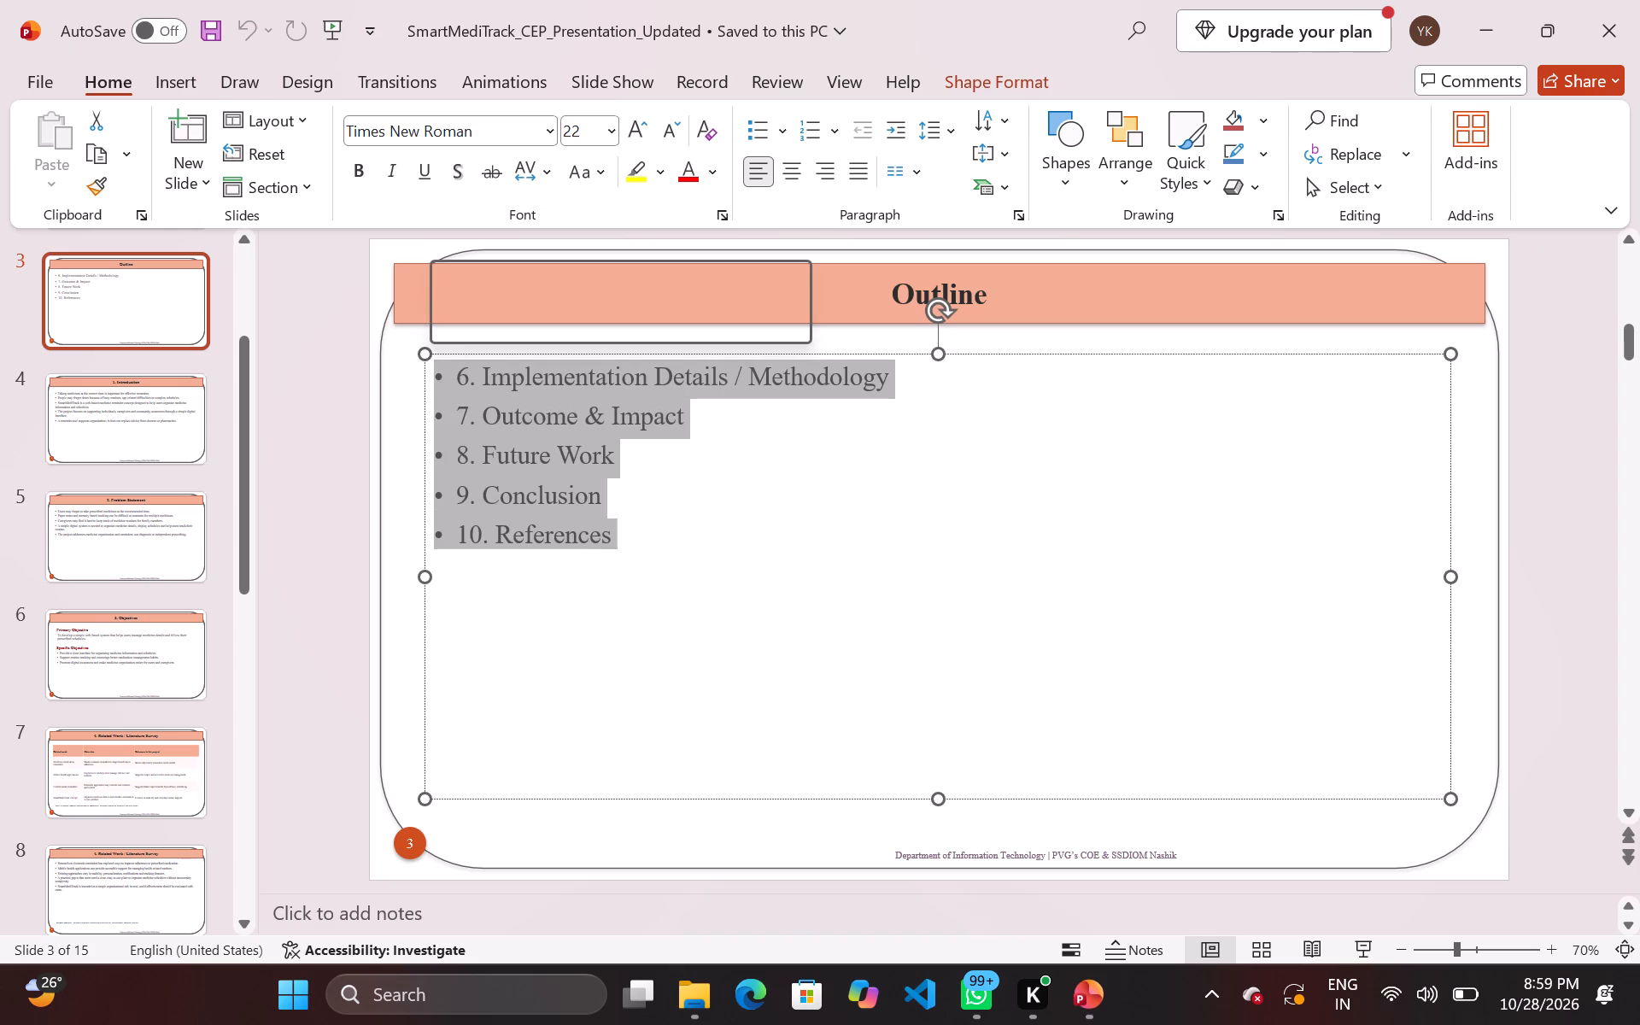
pyautogui.hotkey('ctrl', 'c')
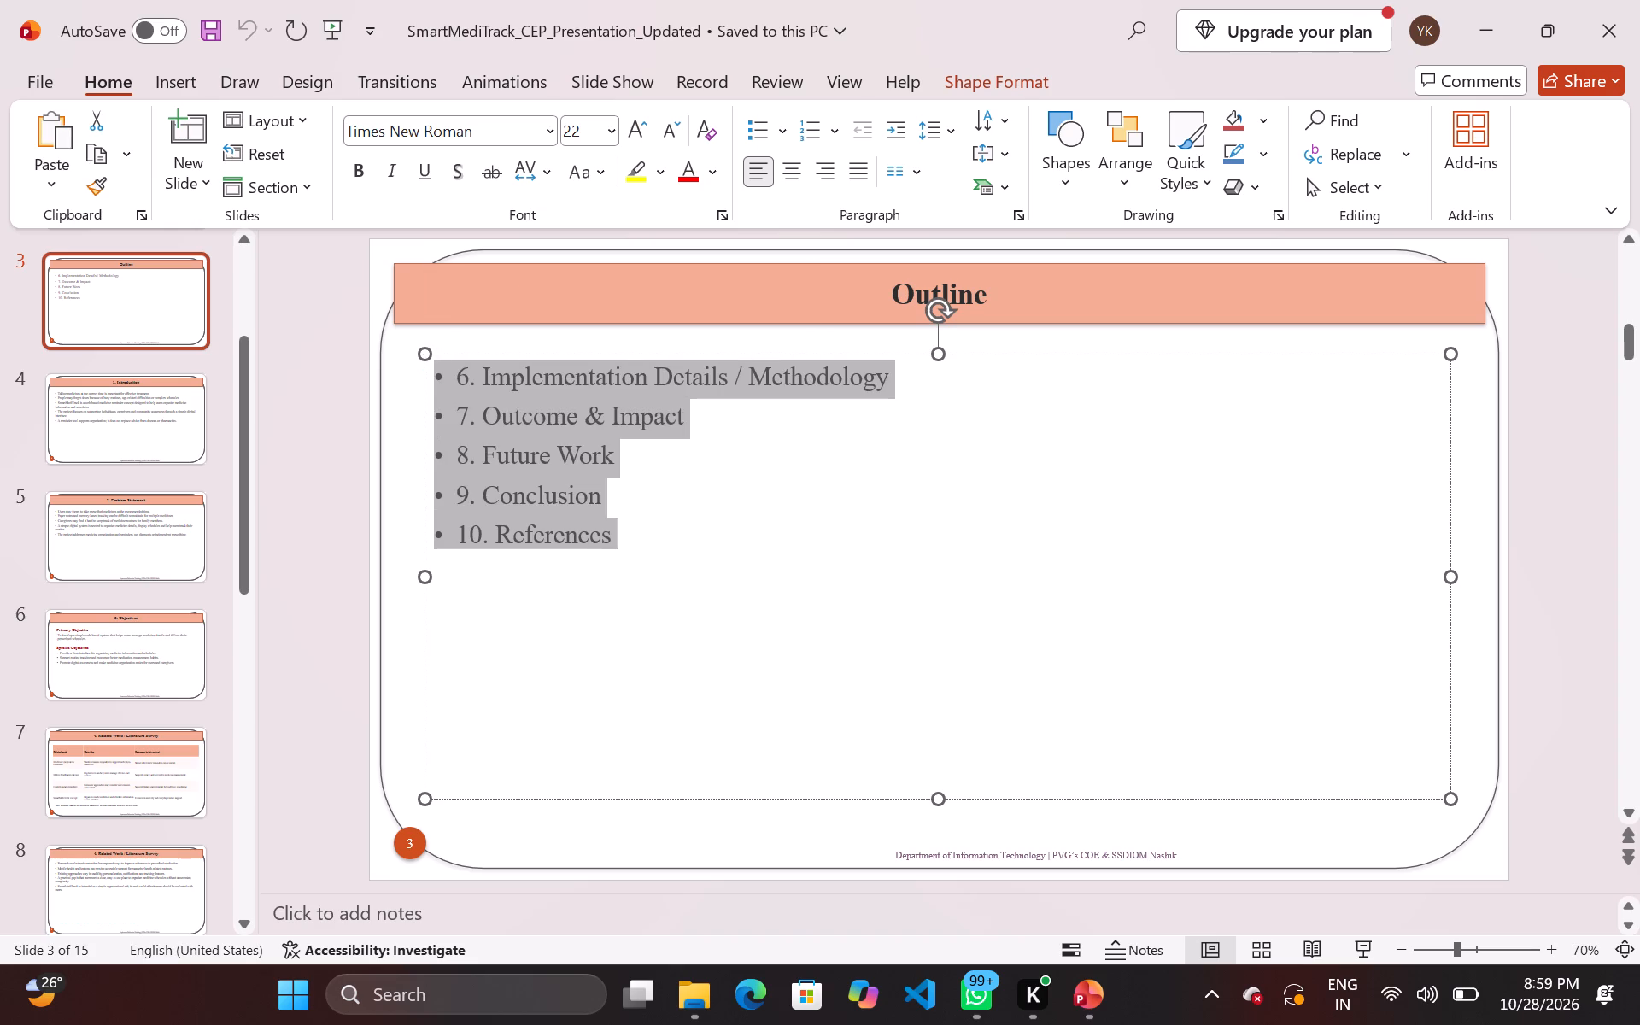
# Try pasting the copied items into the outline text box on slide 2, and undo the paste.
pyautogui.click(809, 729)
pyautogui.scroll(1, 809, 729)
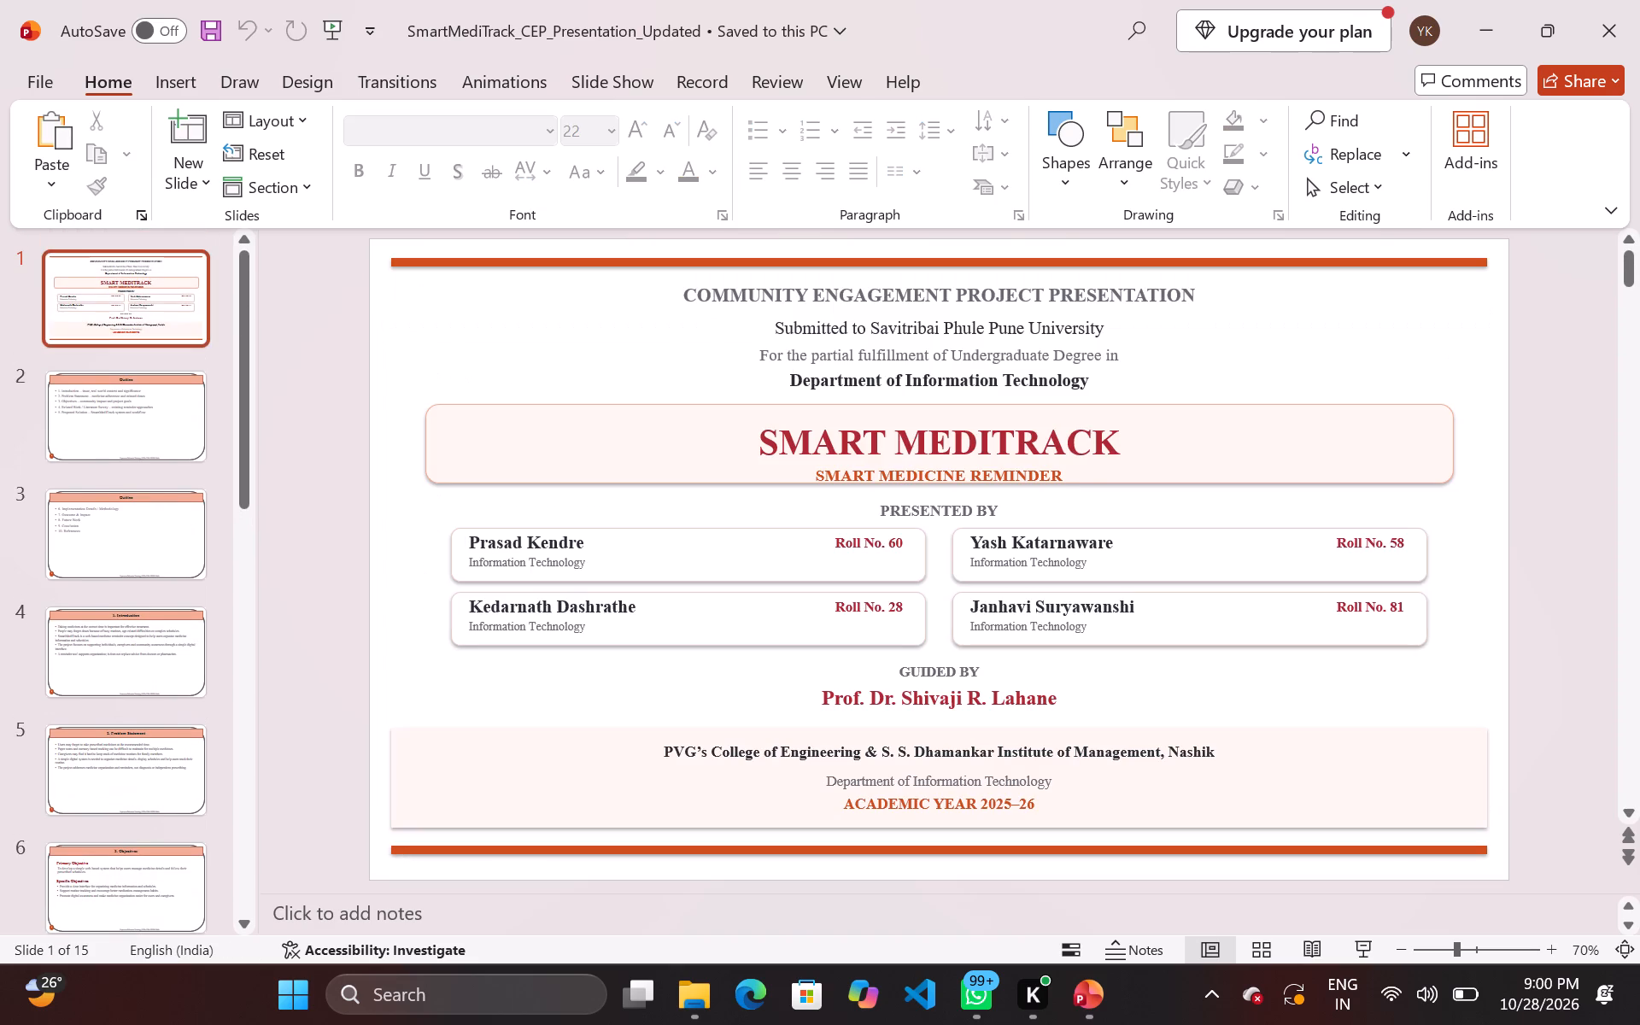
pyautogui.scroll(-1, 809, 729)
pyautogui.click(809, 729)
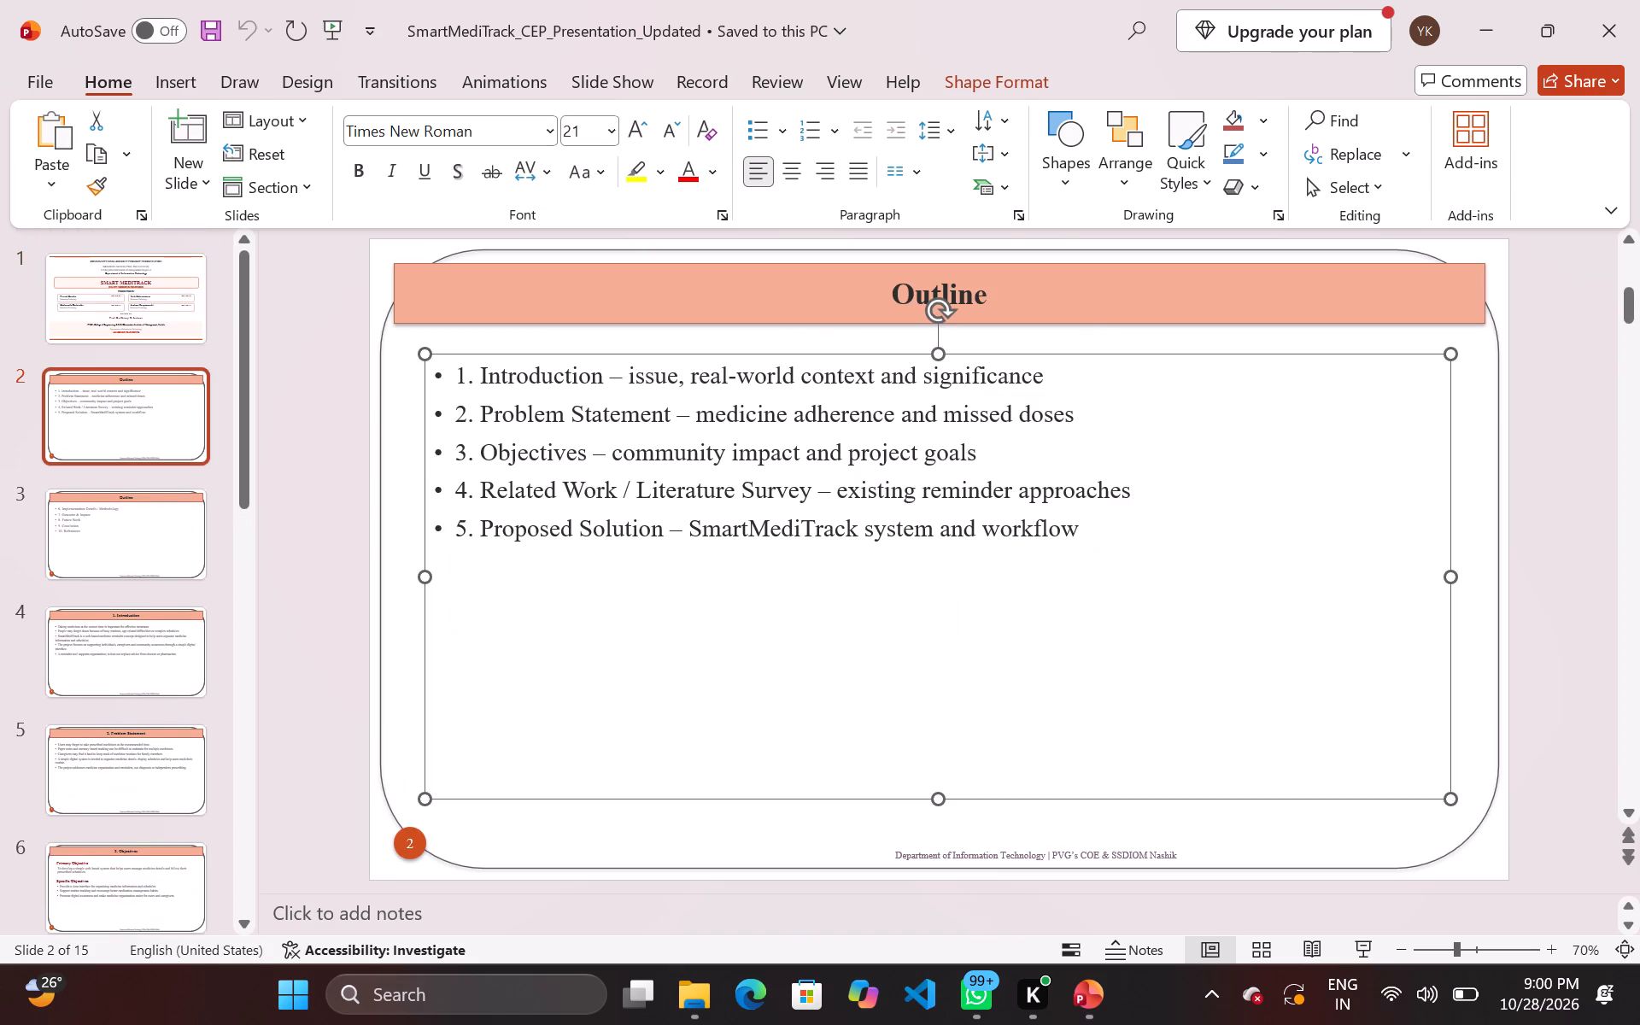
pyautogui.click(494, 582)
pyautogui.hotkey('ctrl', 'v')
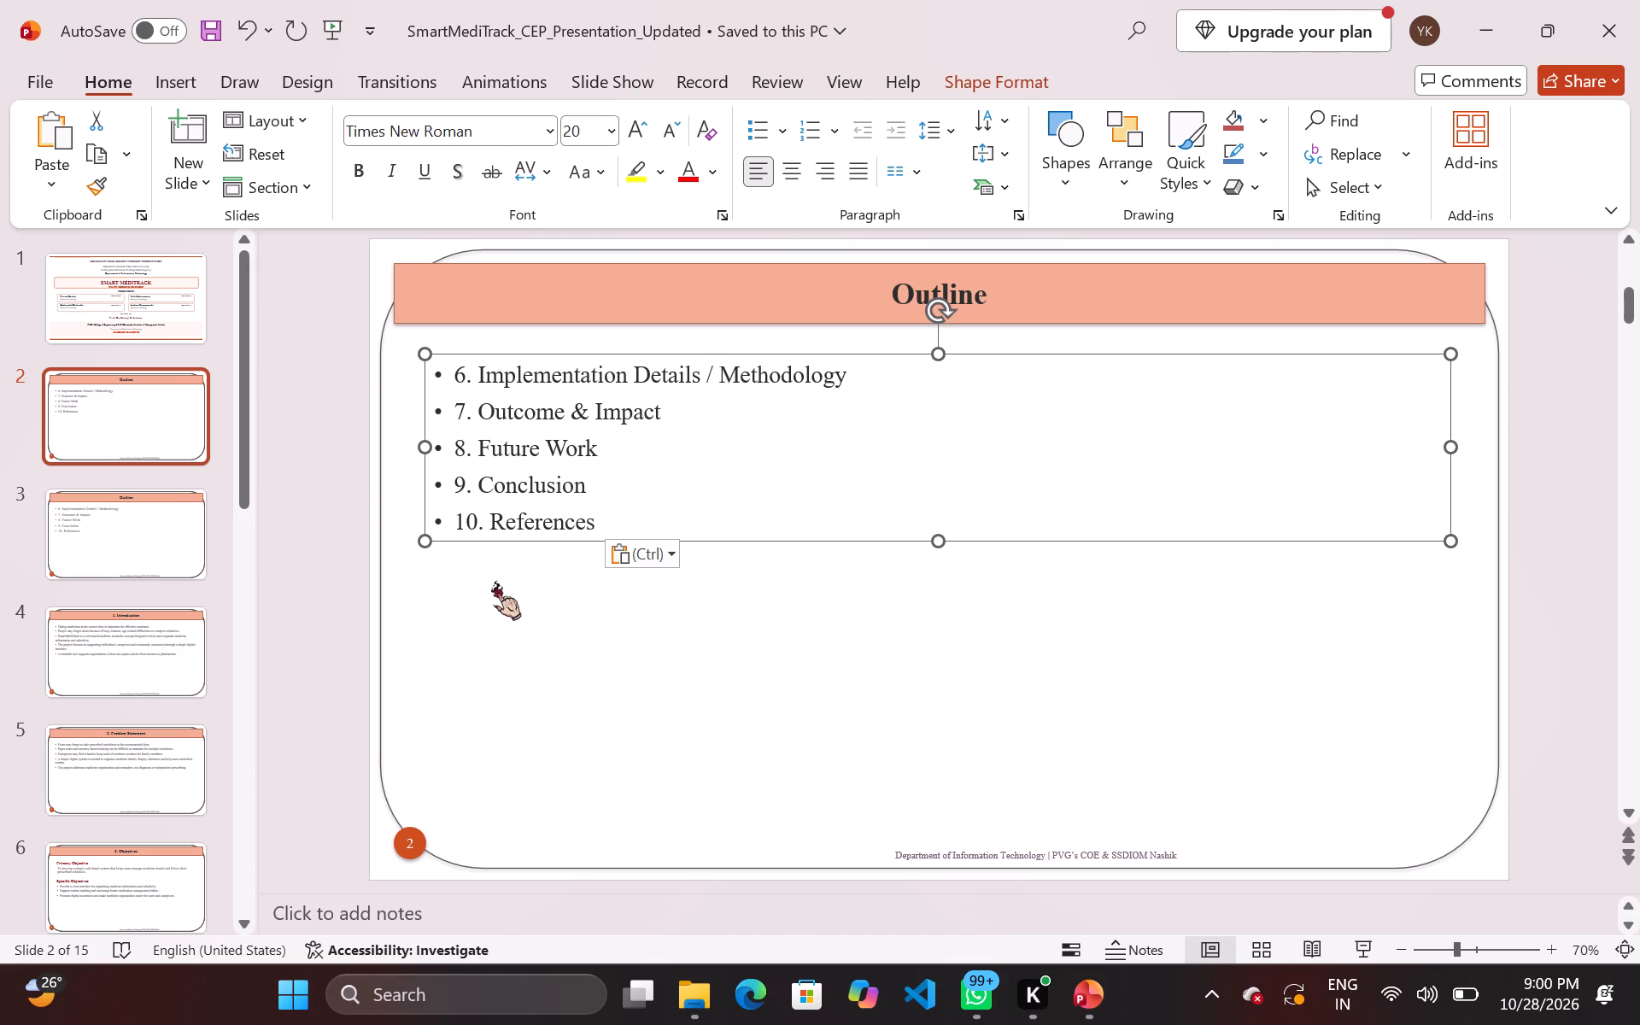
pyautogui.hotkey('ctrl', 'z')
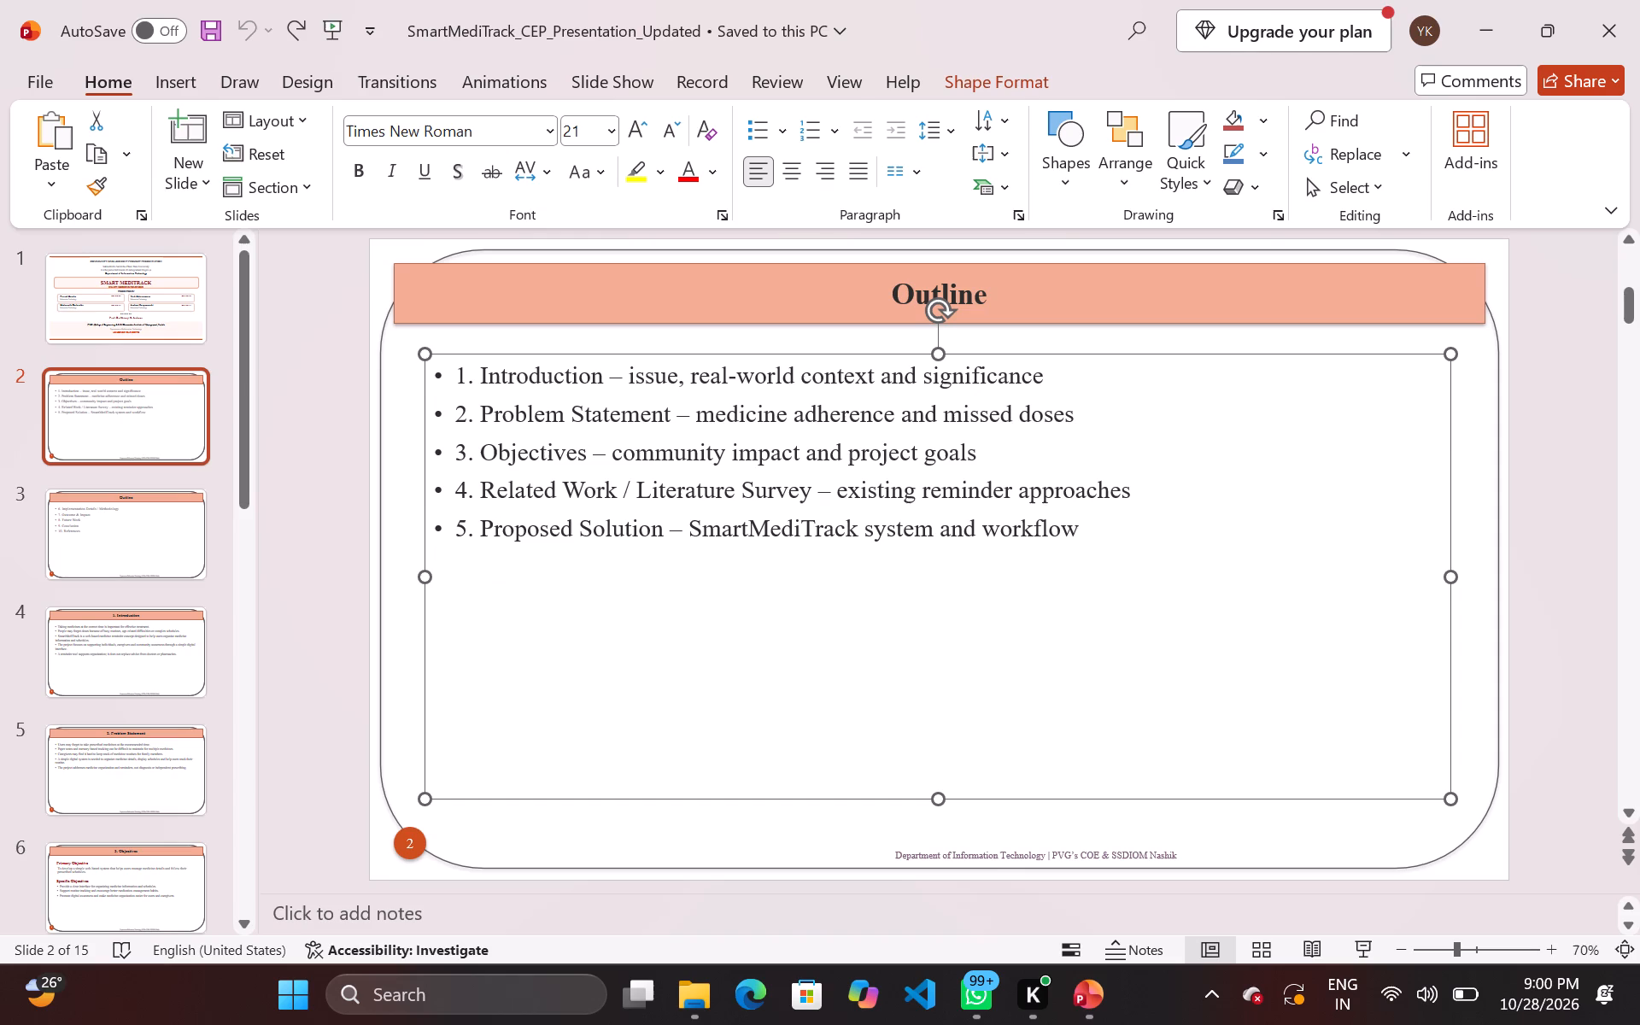
# Paste the copied items 6 to 10 on a new line after item 5, Proposed Solution, in slide 2's outline.
pyautogui.click(1103, 529)
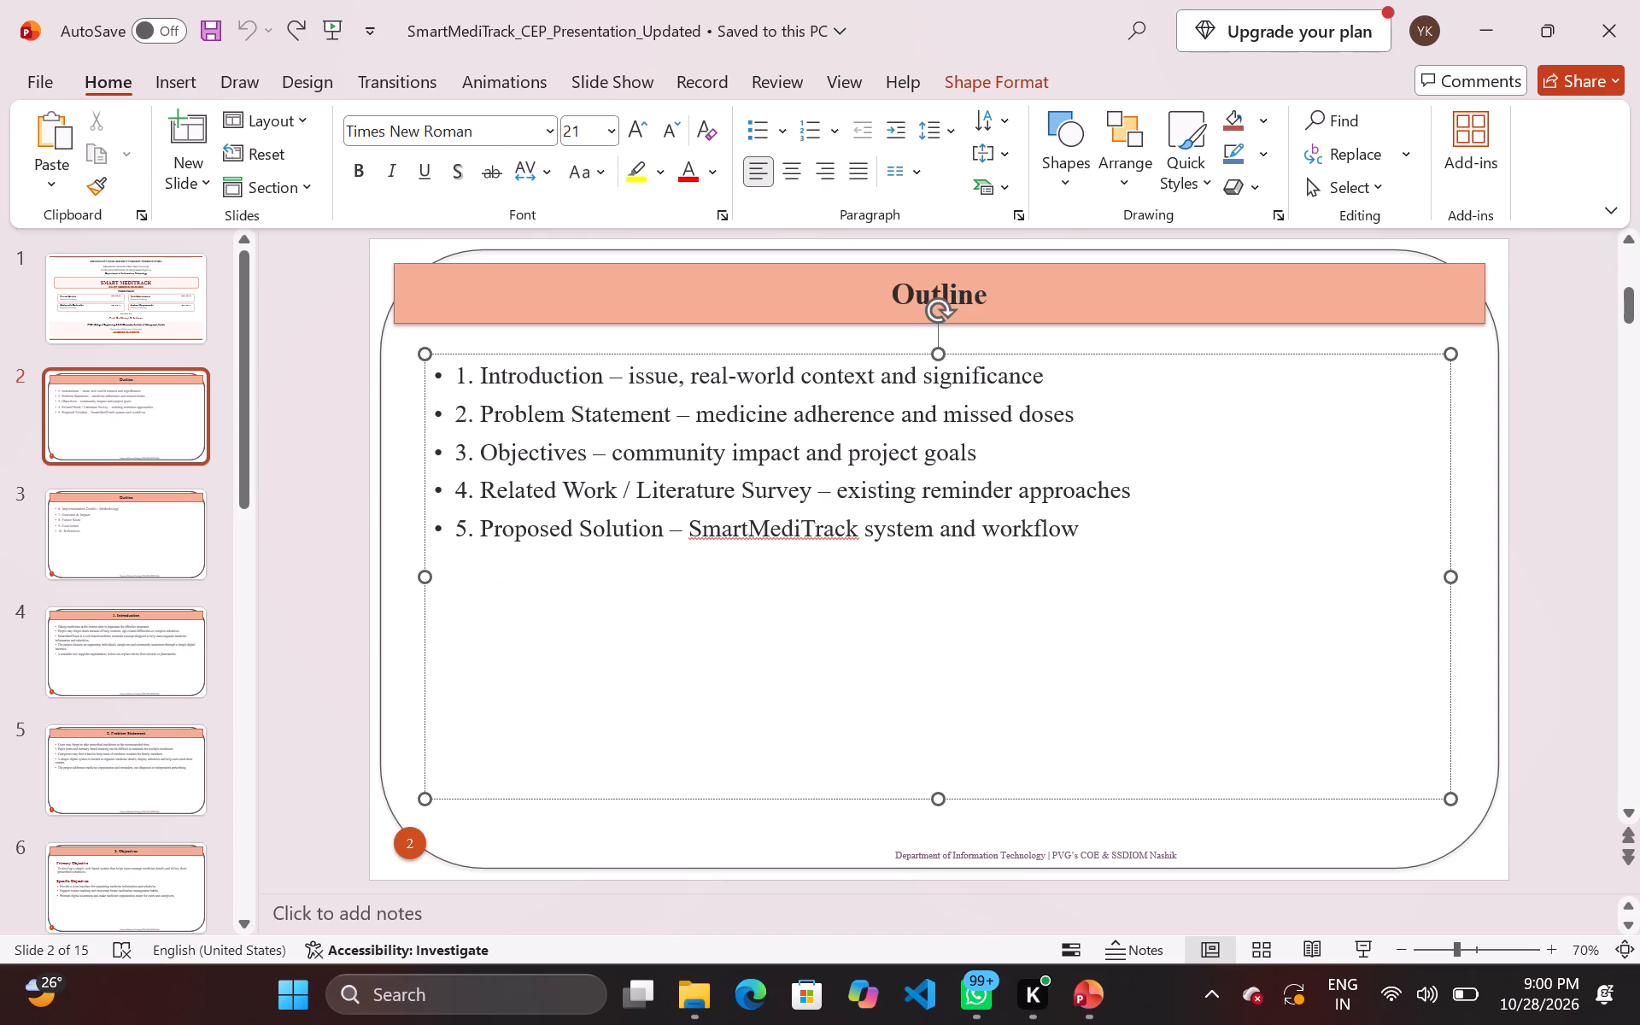
pyautogui.hotkey('shift', 'Return')
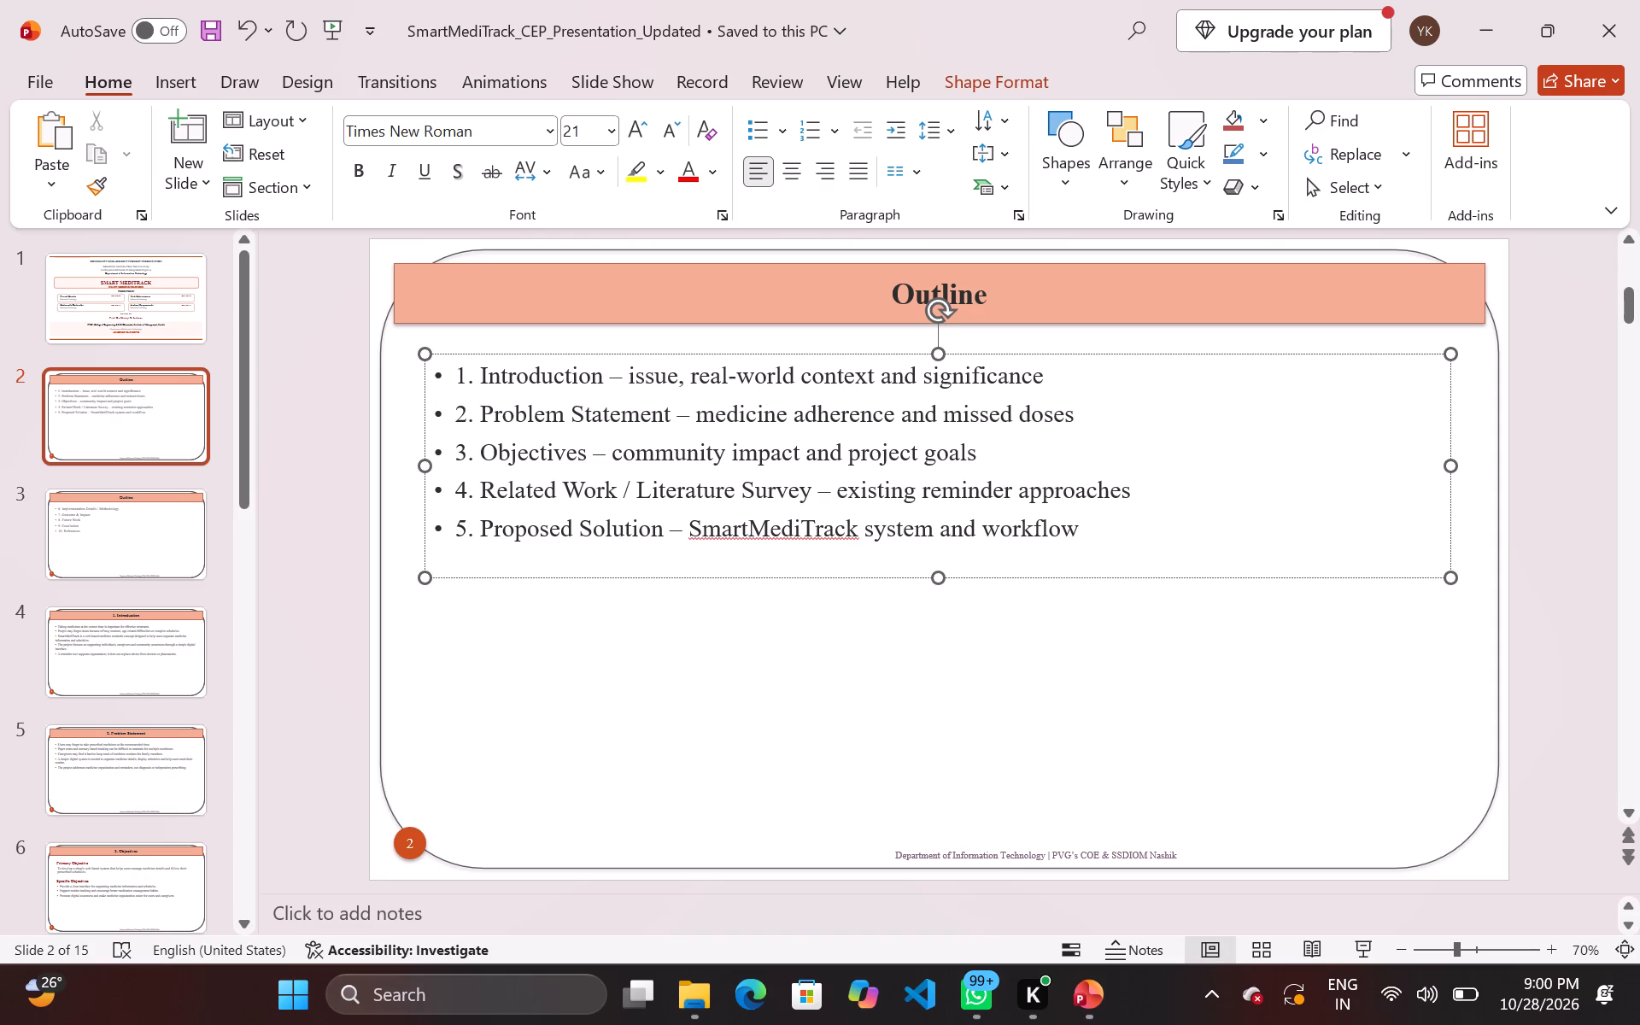
pyautogui.hotkey('ctrl', 'v')
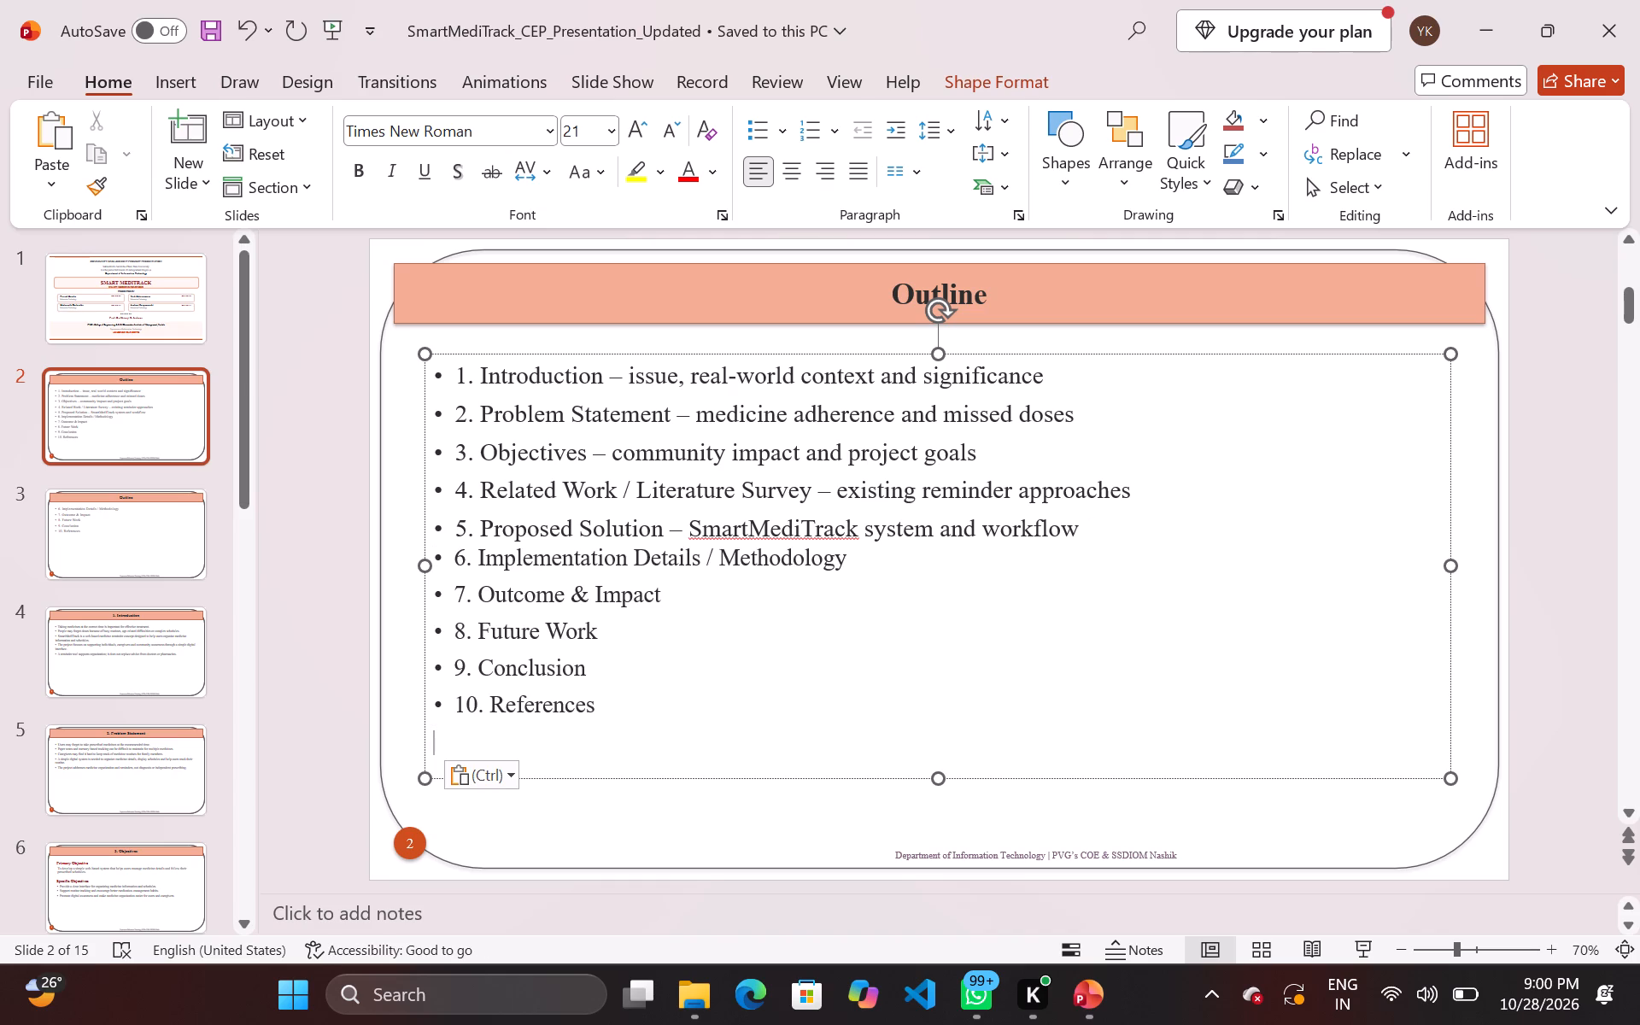
pyautogui.click(319, 760)
# Examine the slides around the outline, from Introduction and Problem Statement to Related Work / Literature Survey.
pyautogui.scroll(-1, 319, 760)
pyautogui.scroll(1, 319, 760)
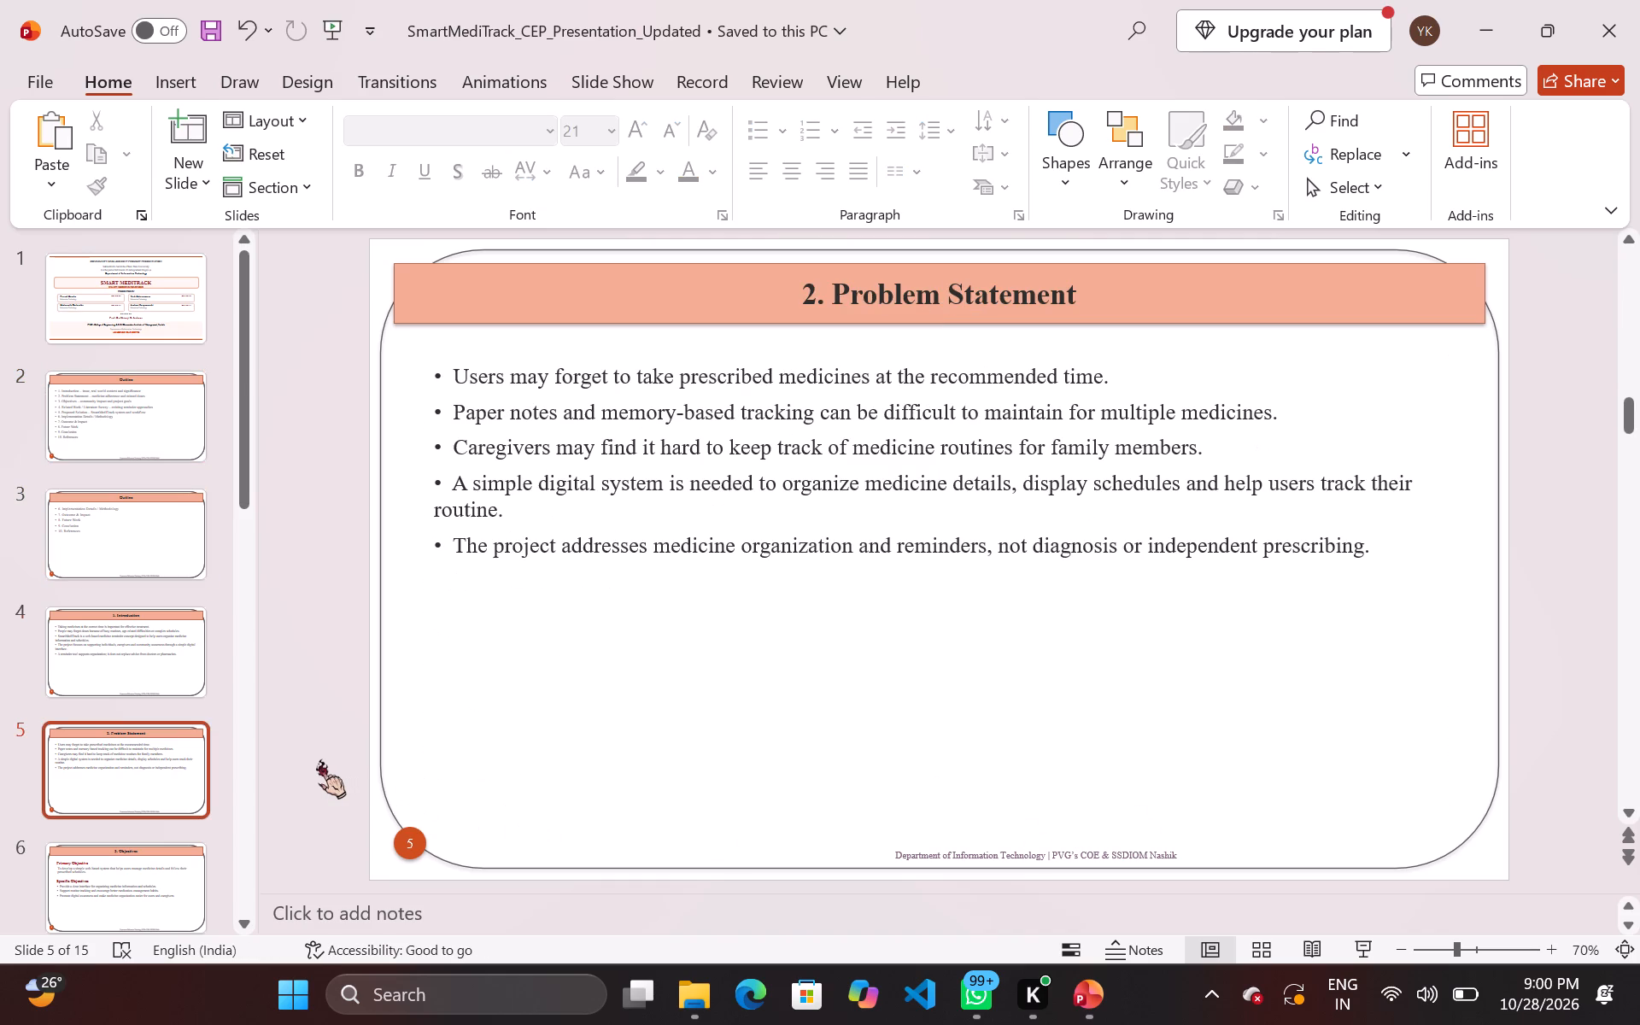
pyautogui.scroll(1, 319, 760)
pyautogui.scroll(-2, 319, 760)
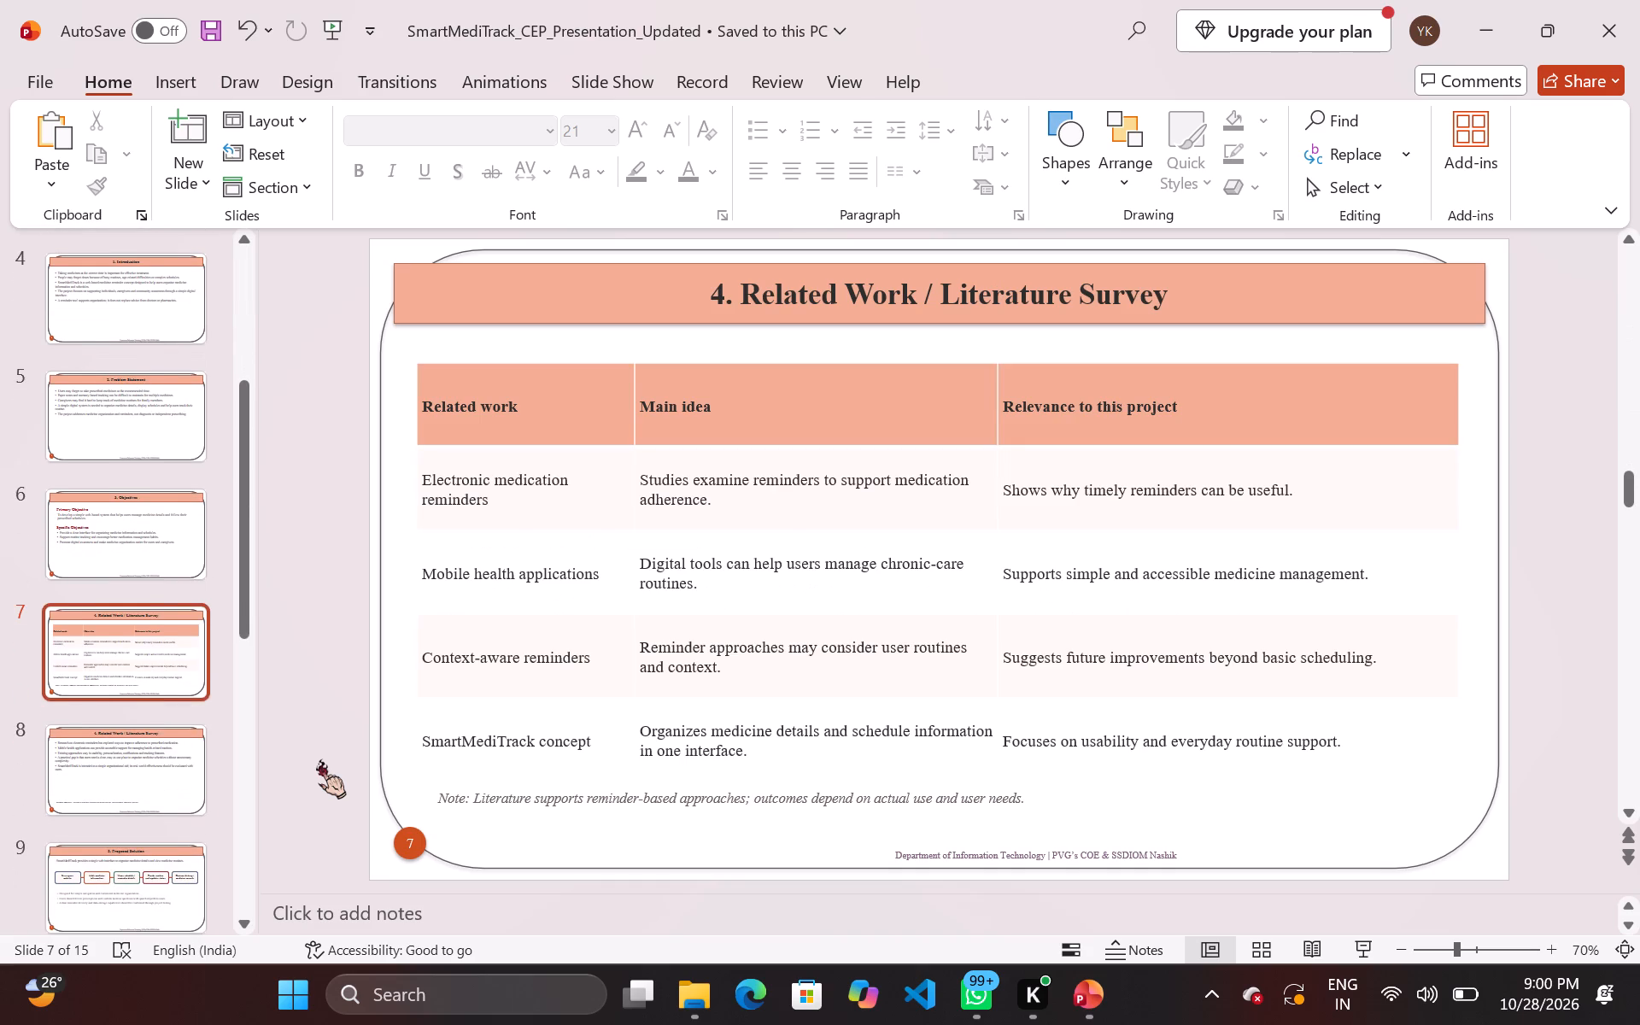
pyautogui.scroll(1, 319, 760)
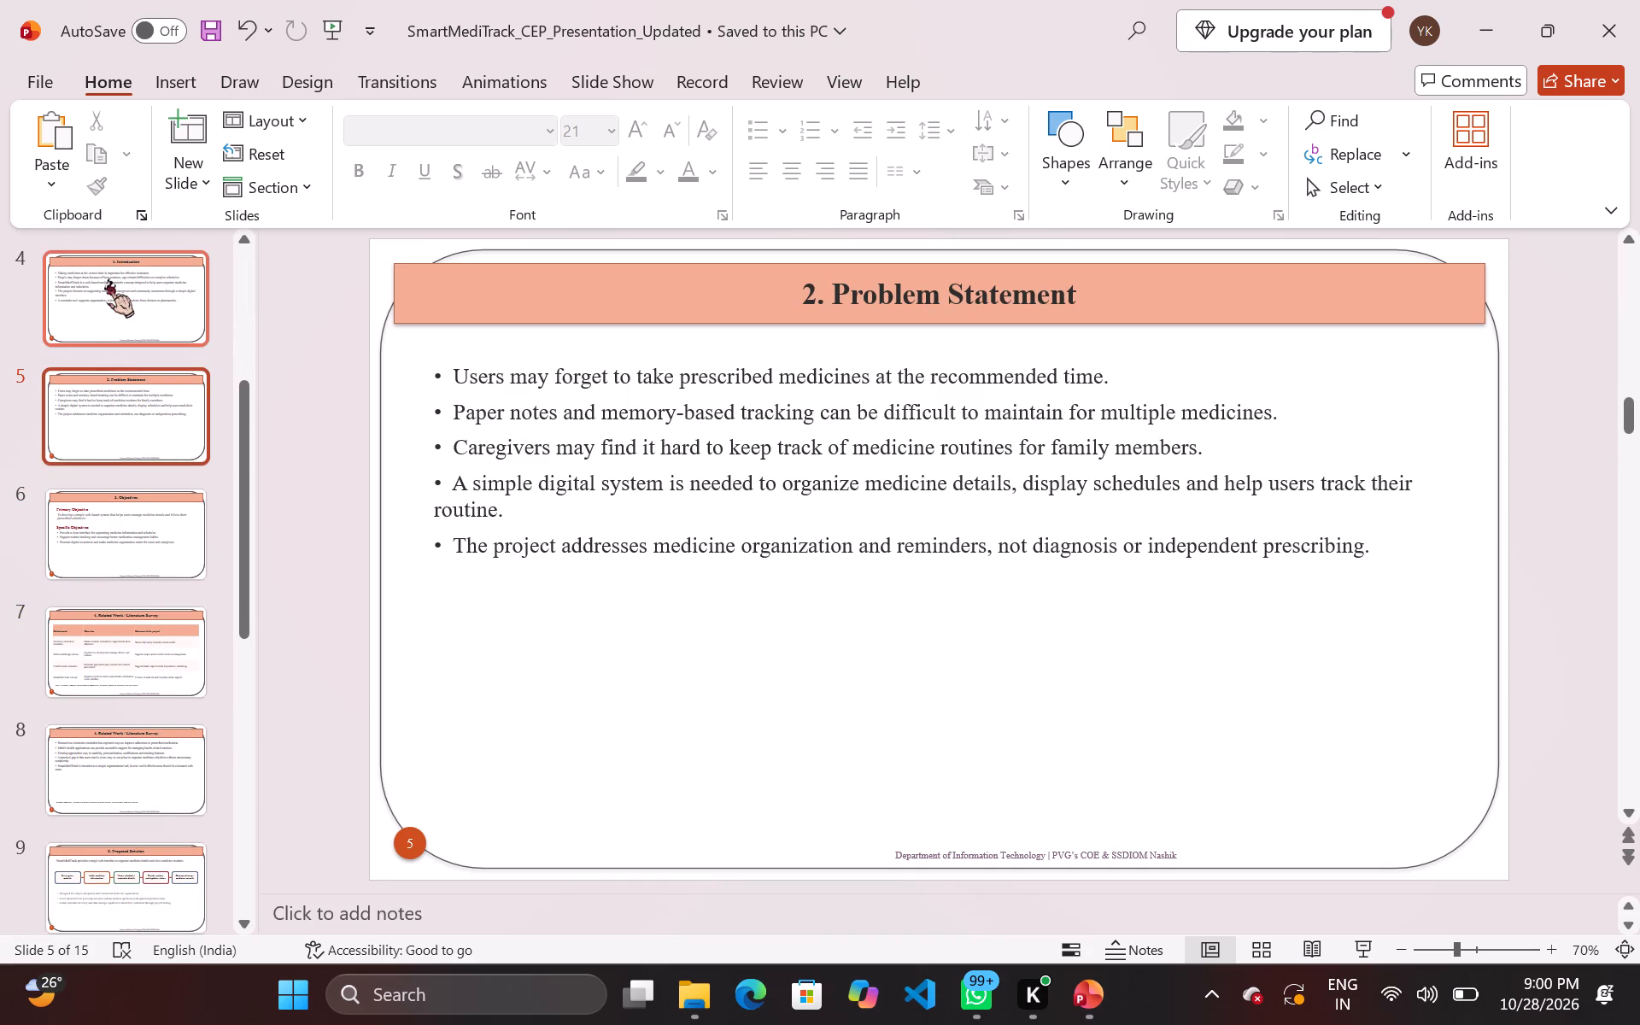
pyautogui.click(107, 279)
pyautogui.scroll(1, 122, 364)
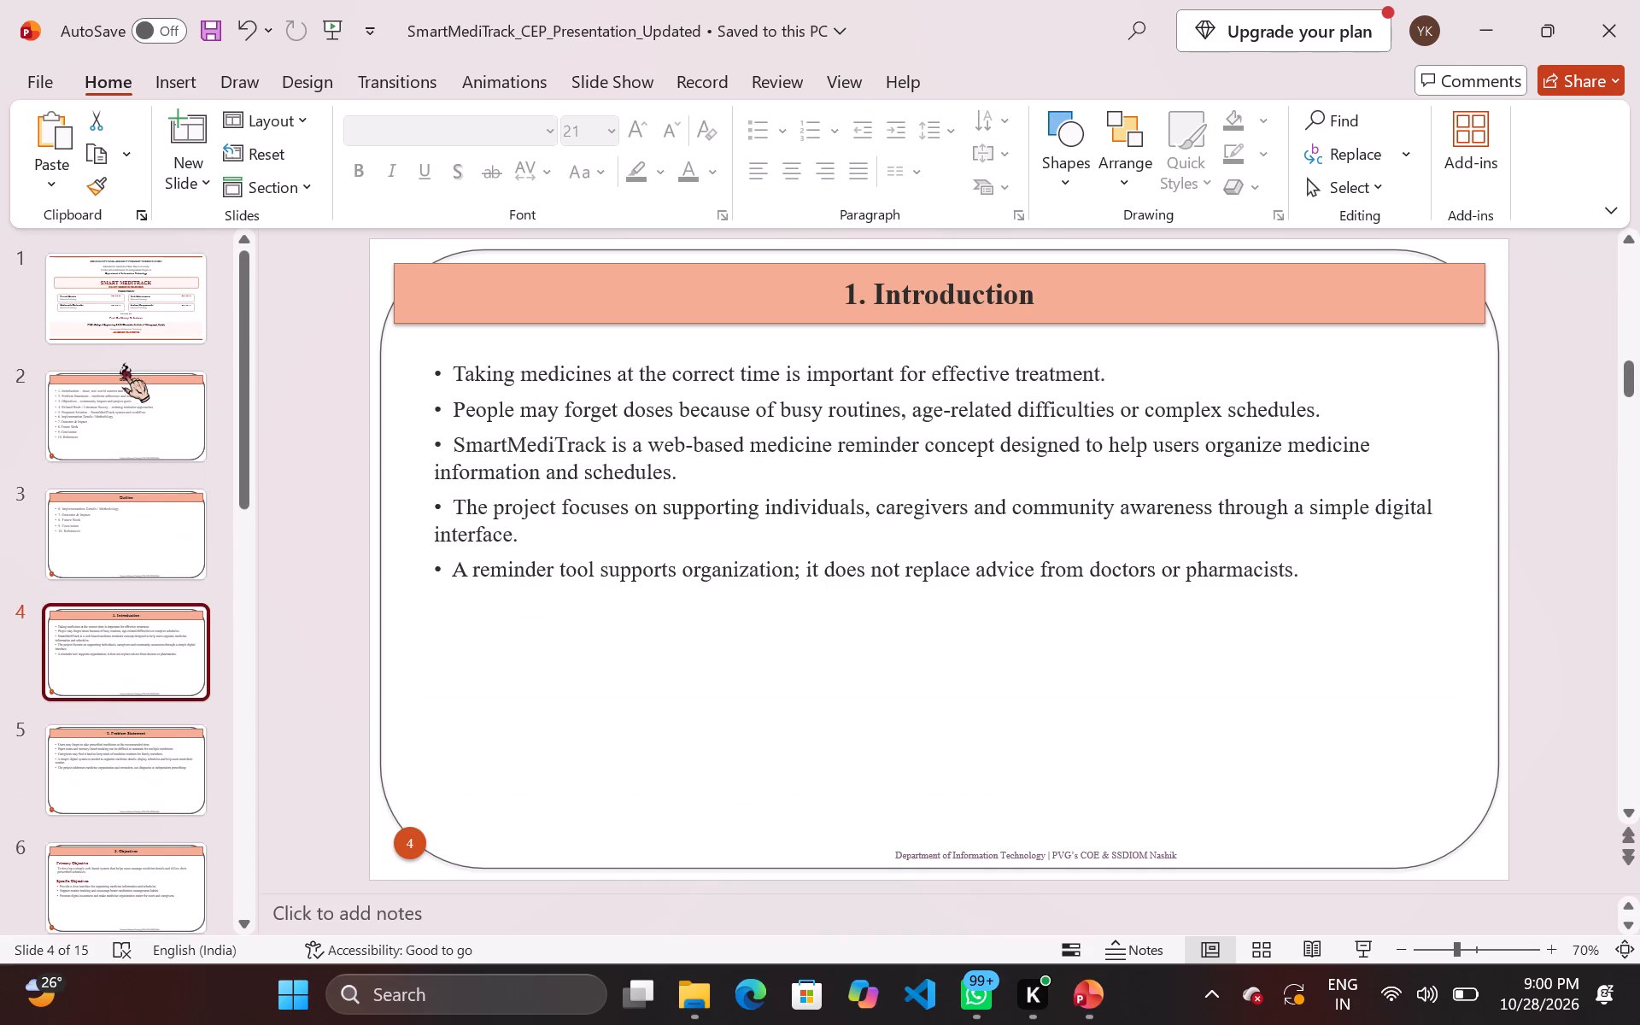
pyautogui.scroll(1, 122, 364)
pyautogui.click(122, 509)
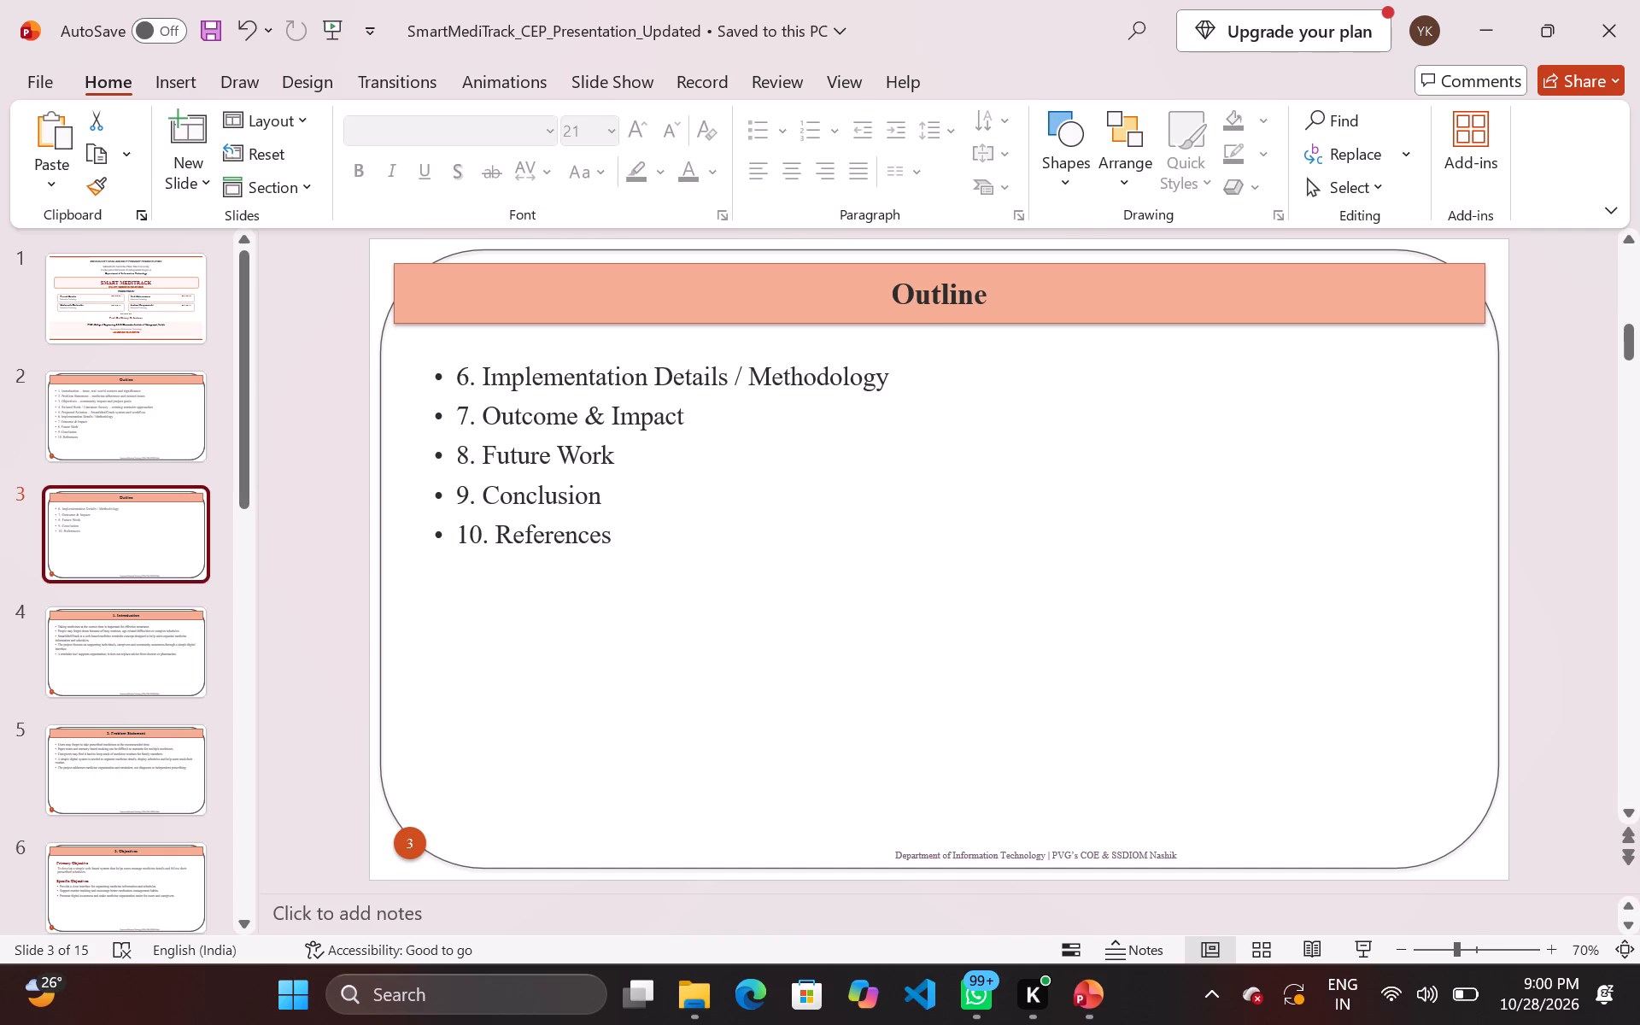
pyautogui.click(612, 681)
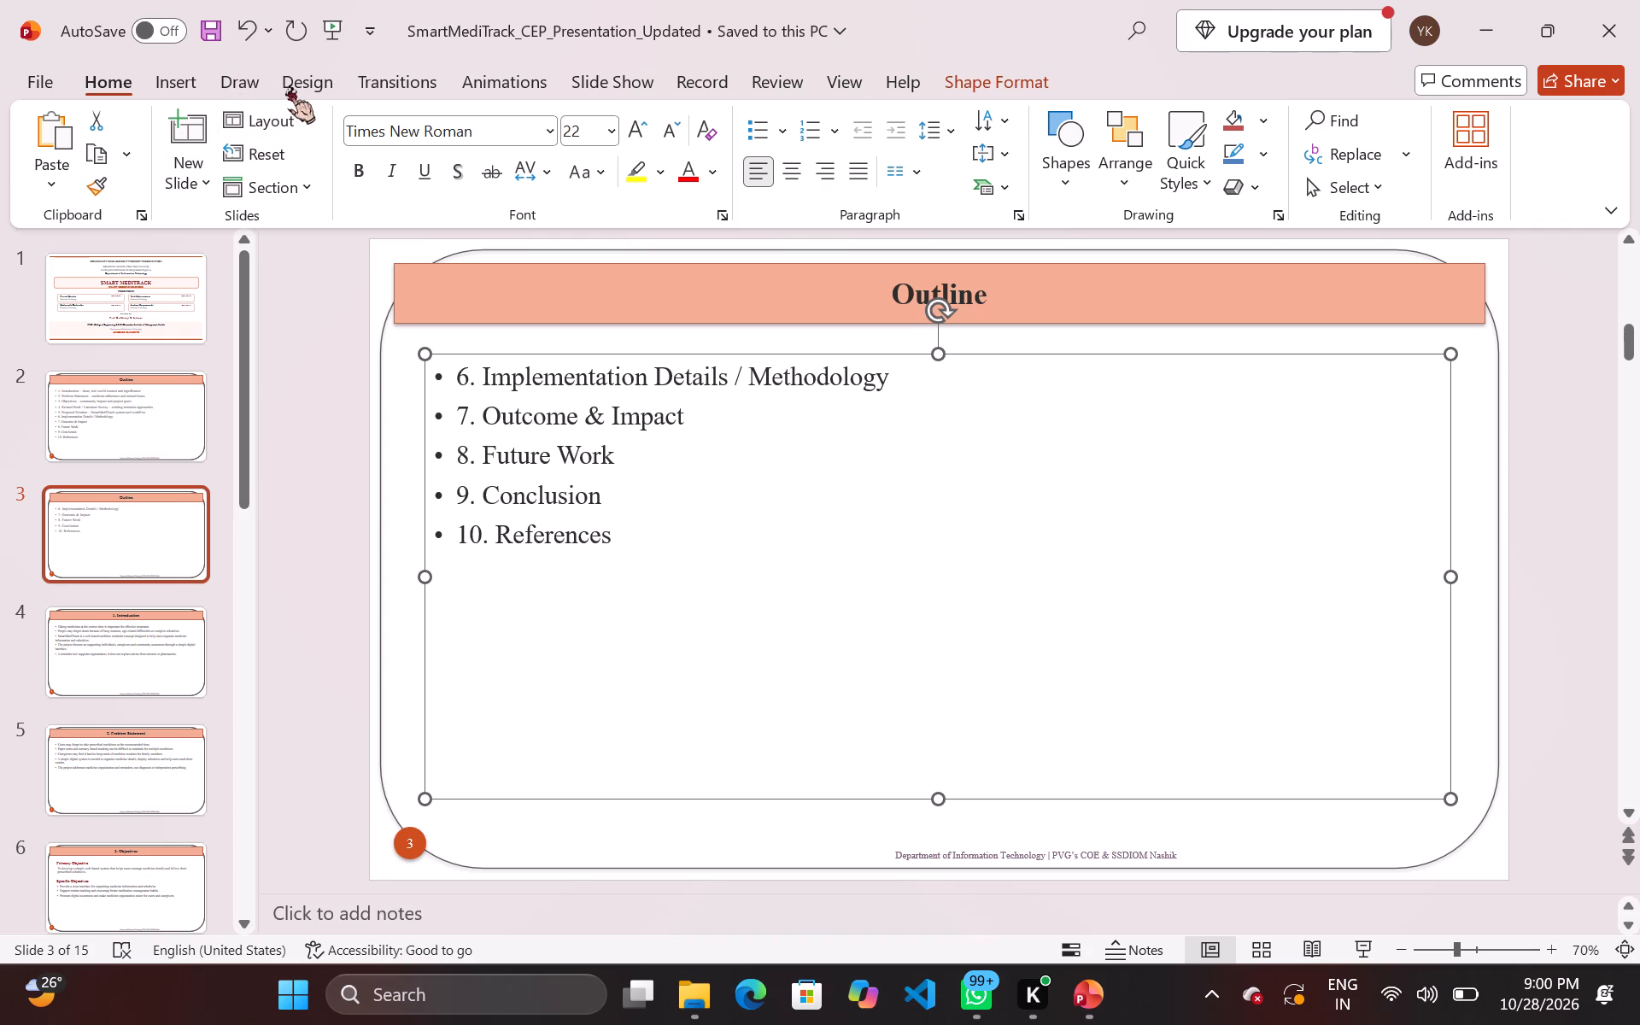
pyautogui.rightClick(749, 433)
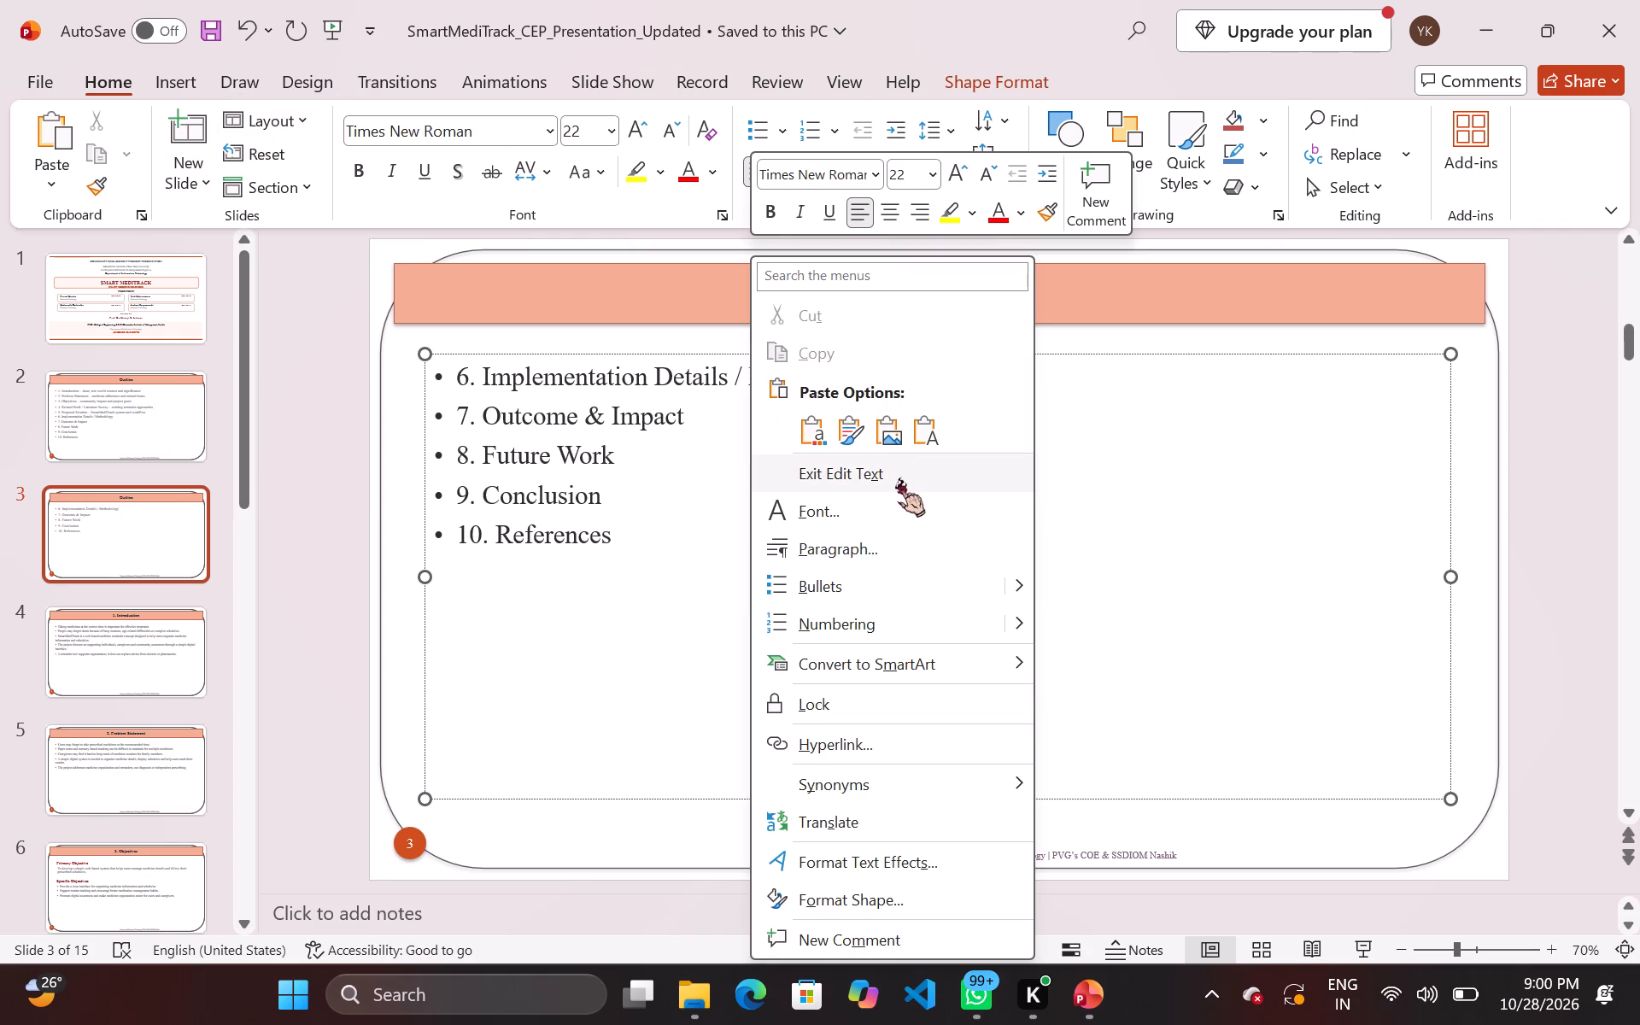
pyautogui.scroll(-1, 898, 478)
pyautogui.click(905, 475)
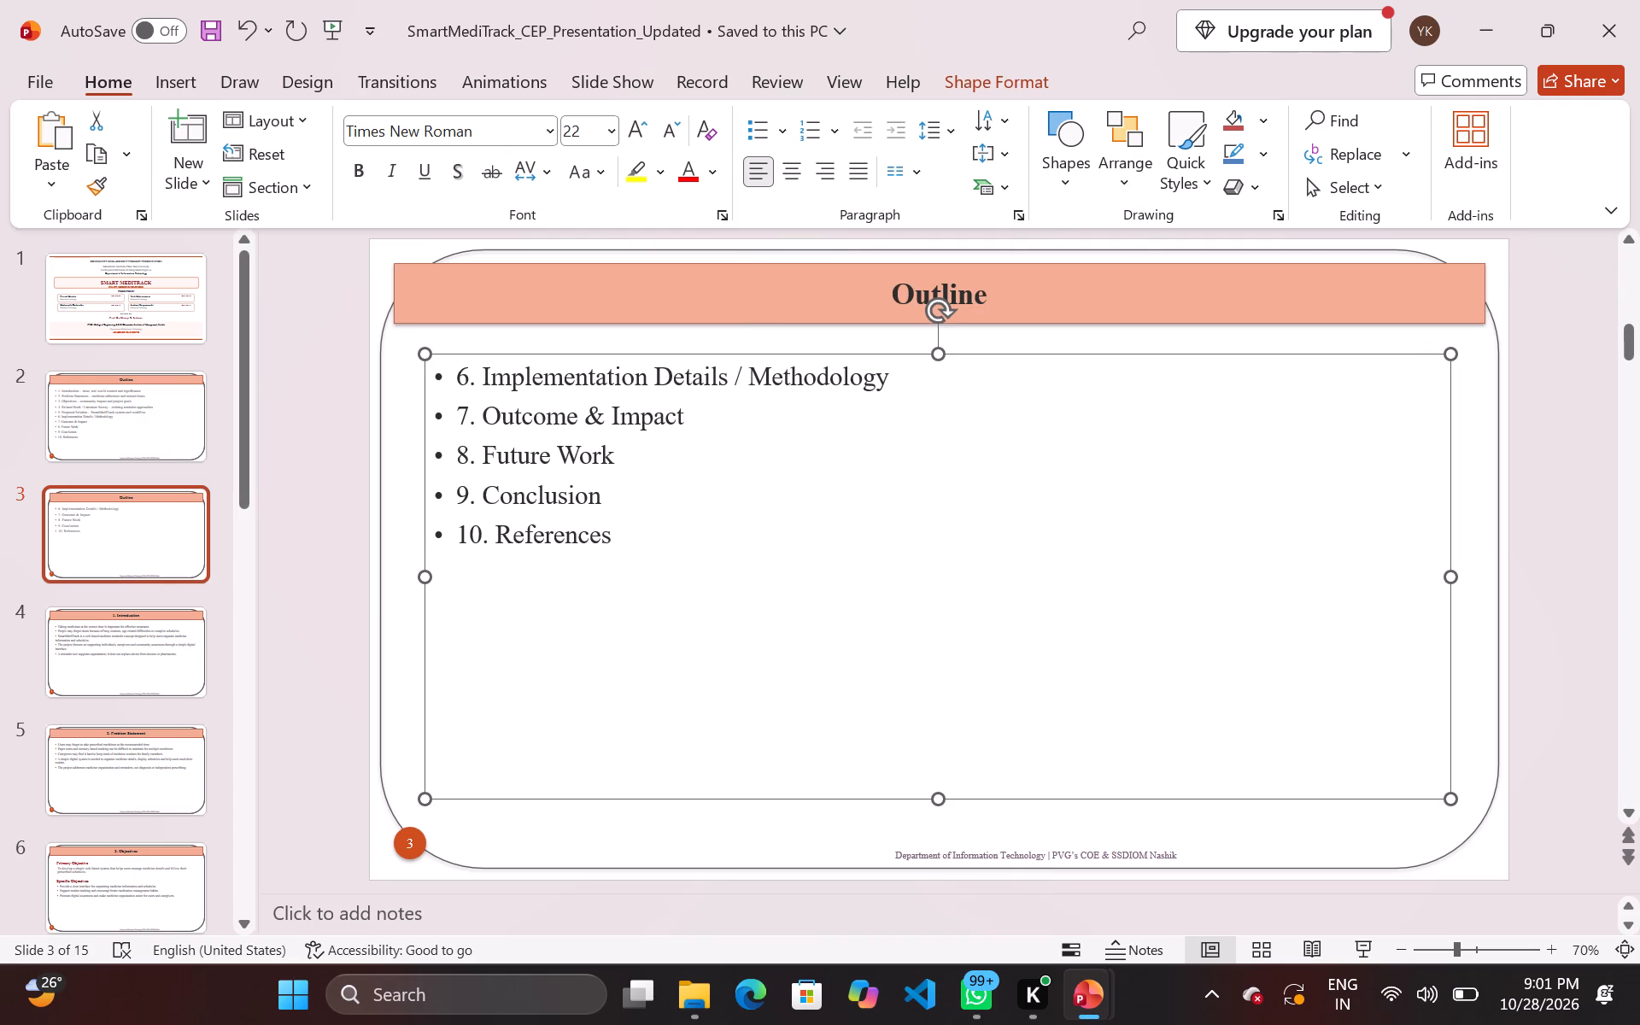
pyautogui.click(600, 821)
# Cut the Outline title and the text box with items 6 to 10 from slide 3, and delete the emptied slide.
pyautogui.scroll(1, 600, 821)
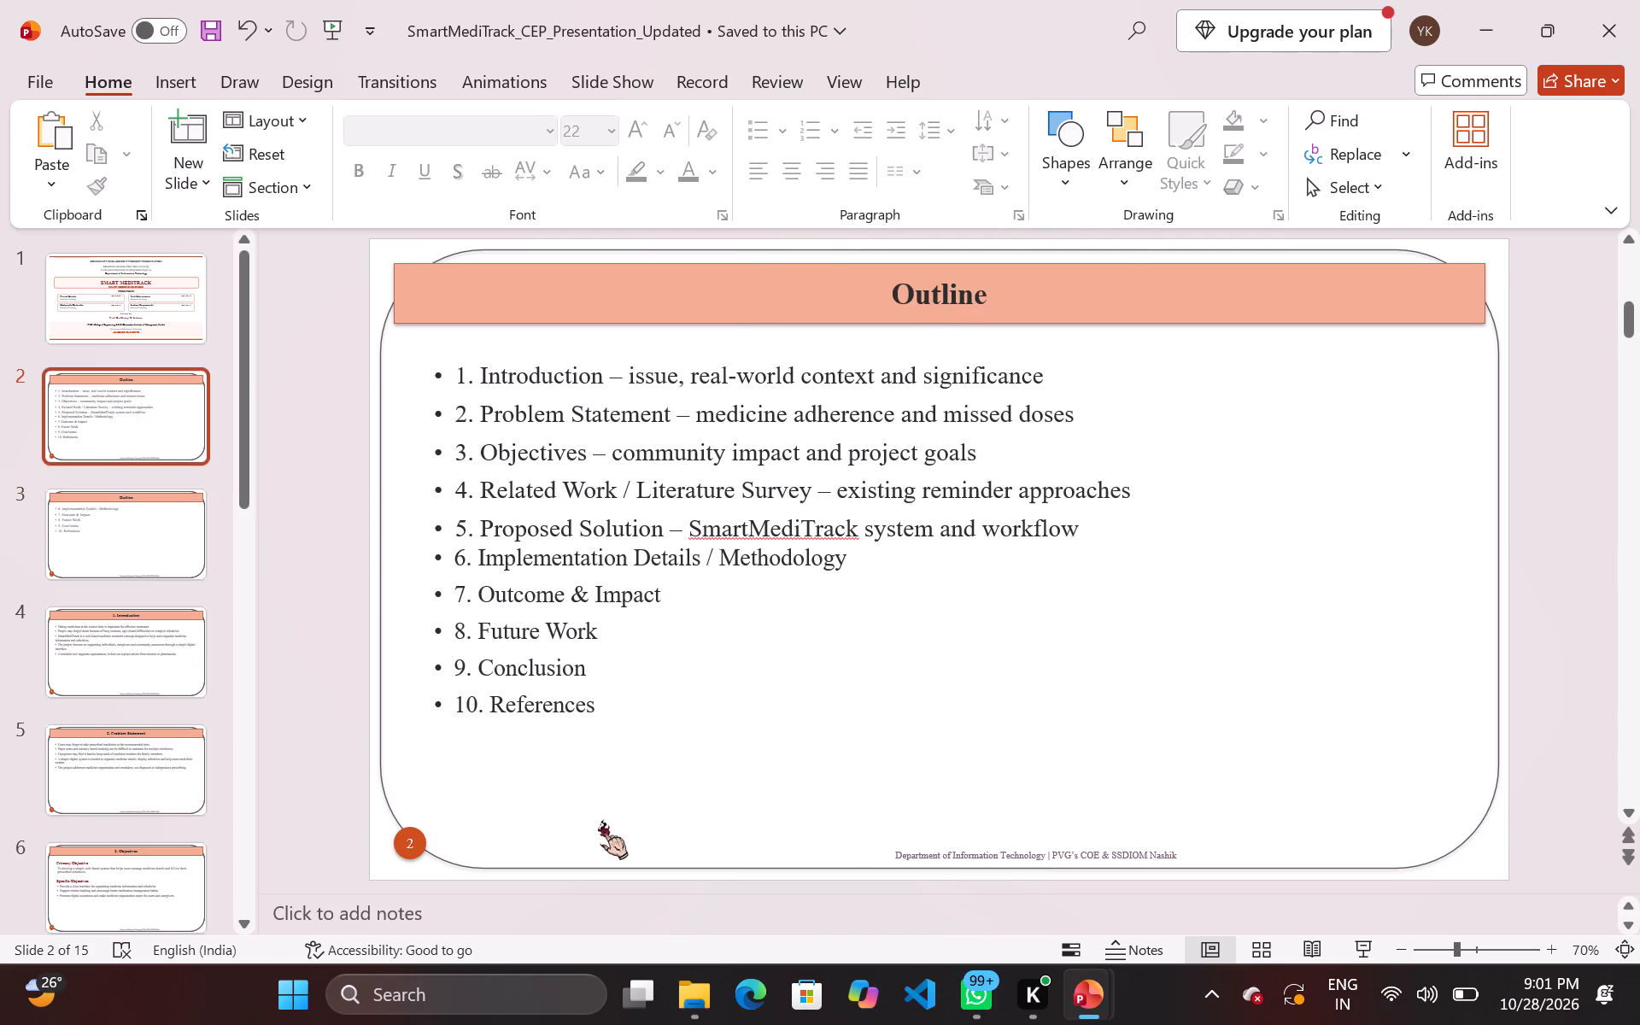
pyautogui.scroll(1, 600, 821)
pyautogui.scroll(-1, 600, 821)
pyautogui.scroll(1, 600, 821)
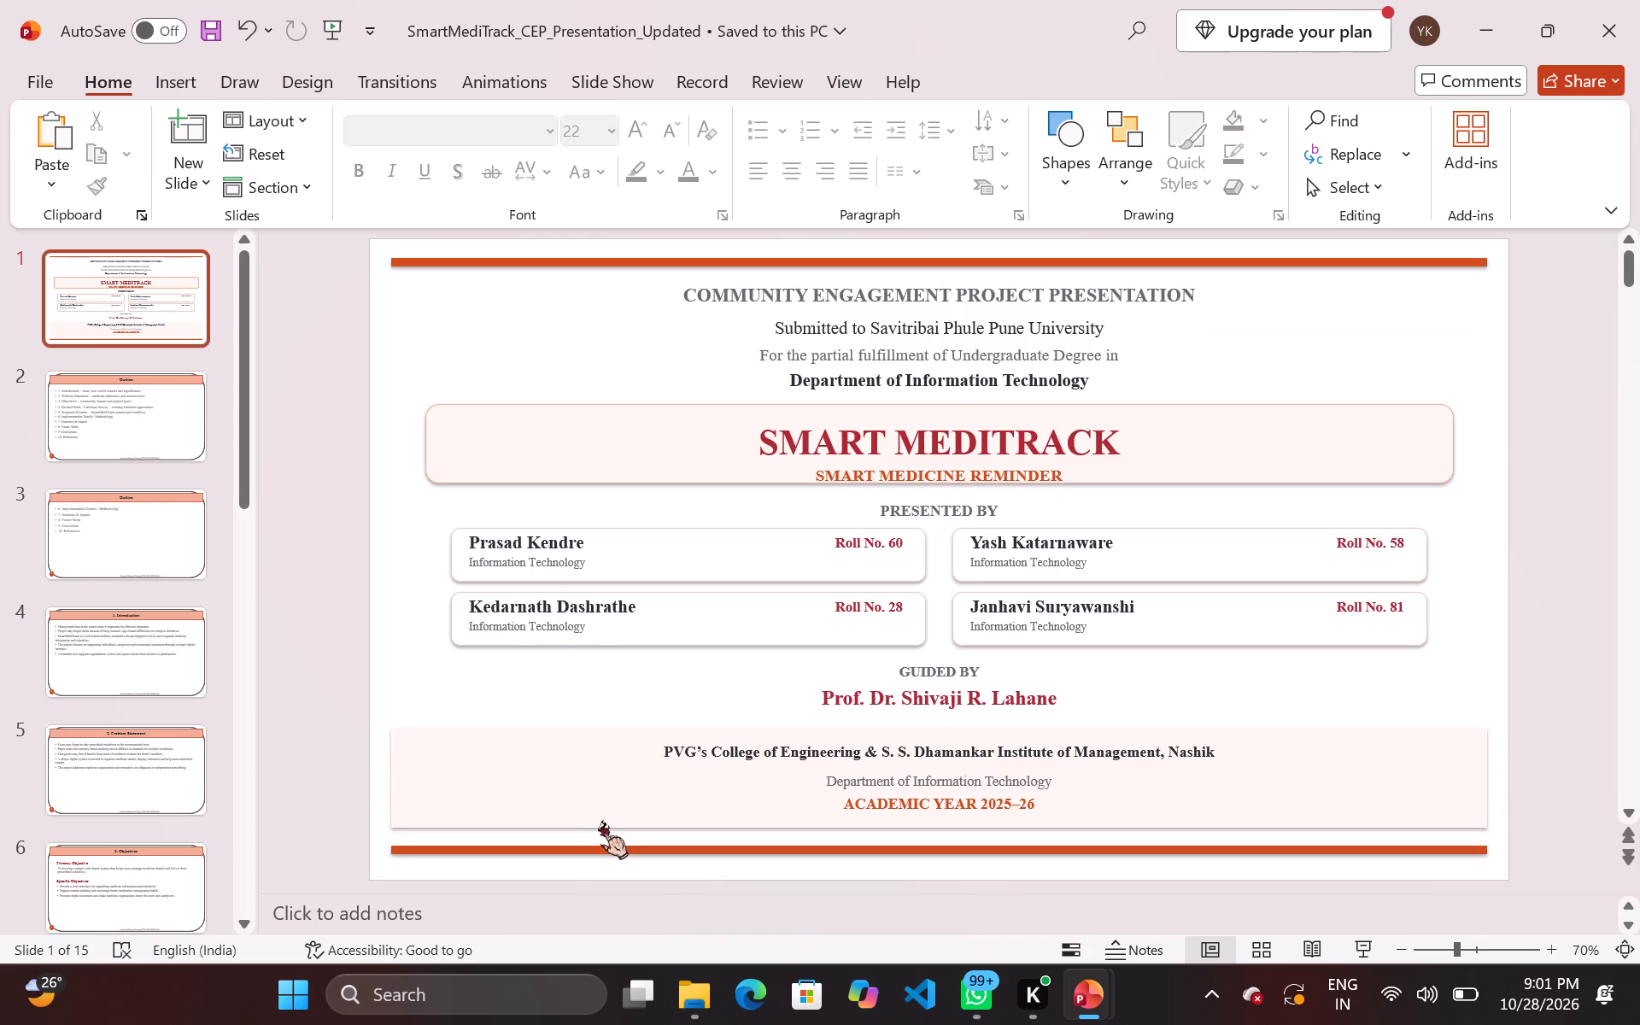
pyautogui.click(82, 569)
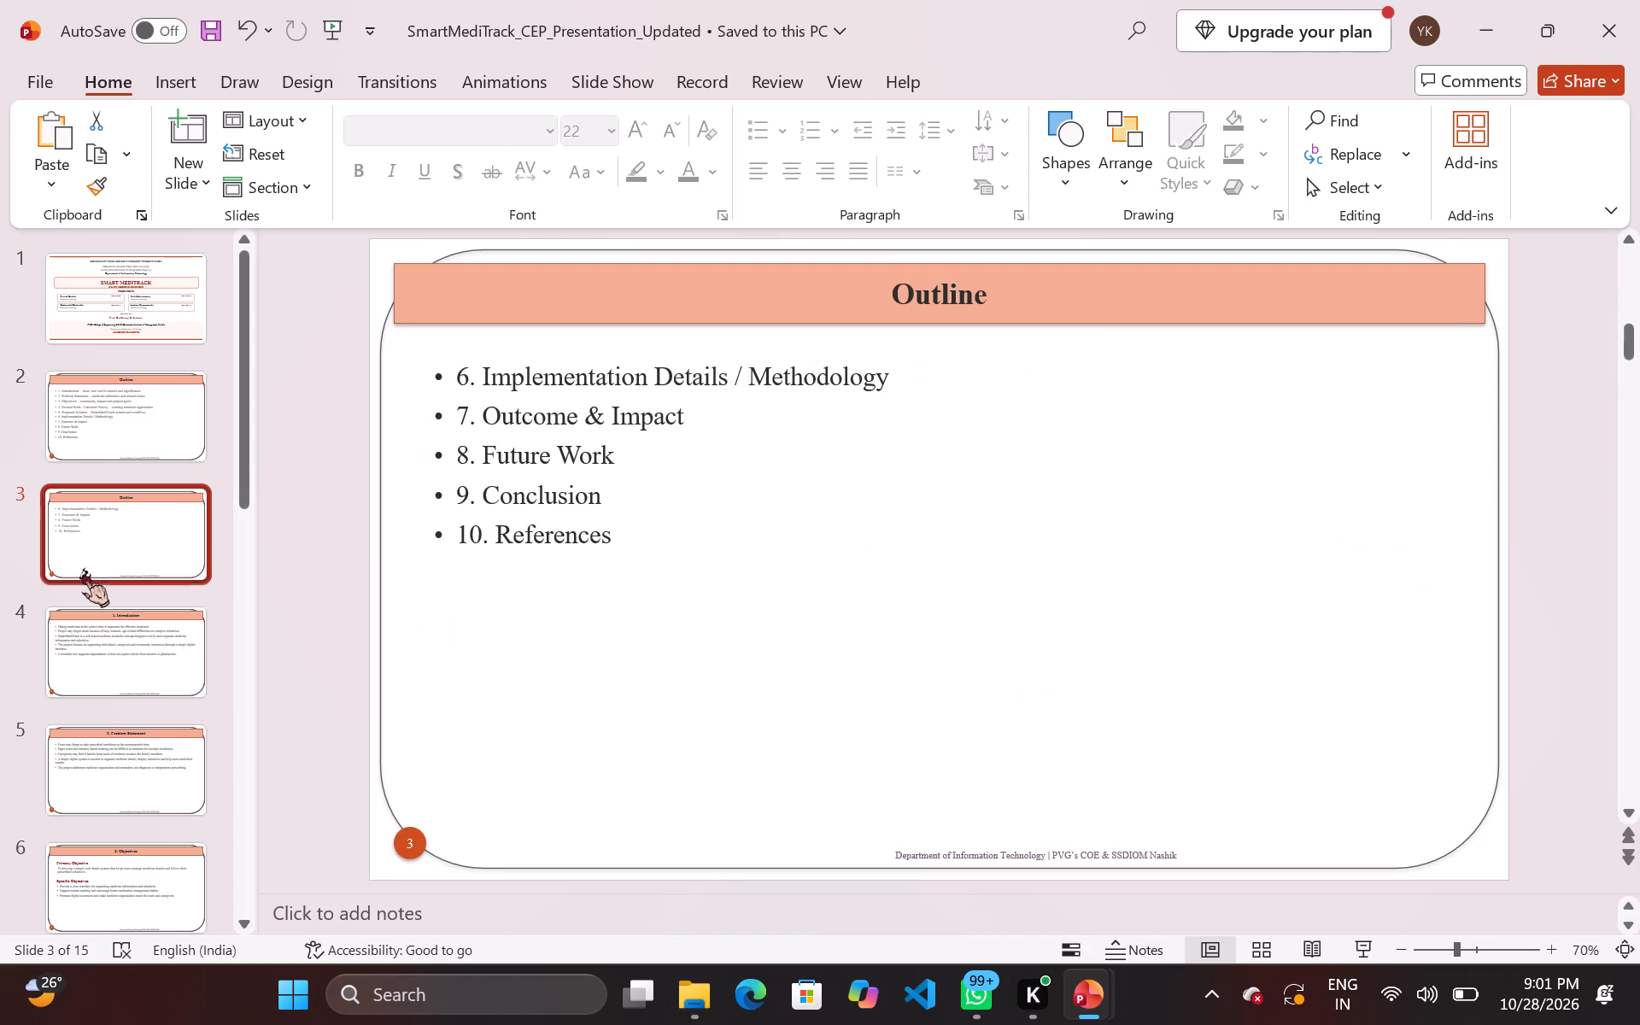
pyautogui.click(1078, 274)
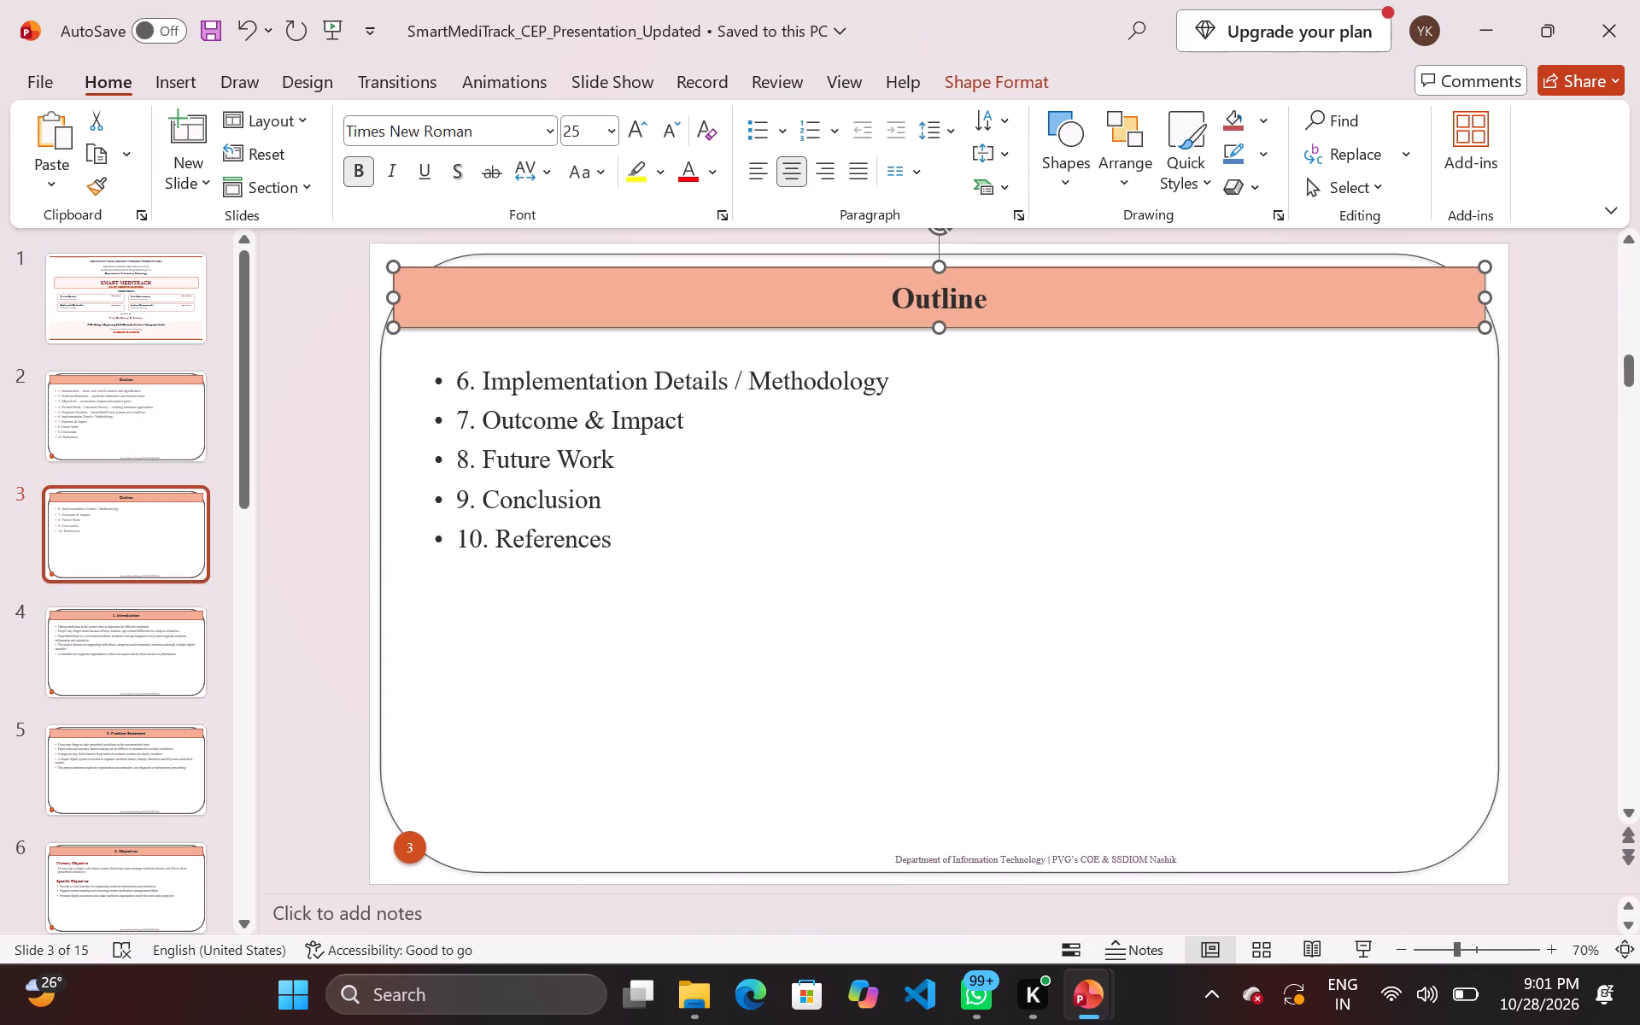
pyautogui.rightClick(1011, 295)
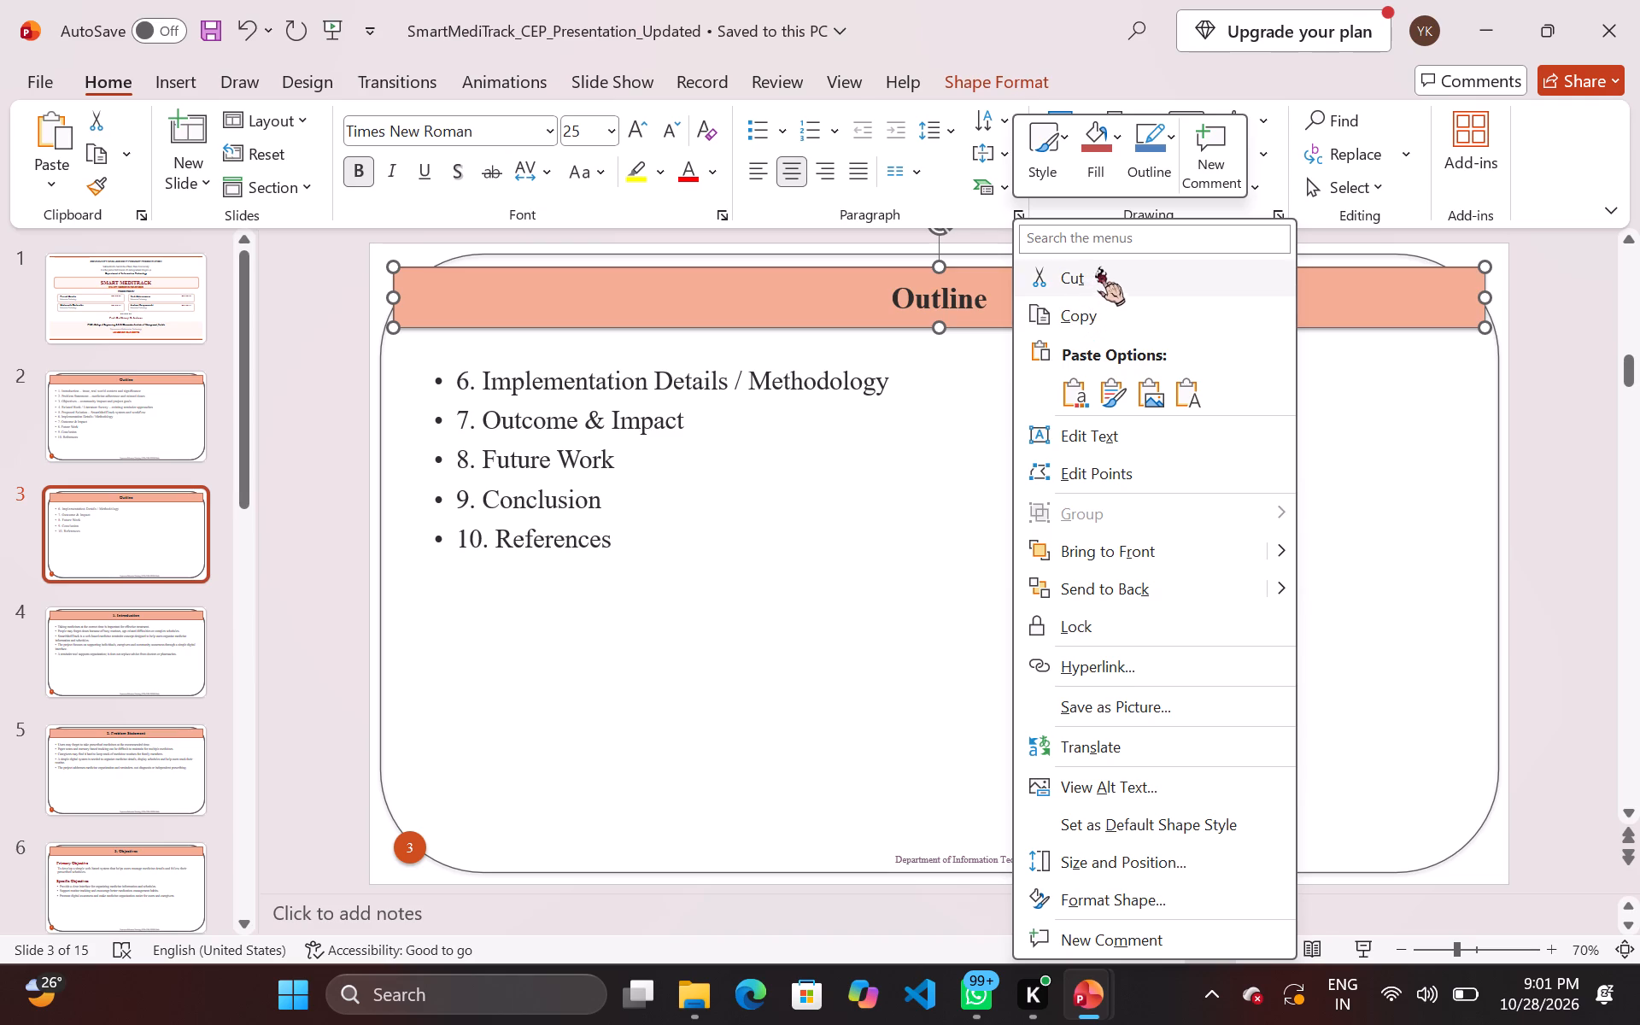
pyautogui.click(1098, 267)
pyautogui.rightClick(991, 405)
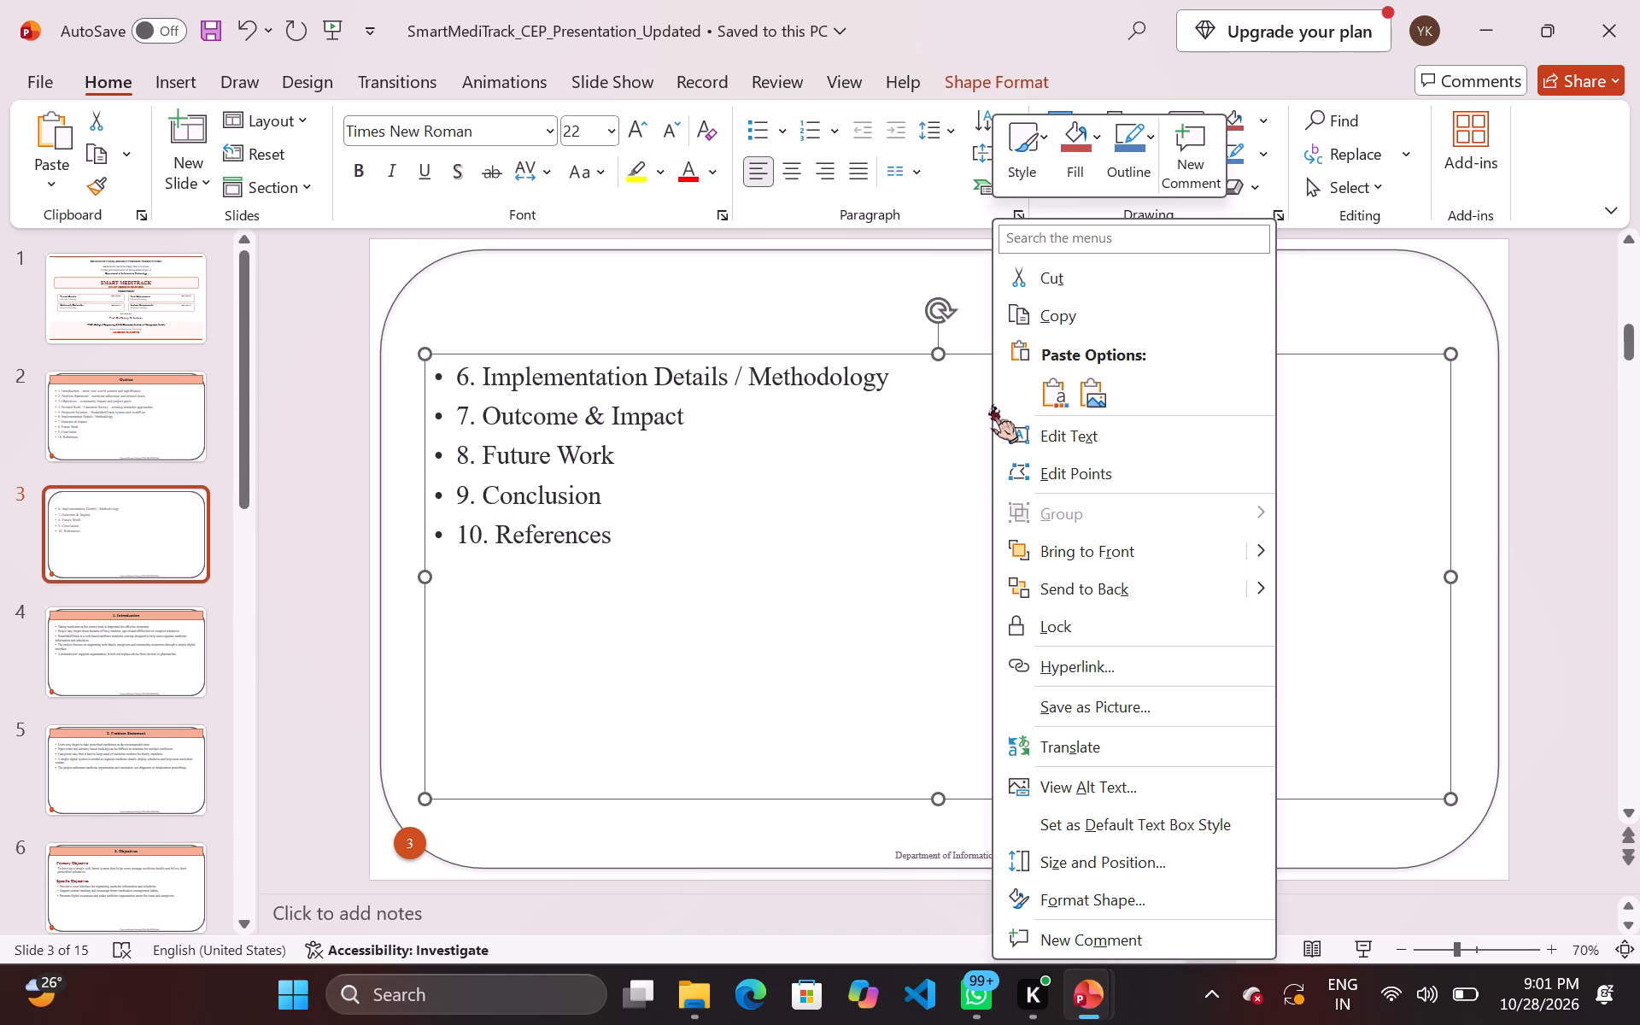
pyautogui.click(1085, 279)
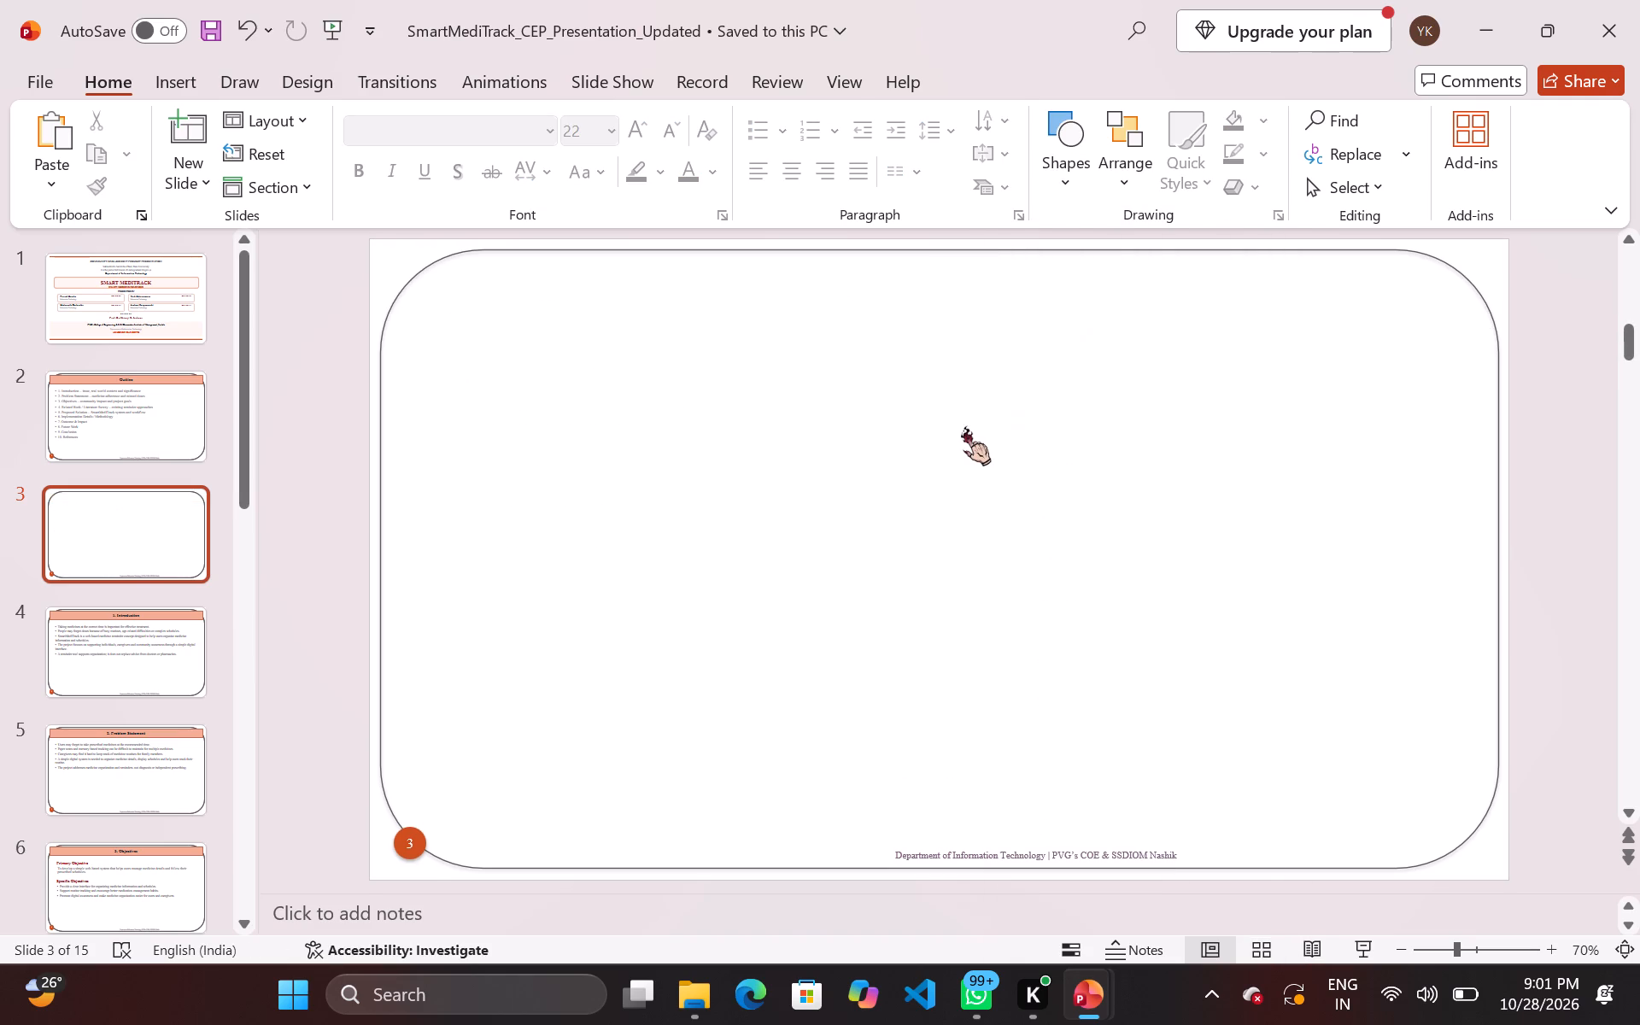
pyautogui.rightClick(963, 427)
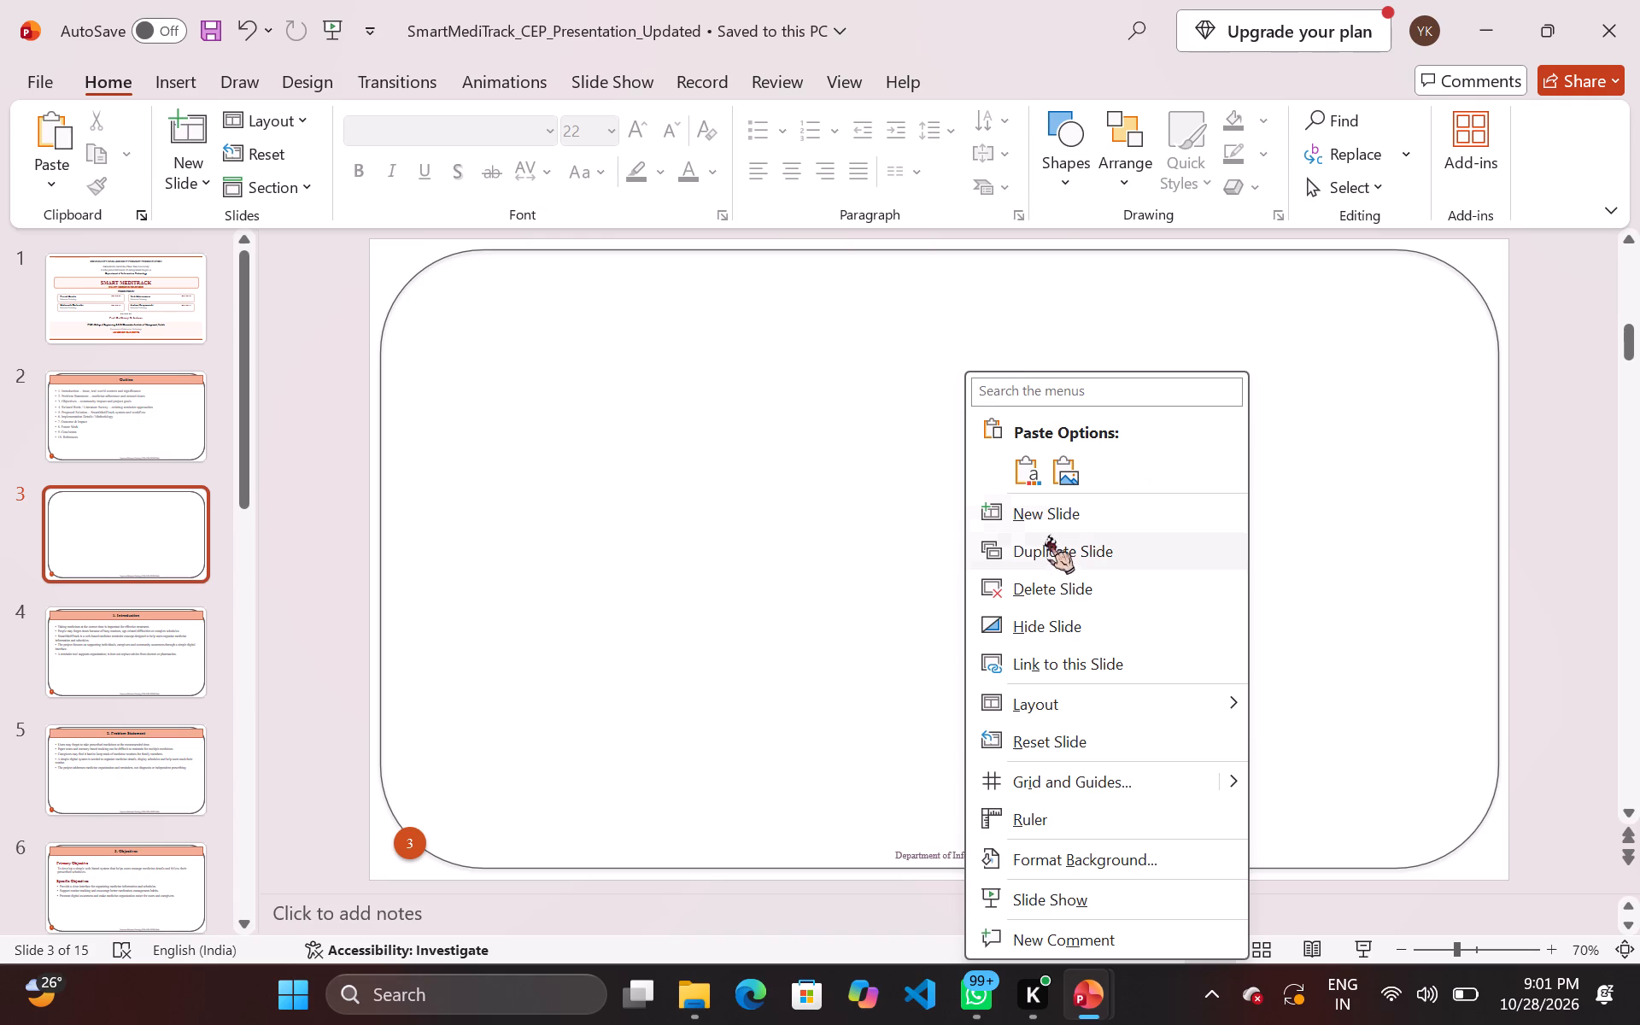
pyautogui.click(1070, 590)
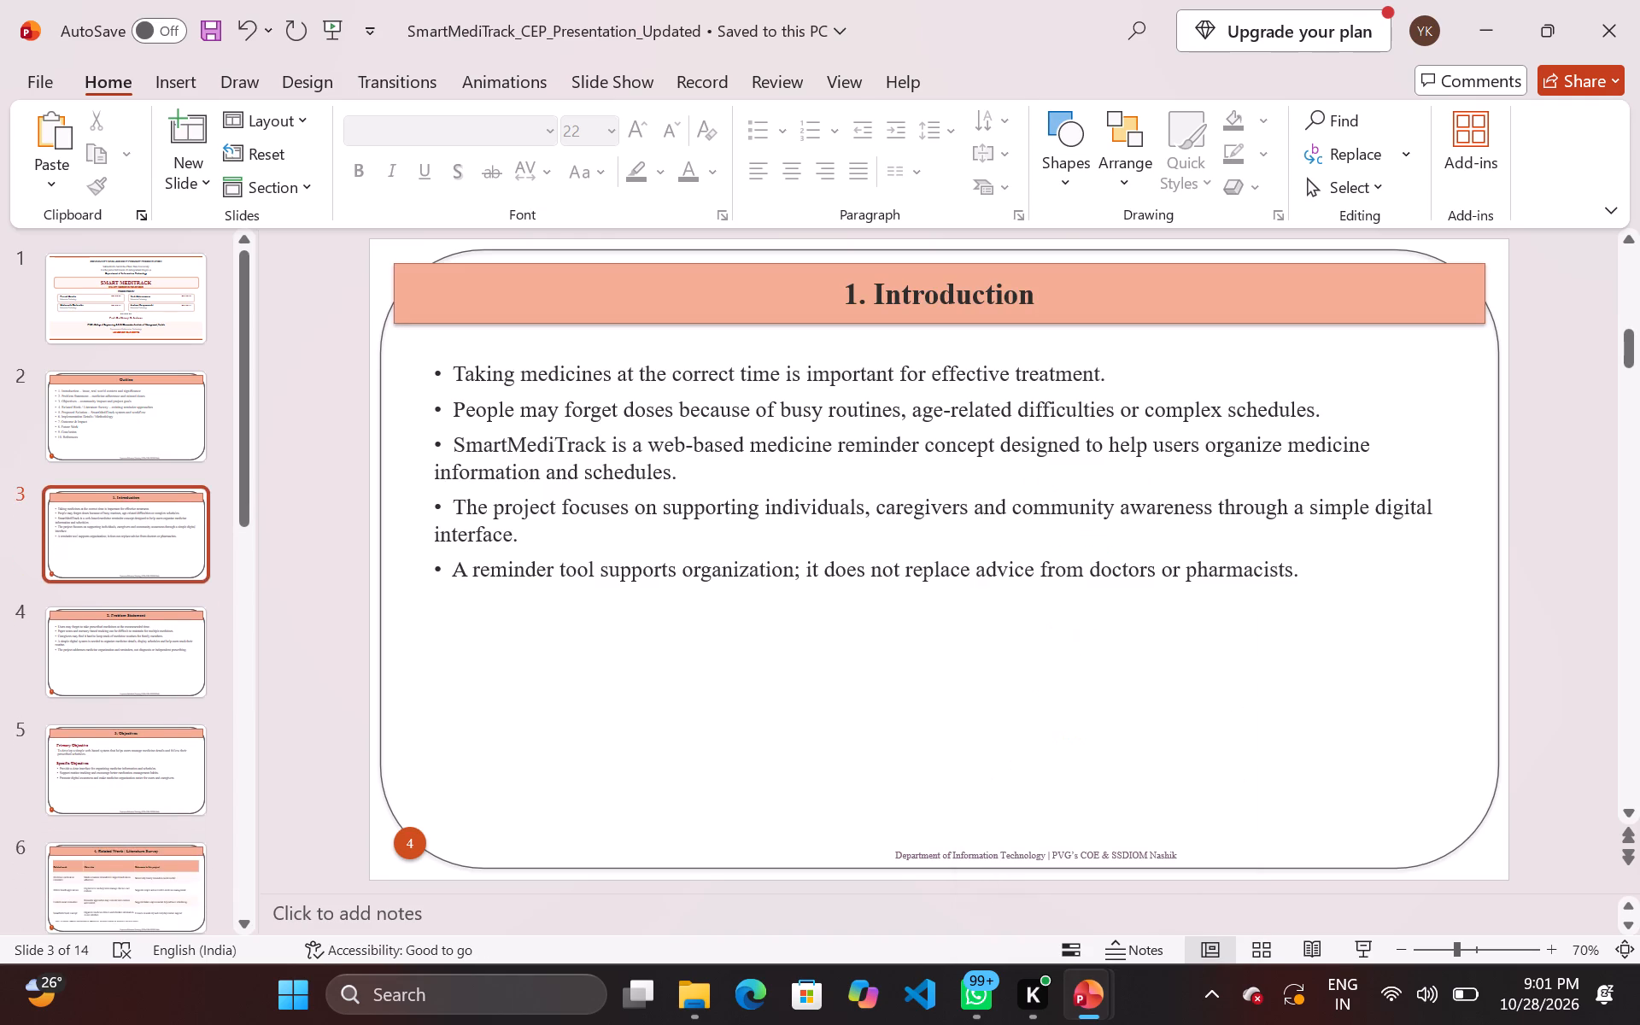
# Copy all five bullet points of the 1. Introduction slide.
pyautogui.scroll(1, 505, 517)
pyautogui.scroll(-1, 505, 517)
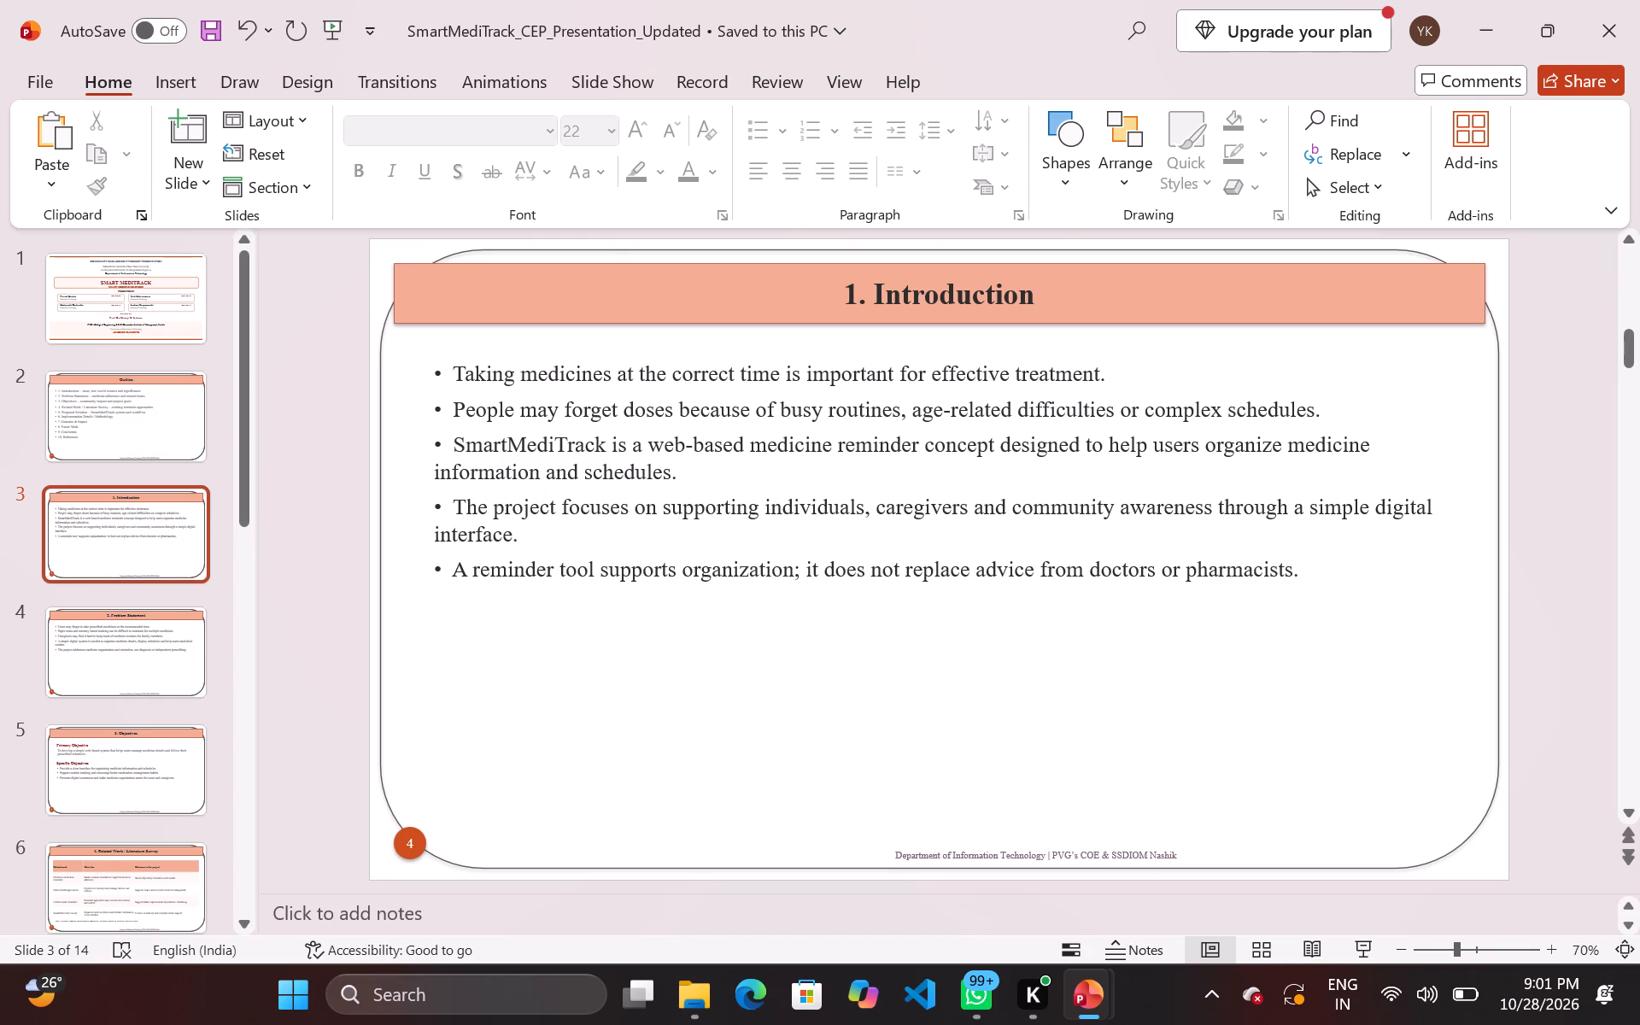
pyautogui.click(450, 372)
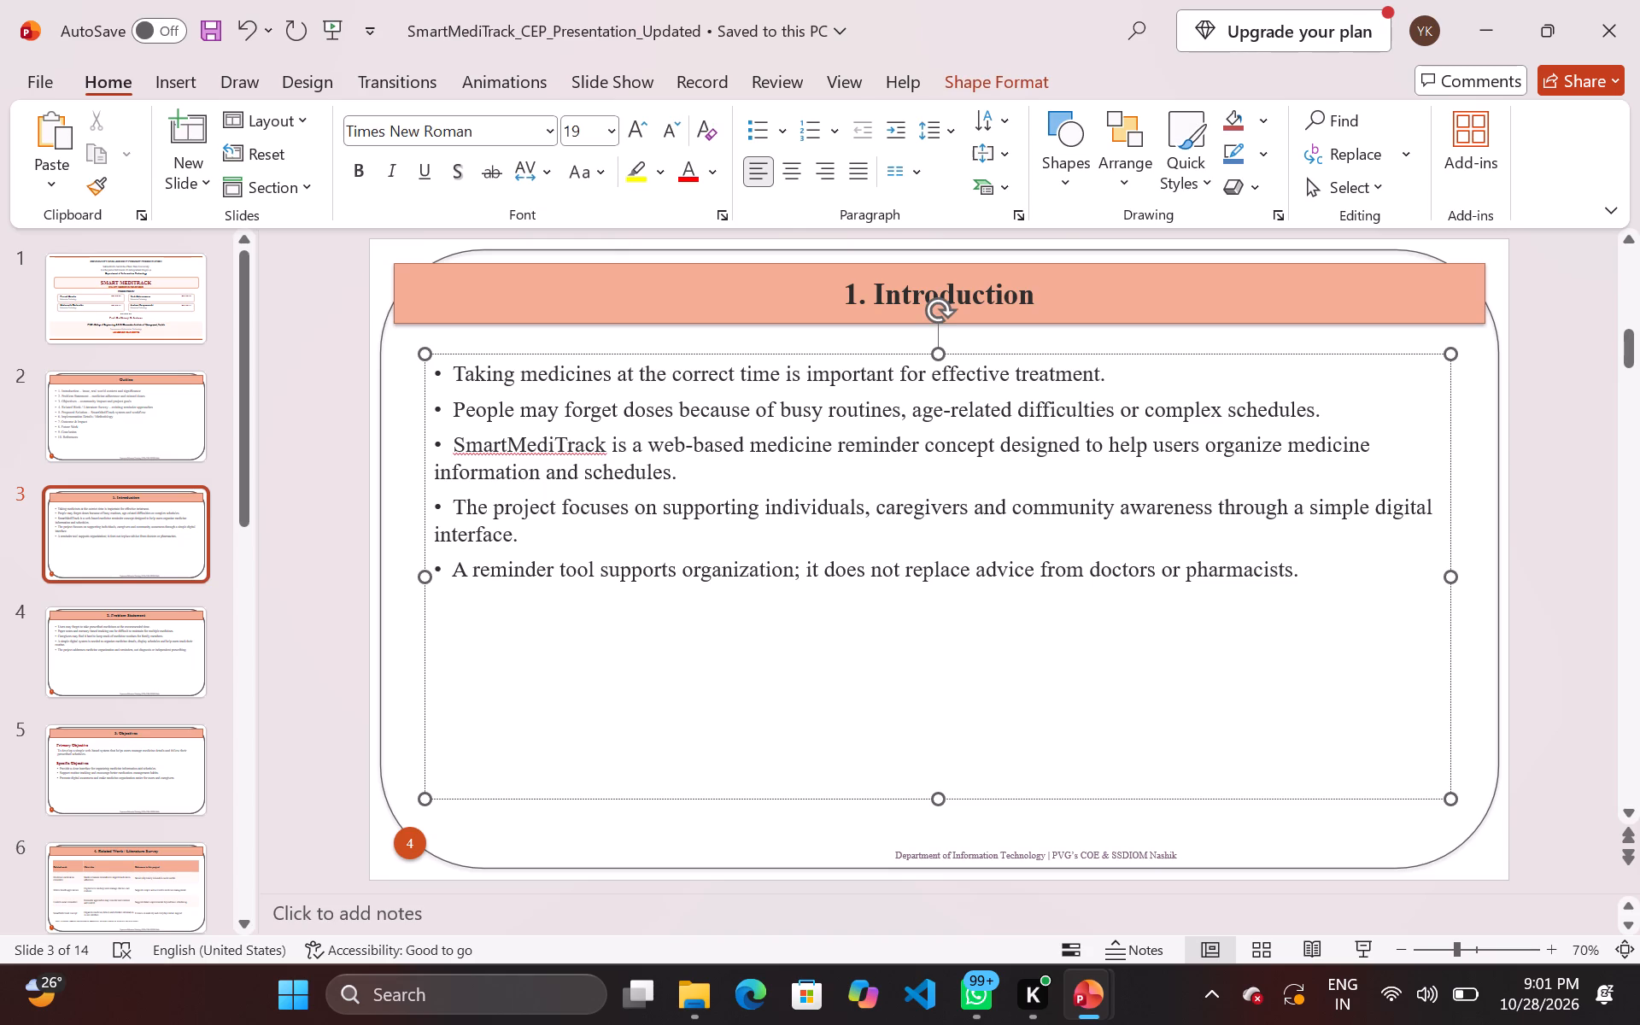
pyautogui.moveTo(1309, 567); pyautogui.dragTo(945, 515)
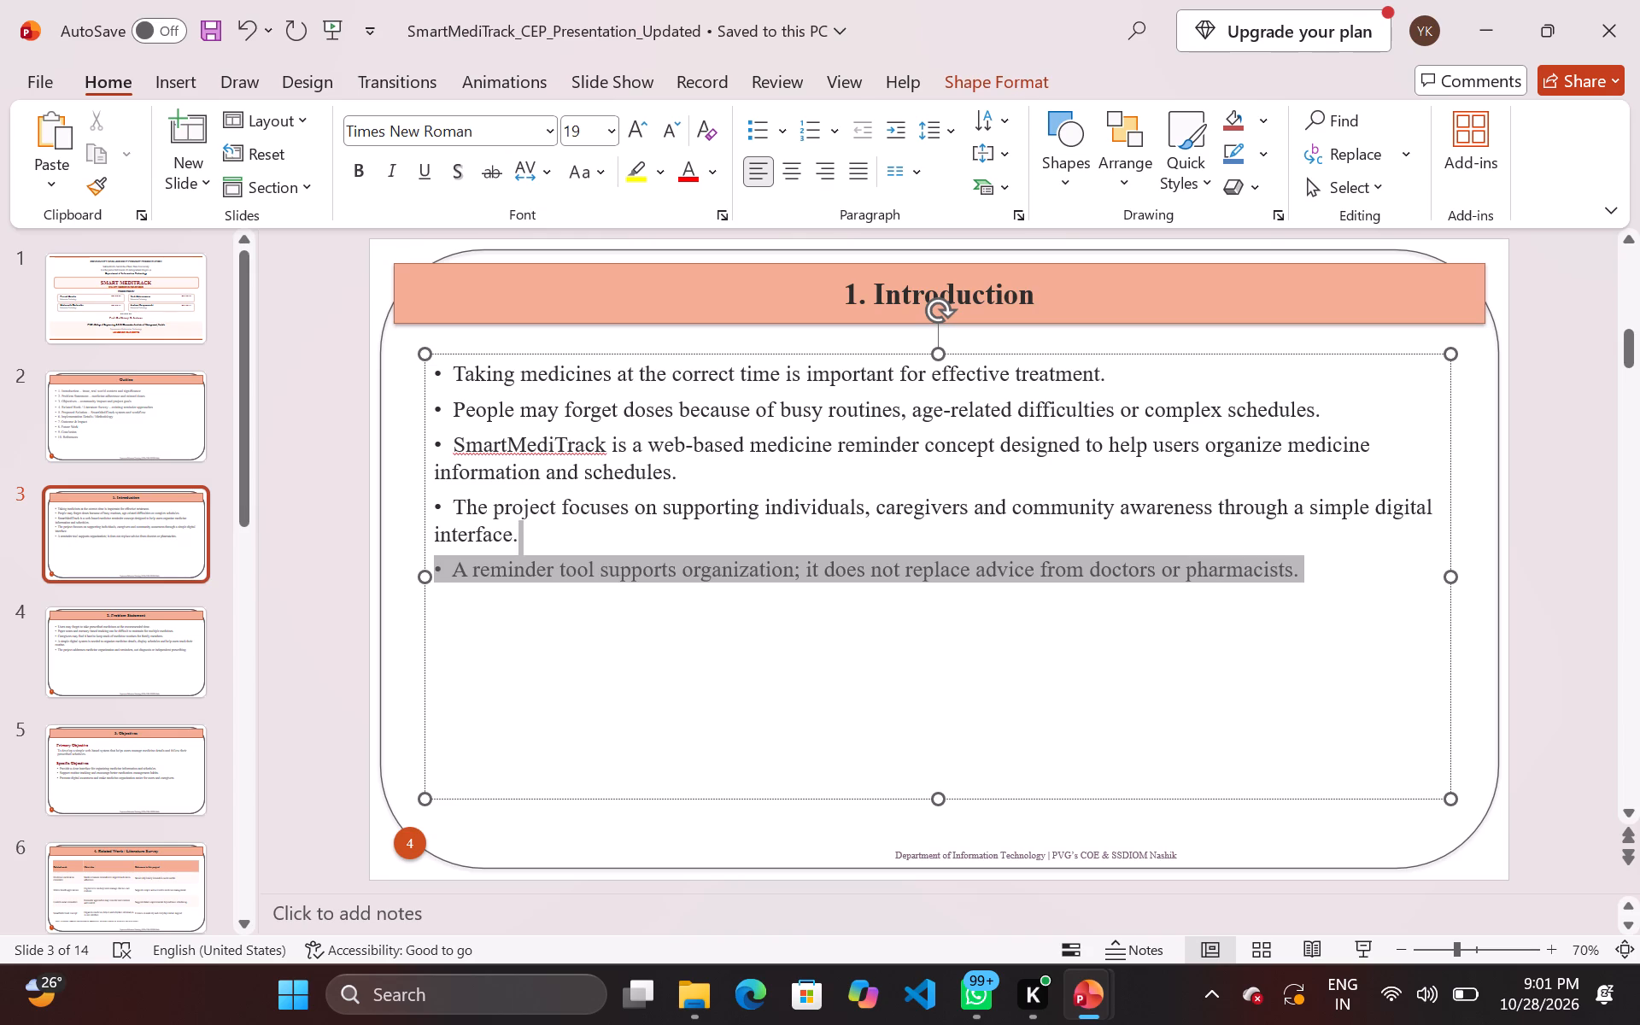
pyautogui.moveTo(945, 515); pyautogui.dragTo(425, 388)
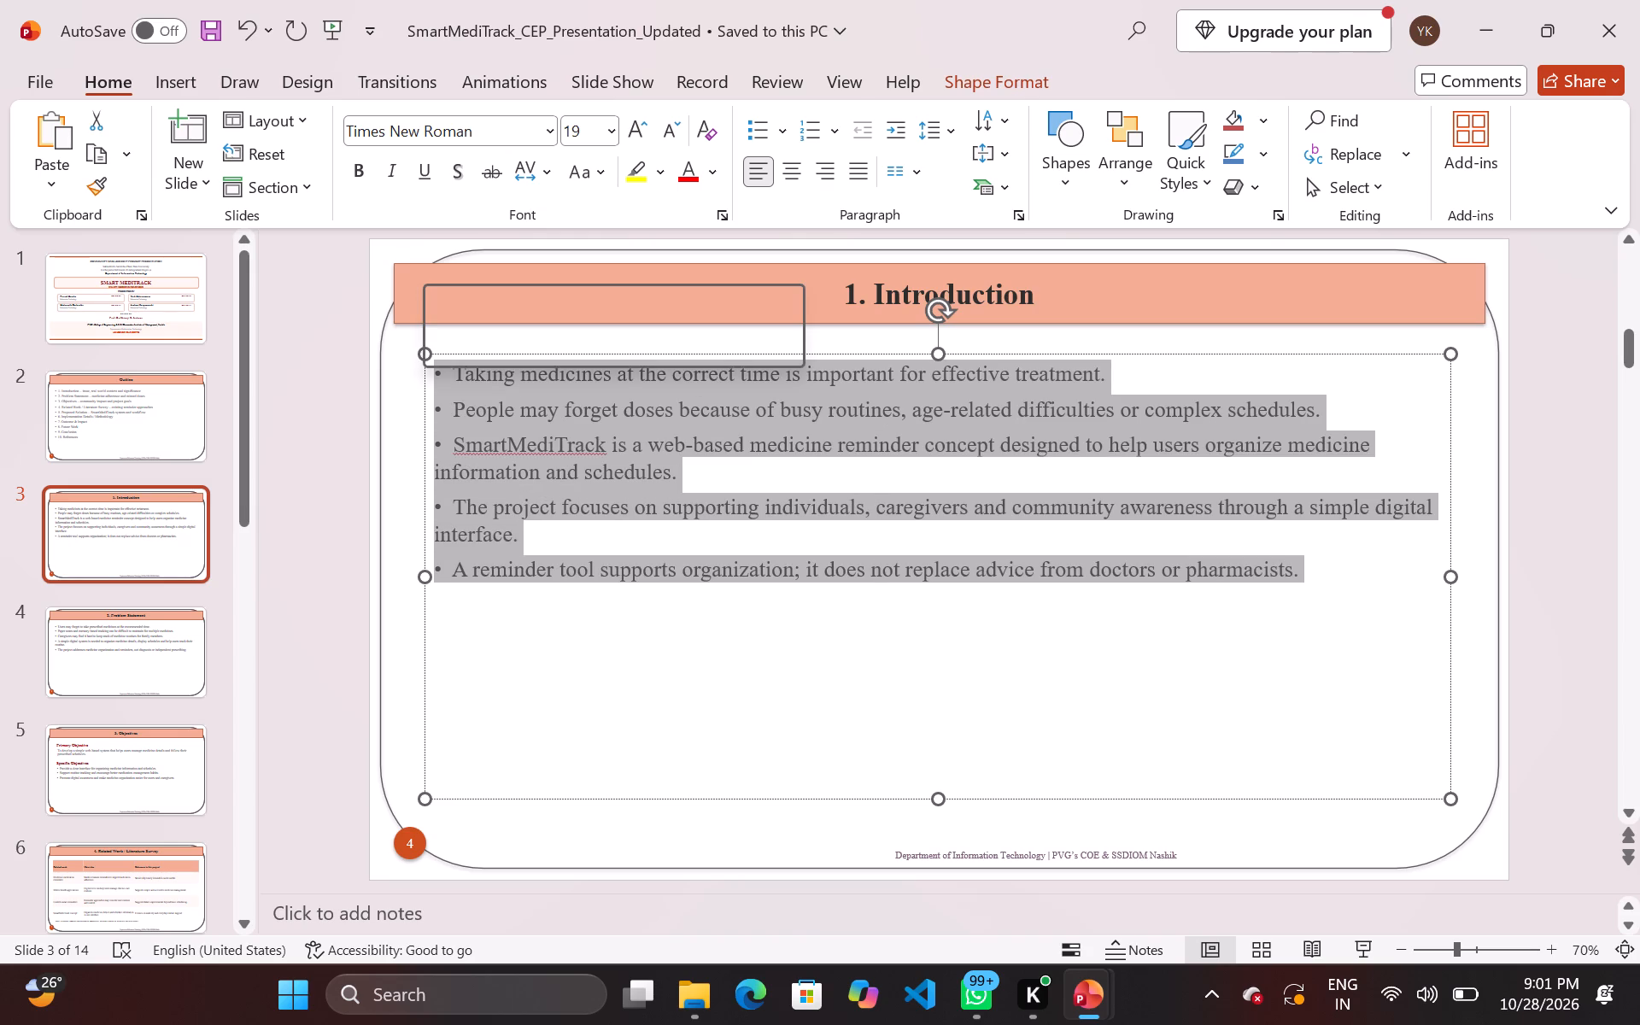
pyautogui.hotkey('ctrl', 'c')
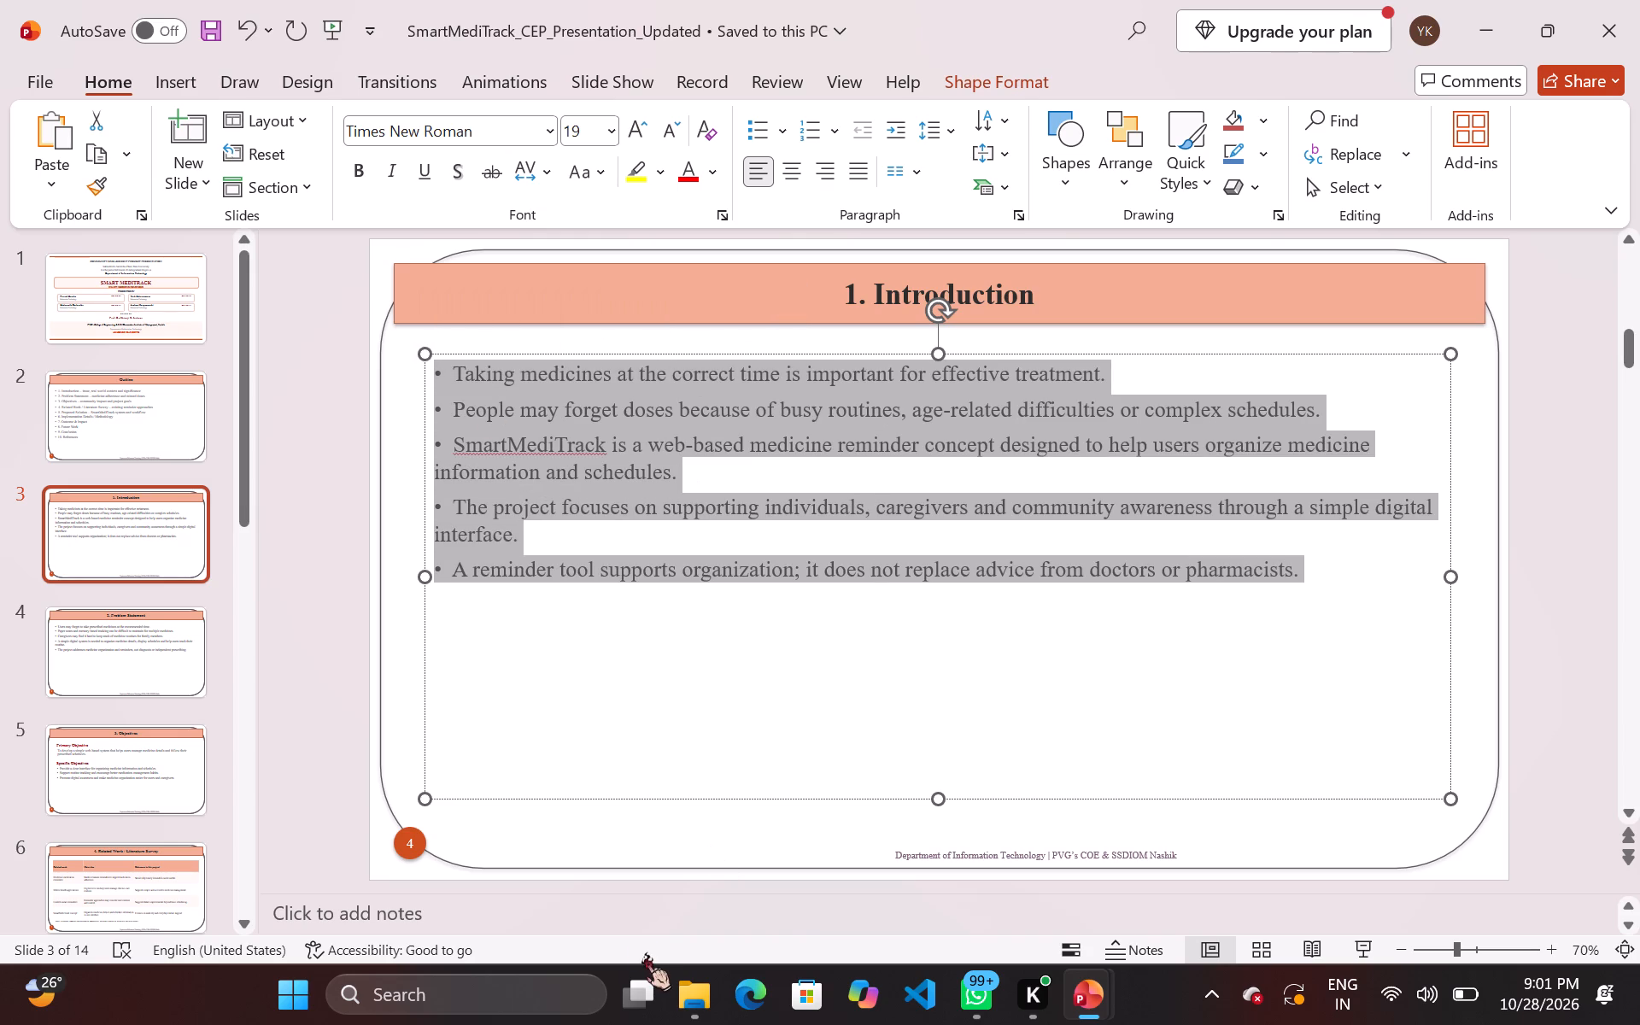
pyautogui.hotkey('ctrl', 'c')
pyautogui.hotkey('ctrl', 'c')
# Switch to the desktop and open Google Chrome.
pyautogui.click(679, 741)
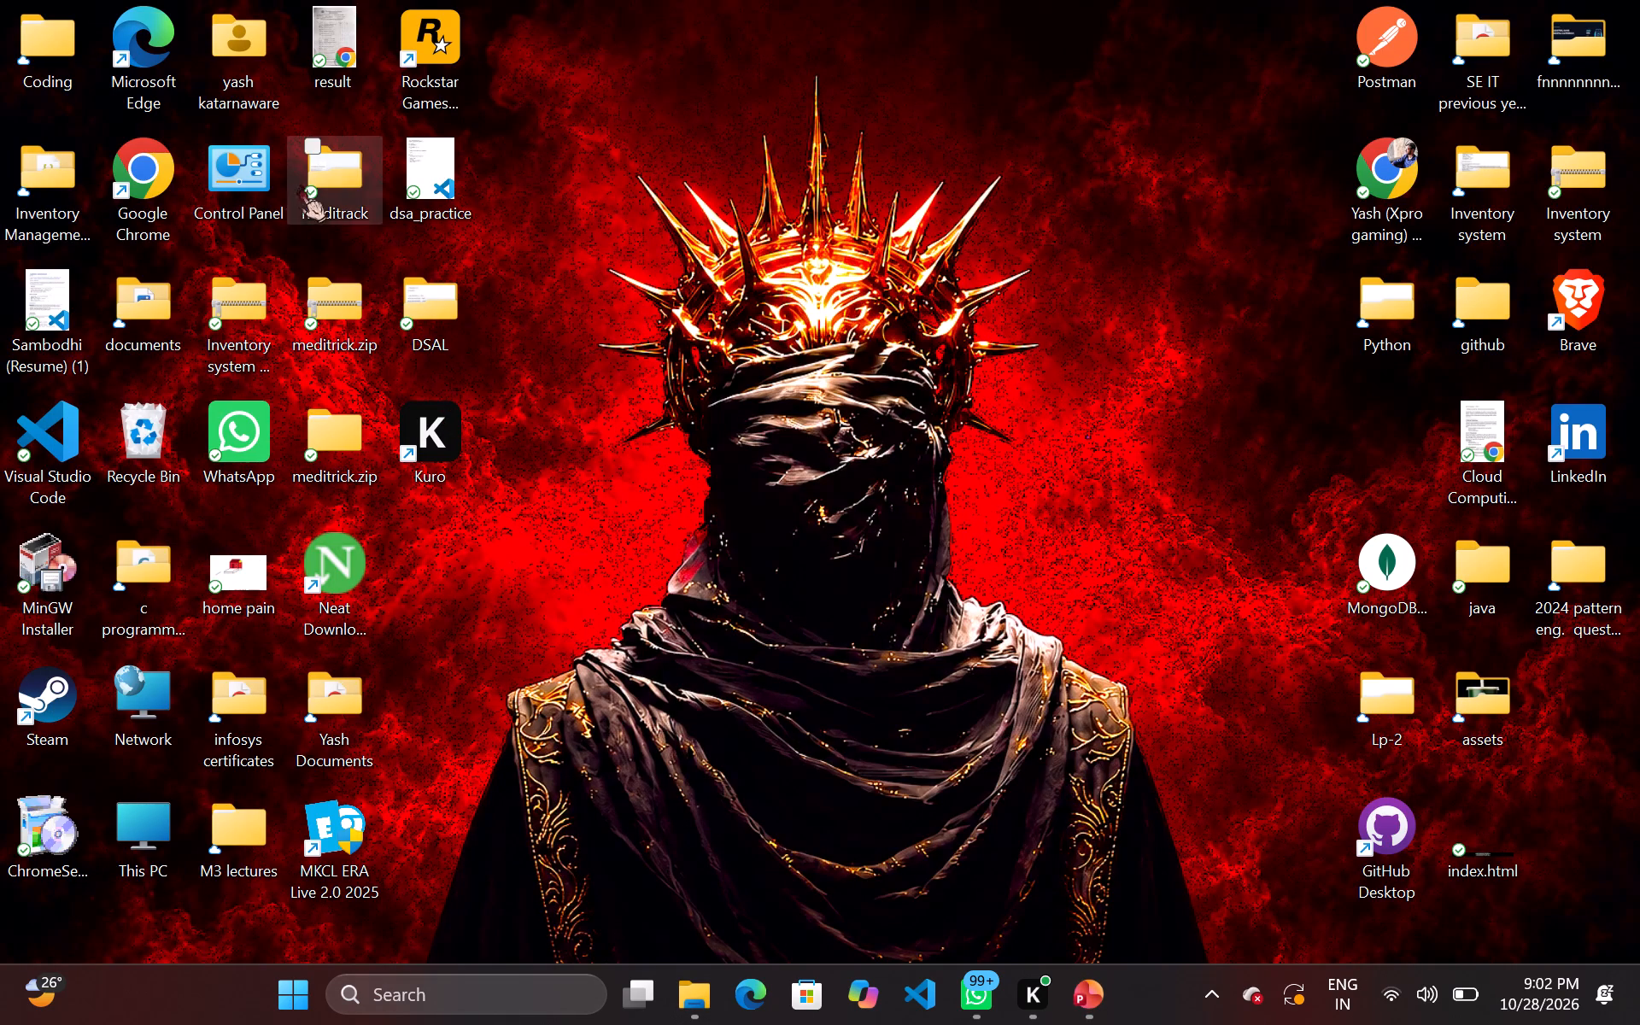
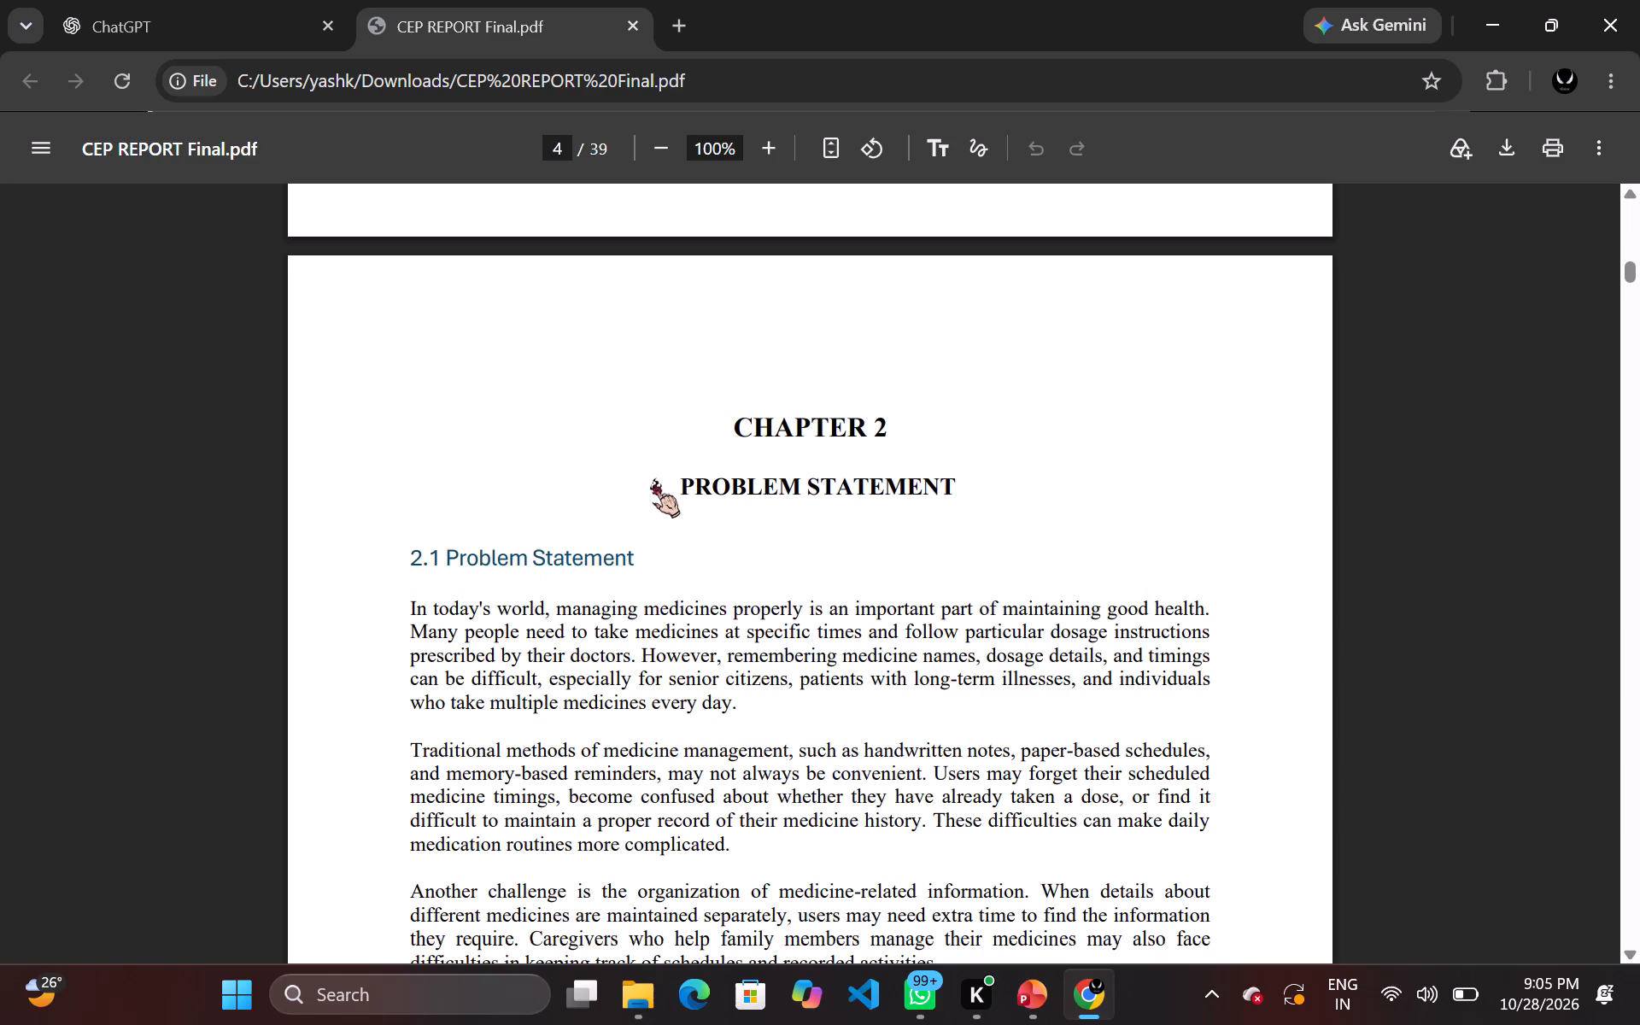
pyautogui.scroll(1, 653, 479)
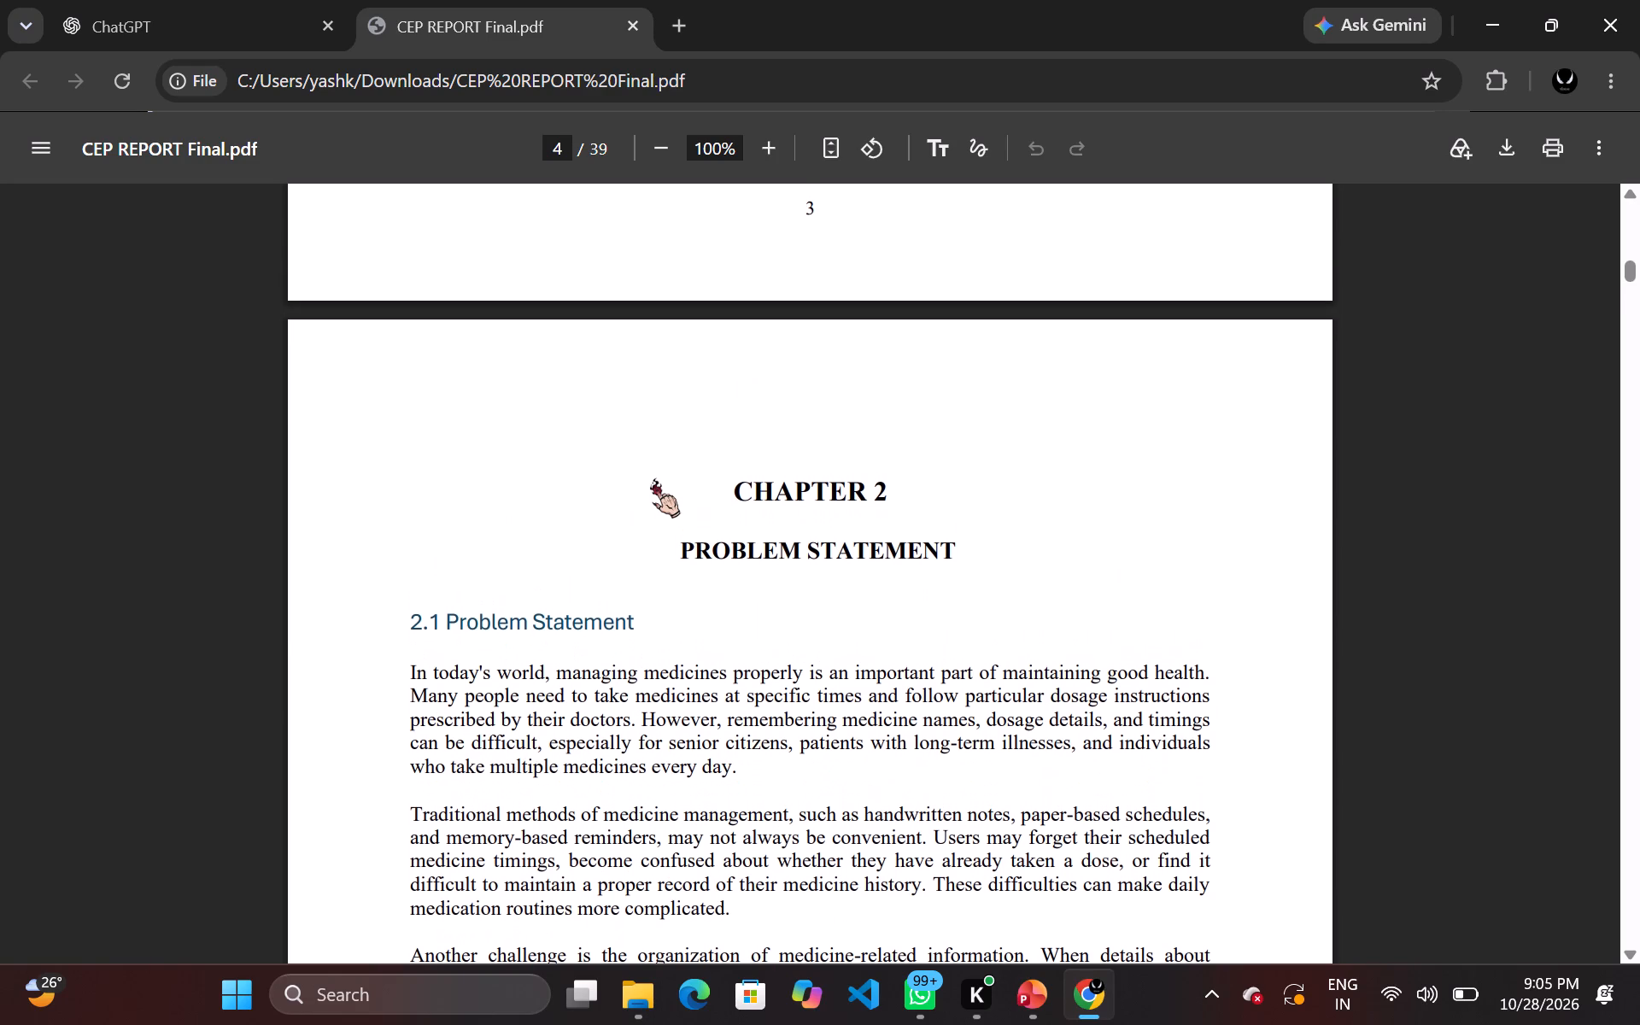
pyautogui.scroll(1, 653, 479)
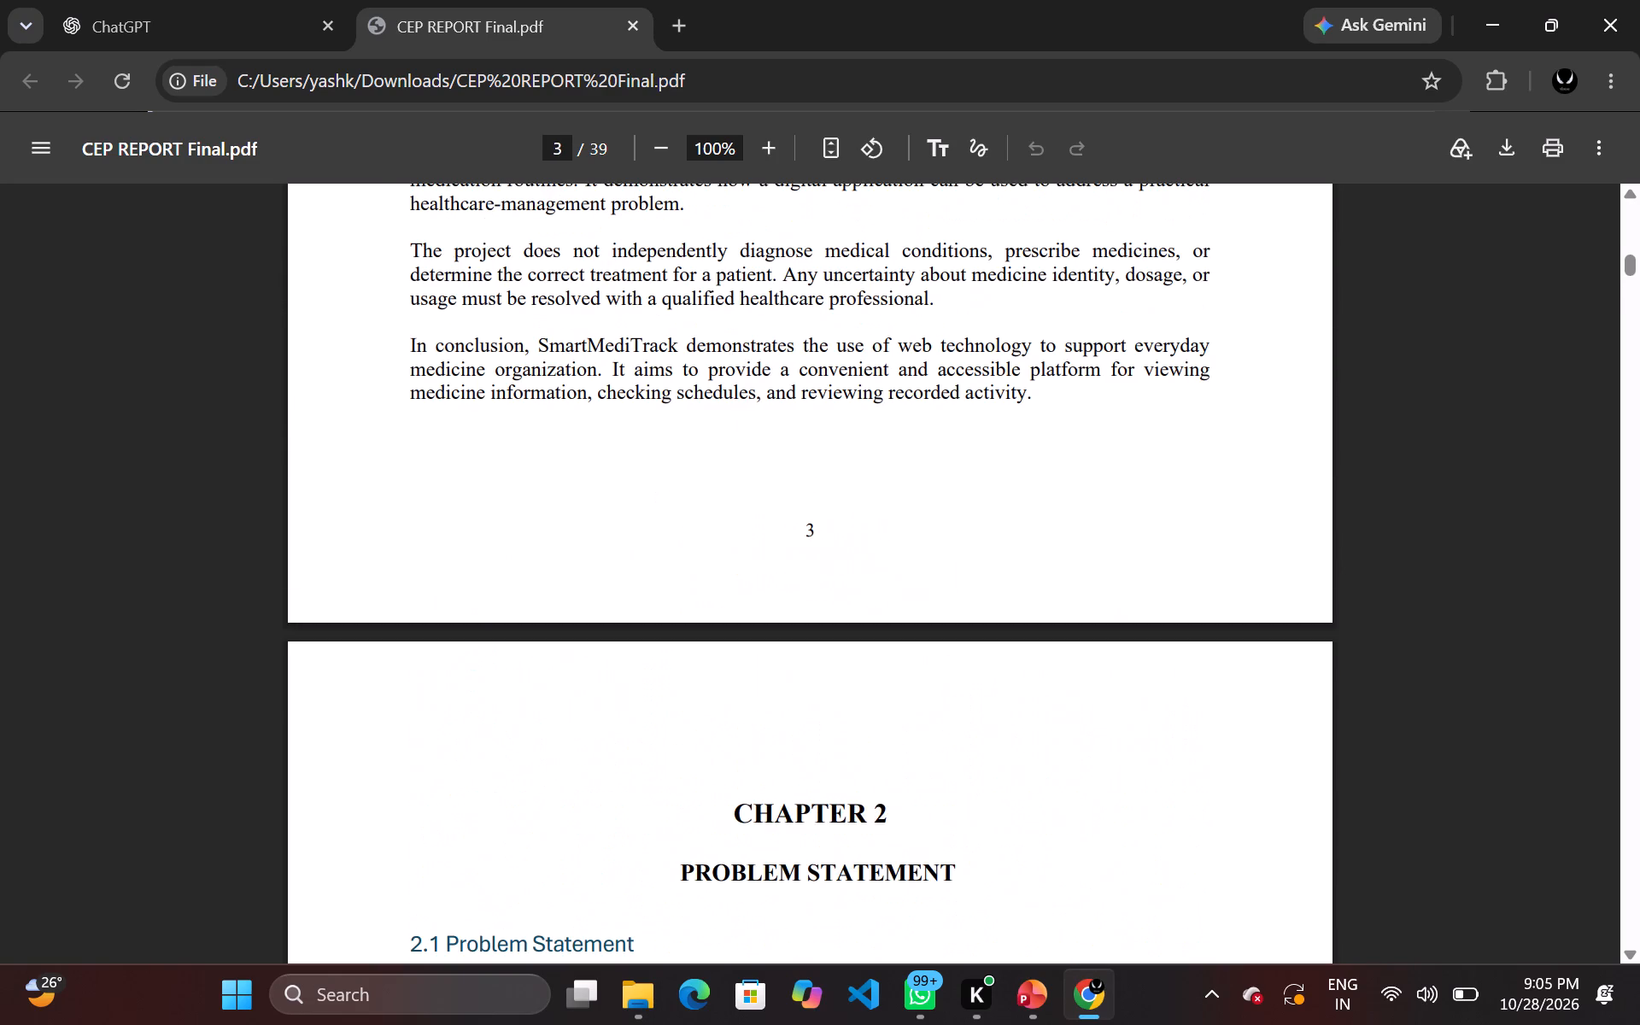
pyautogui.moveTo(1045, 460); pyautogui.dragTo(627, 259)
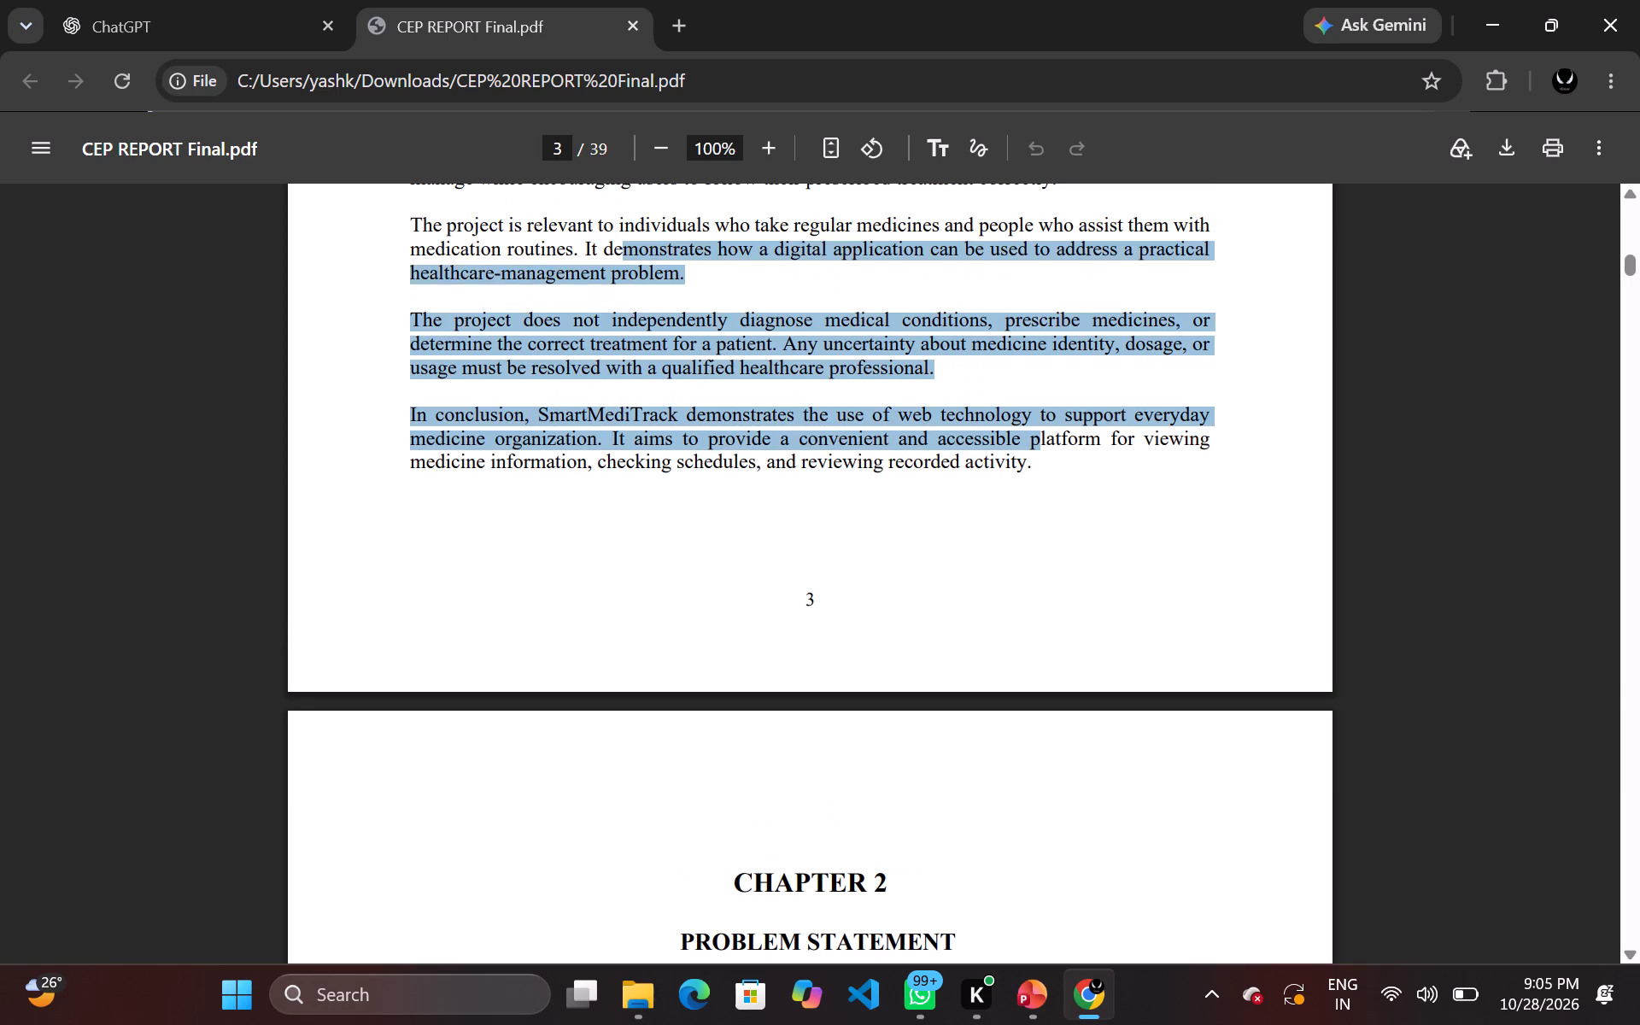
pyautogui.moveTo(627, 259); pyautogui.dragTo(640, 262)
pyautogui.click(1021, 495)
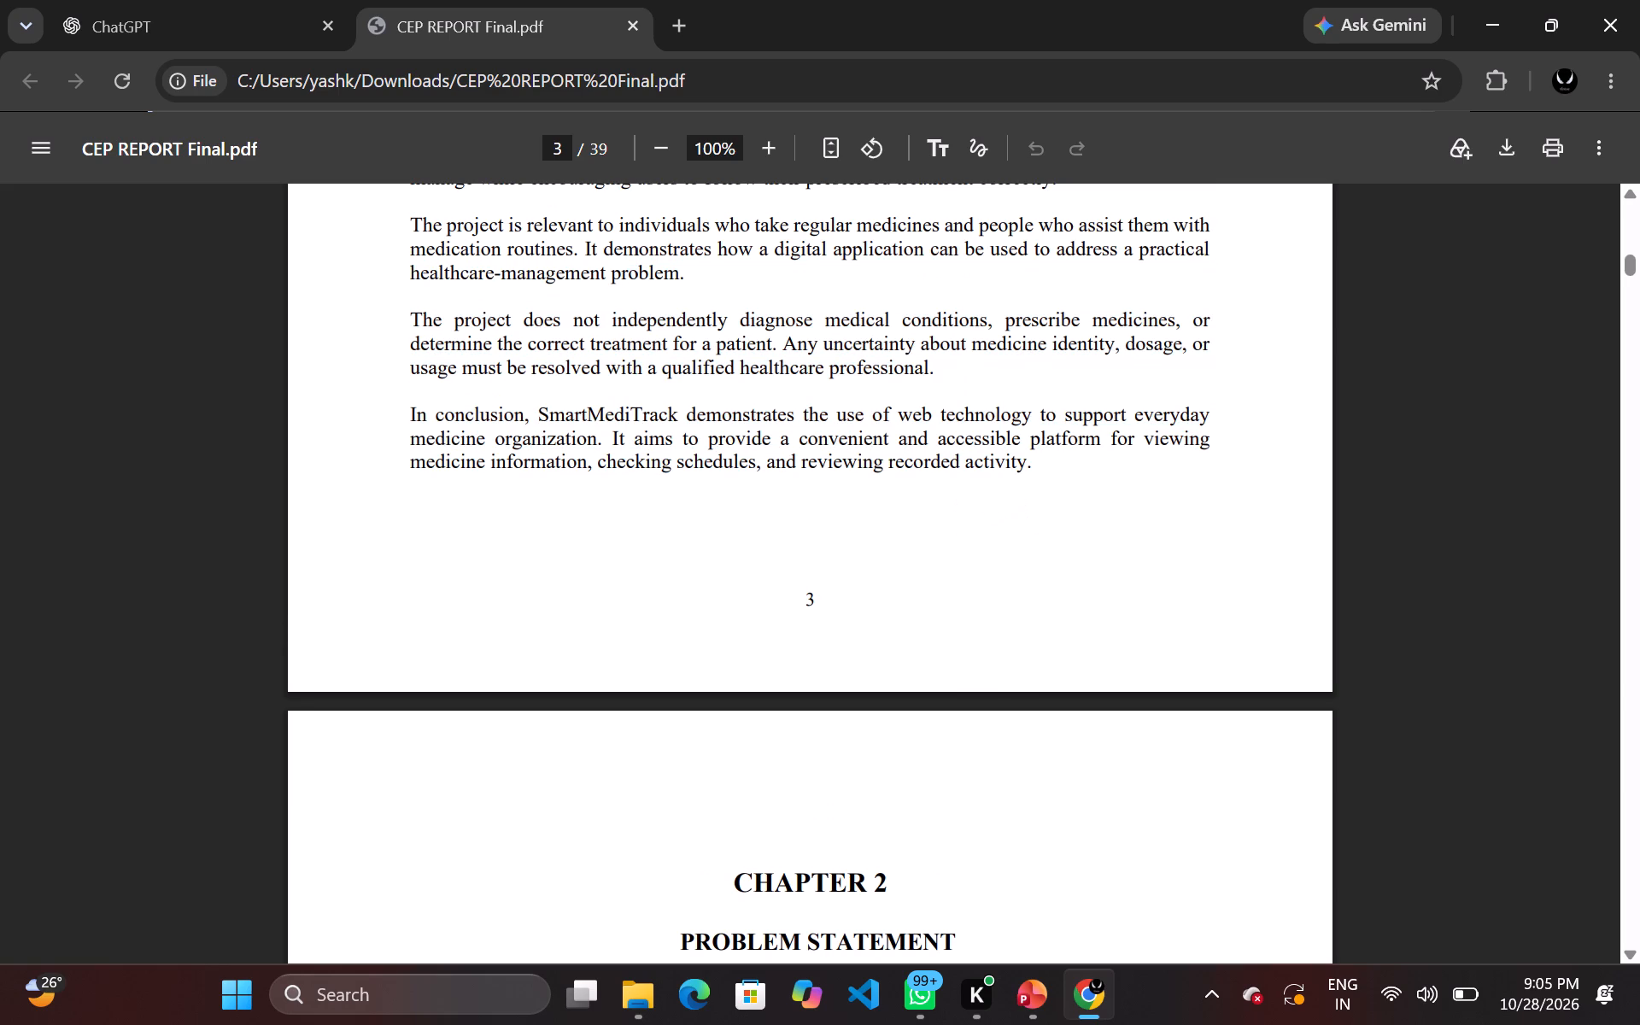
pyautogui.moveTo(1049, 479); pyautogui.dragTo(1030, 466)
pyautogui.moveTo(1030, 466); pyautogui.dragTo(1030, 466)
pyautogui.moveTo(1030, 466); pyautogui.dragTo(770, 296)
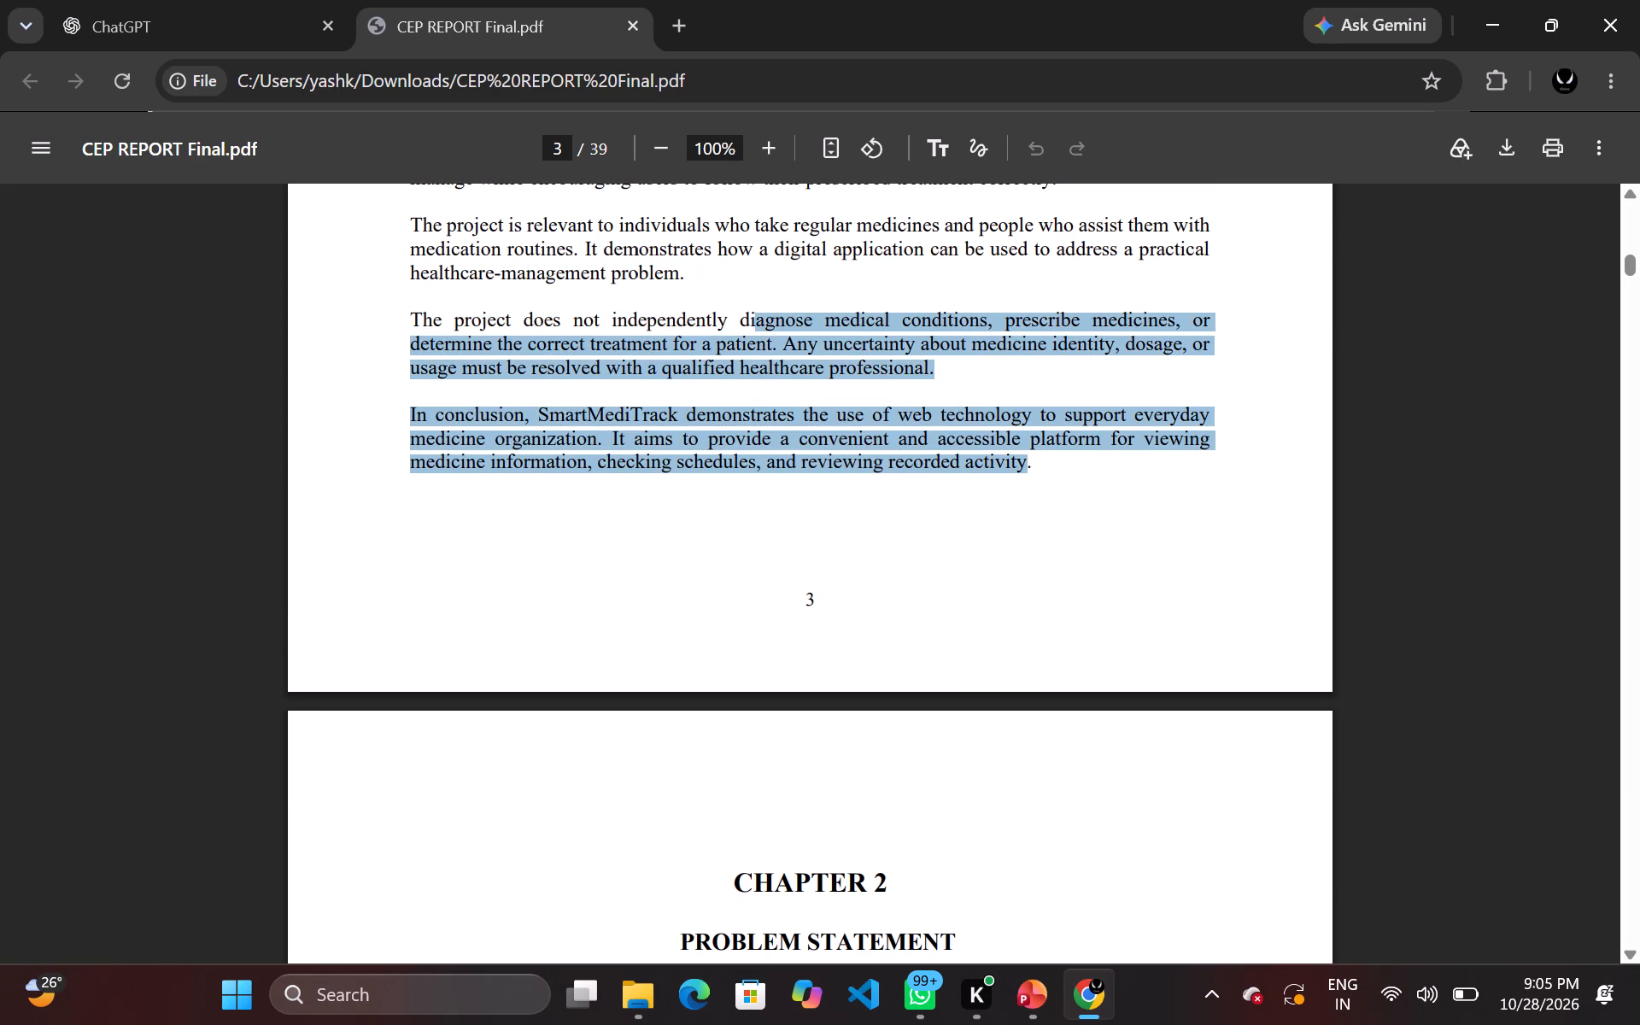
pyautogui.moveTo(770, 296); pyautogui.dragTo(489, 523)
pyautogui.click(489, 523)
# Return to the 1.1 Introduction section at the start of Chapter 1 in the report.
pyautogui.scroll(5, 489, 523)
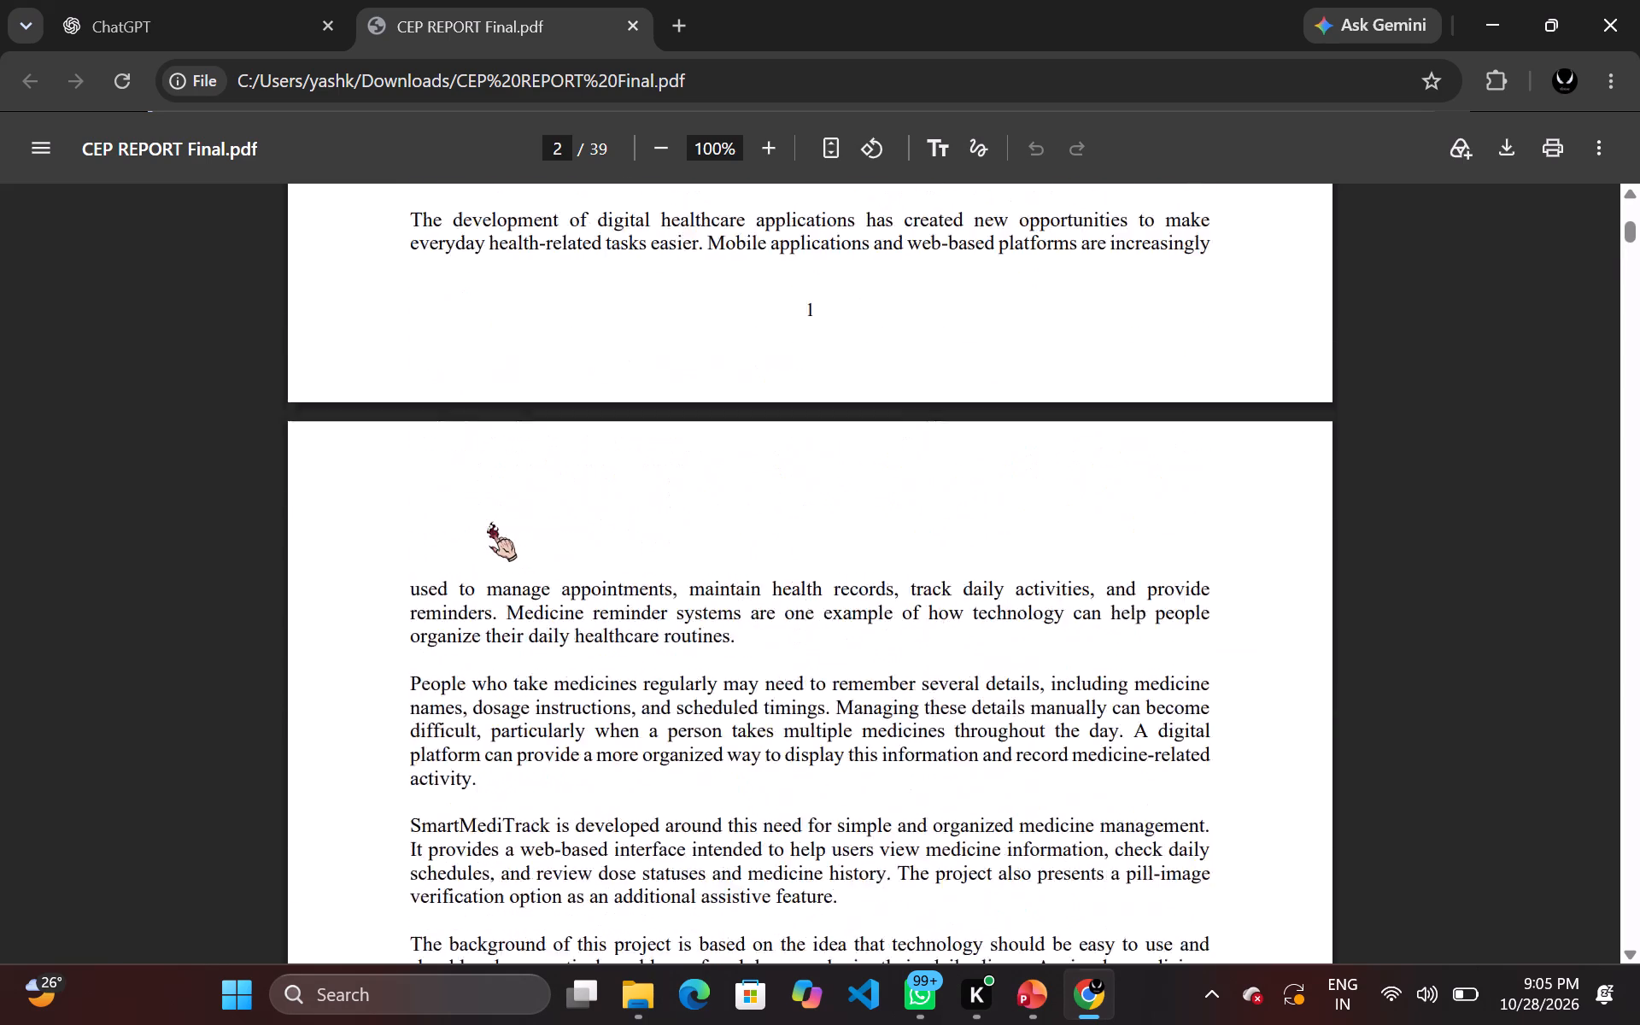
pyautogui.scroll(2, 489, 523)
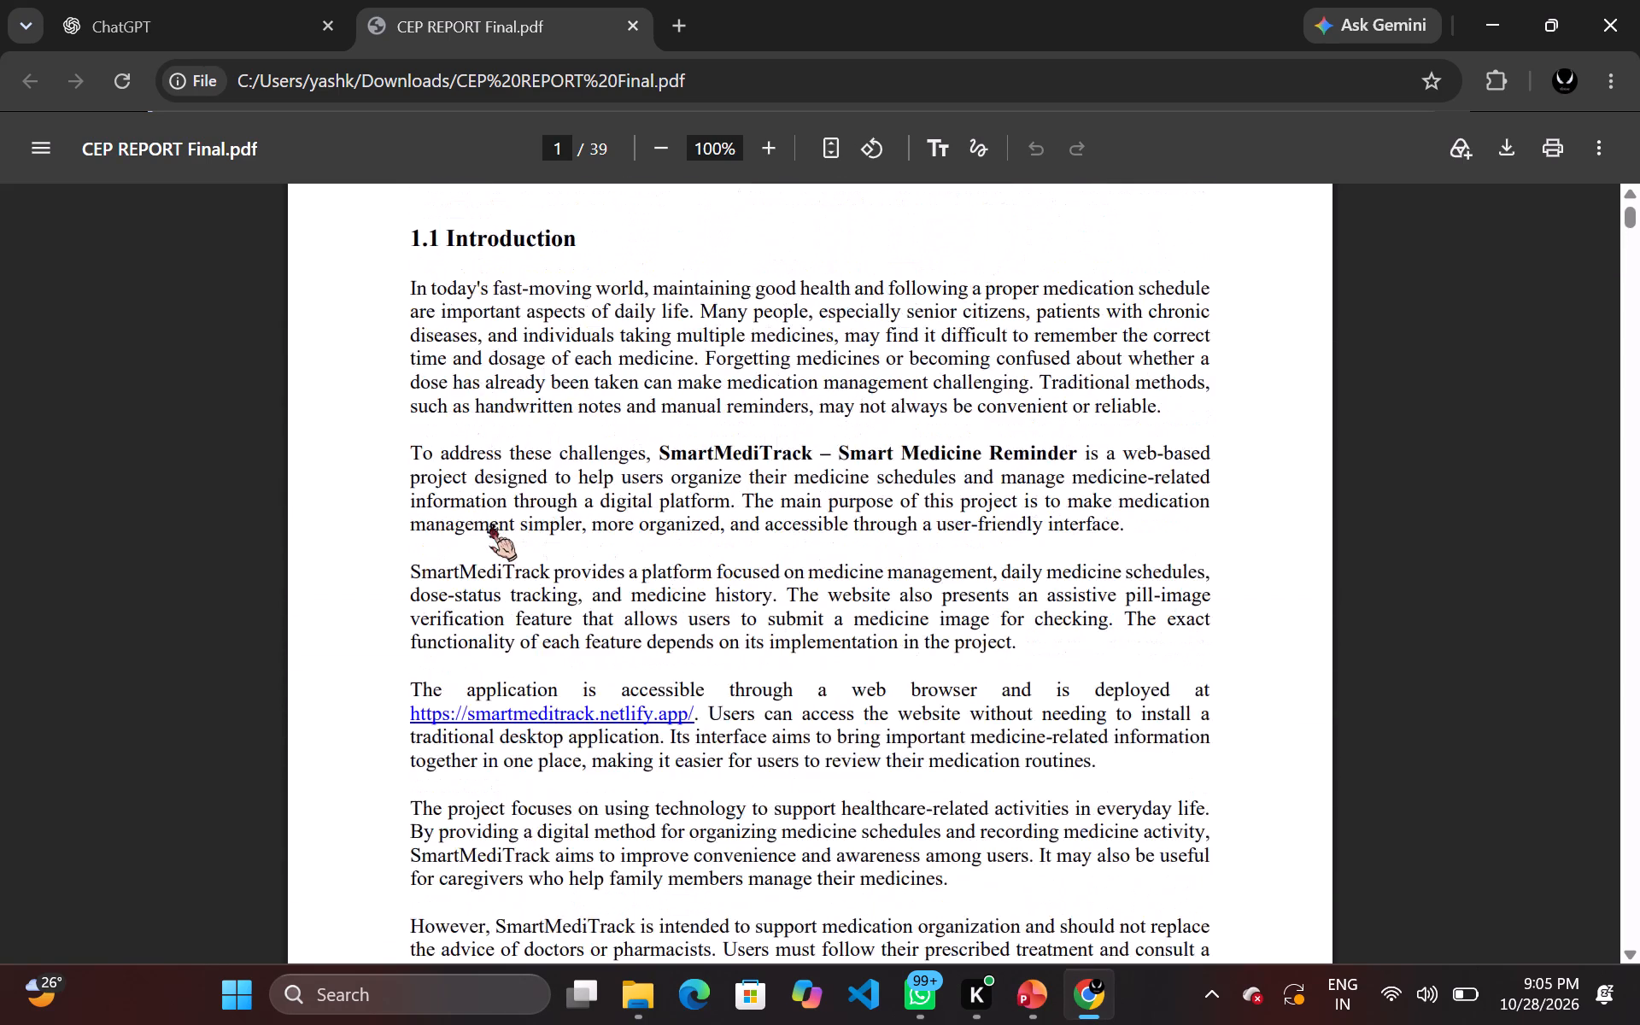
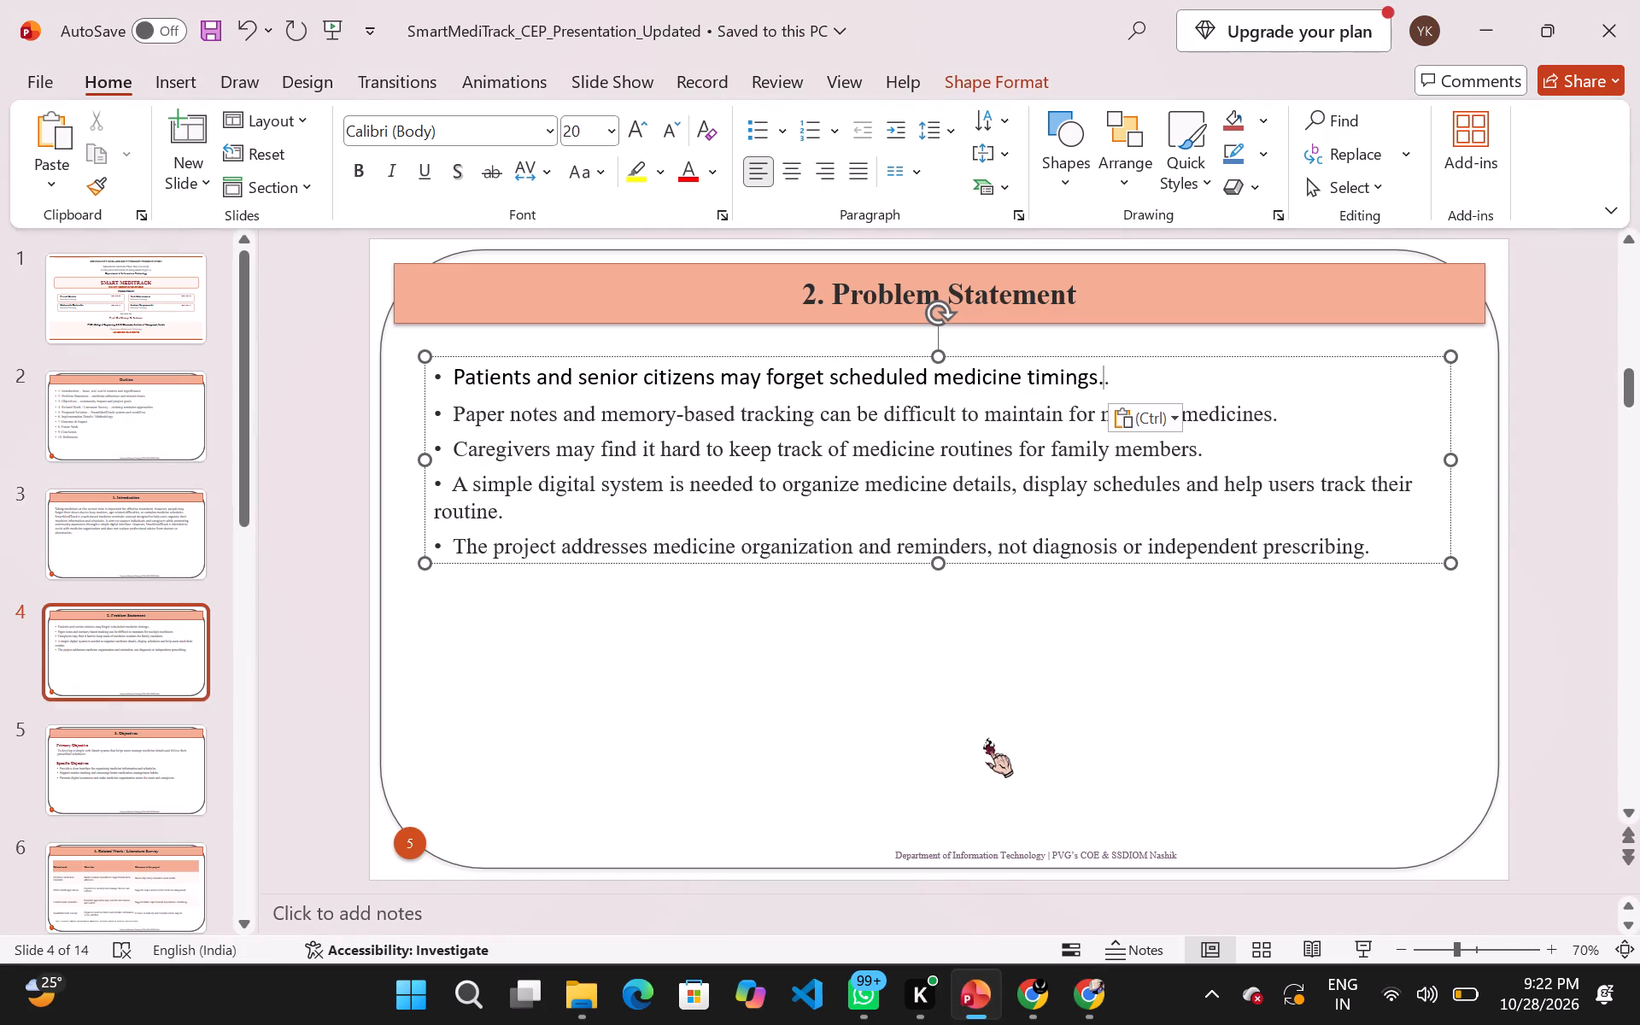
pyautogui.press('BackSpace')
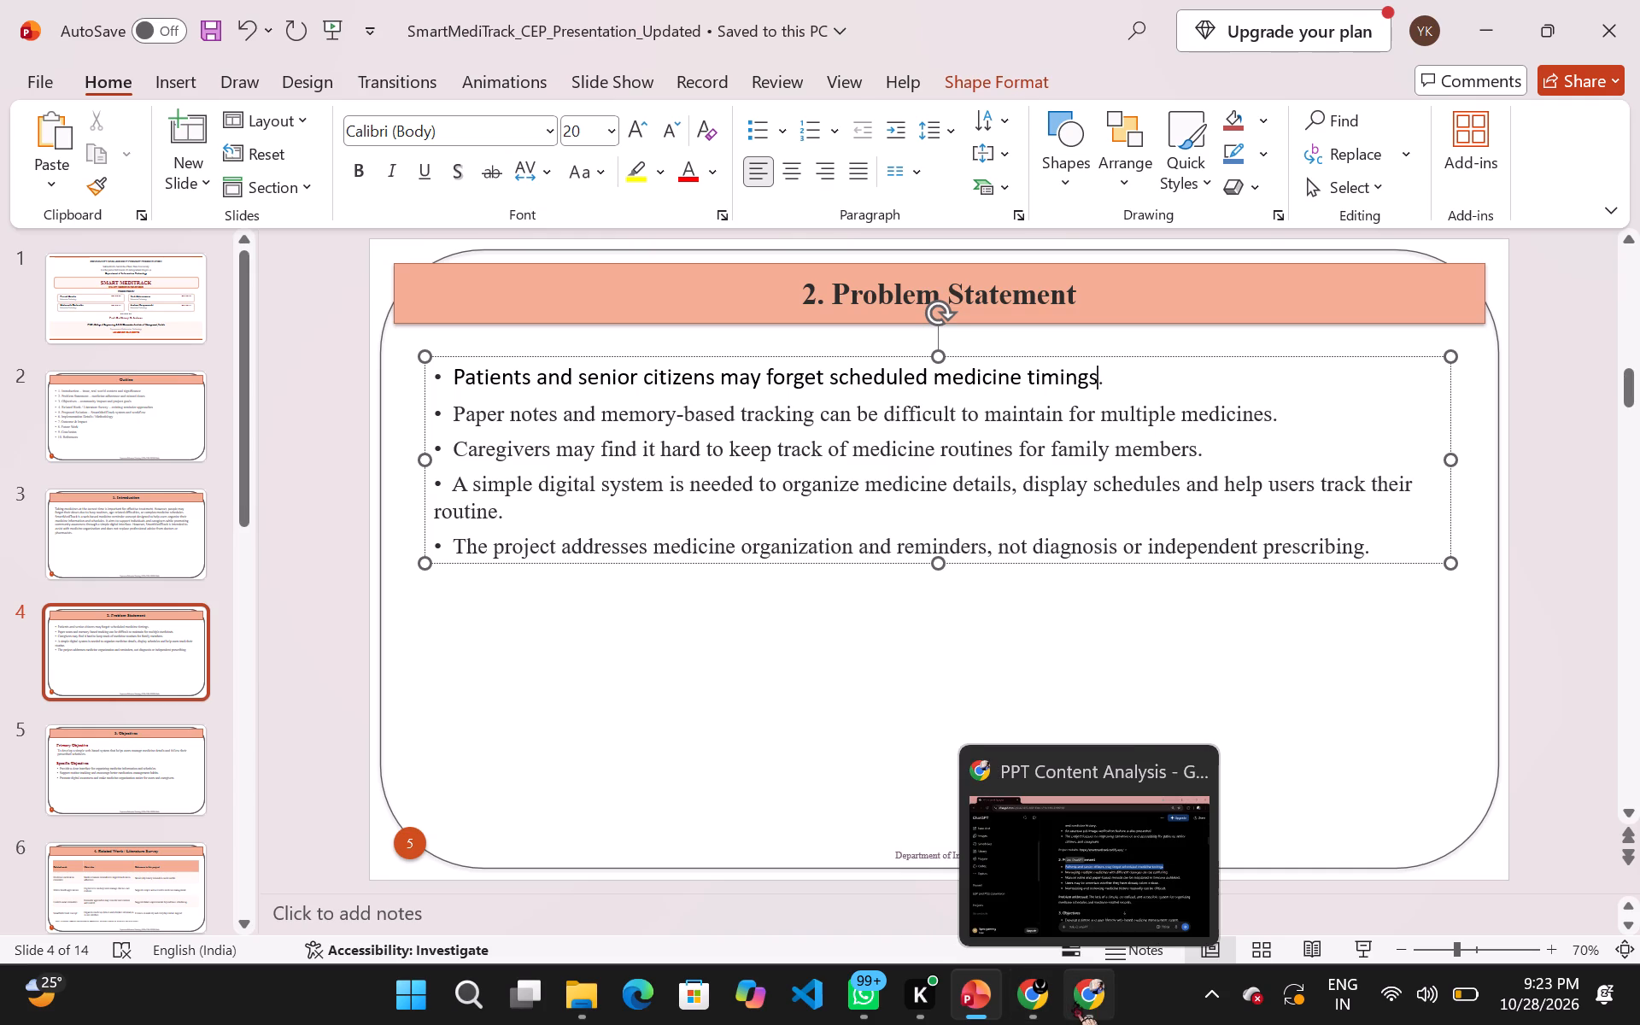
# Replace the second Problem Statement bullet with ChatGPT's "Managing multiple medicines with different dosages can be confusing.", keeping the Caregivers bullet on its own line.
pyautogui.click(1074, 1002)
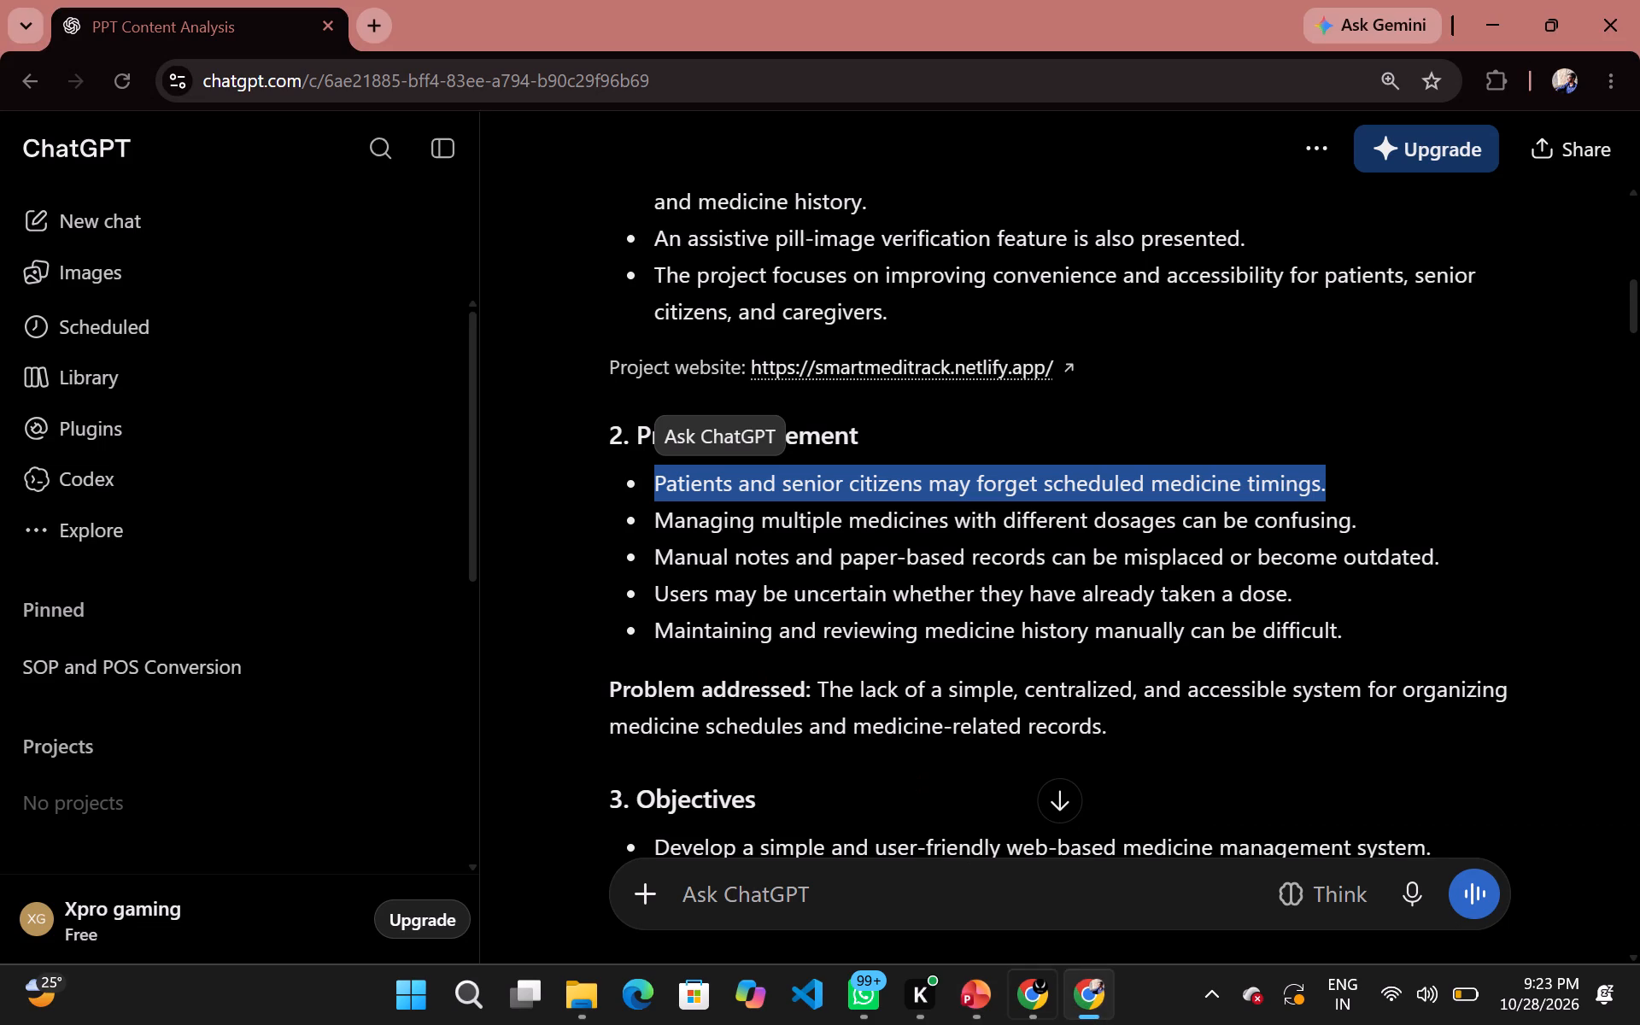
pyautogui.moveTo(649, 524); pyautogui.dragTo(1090, 529)
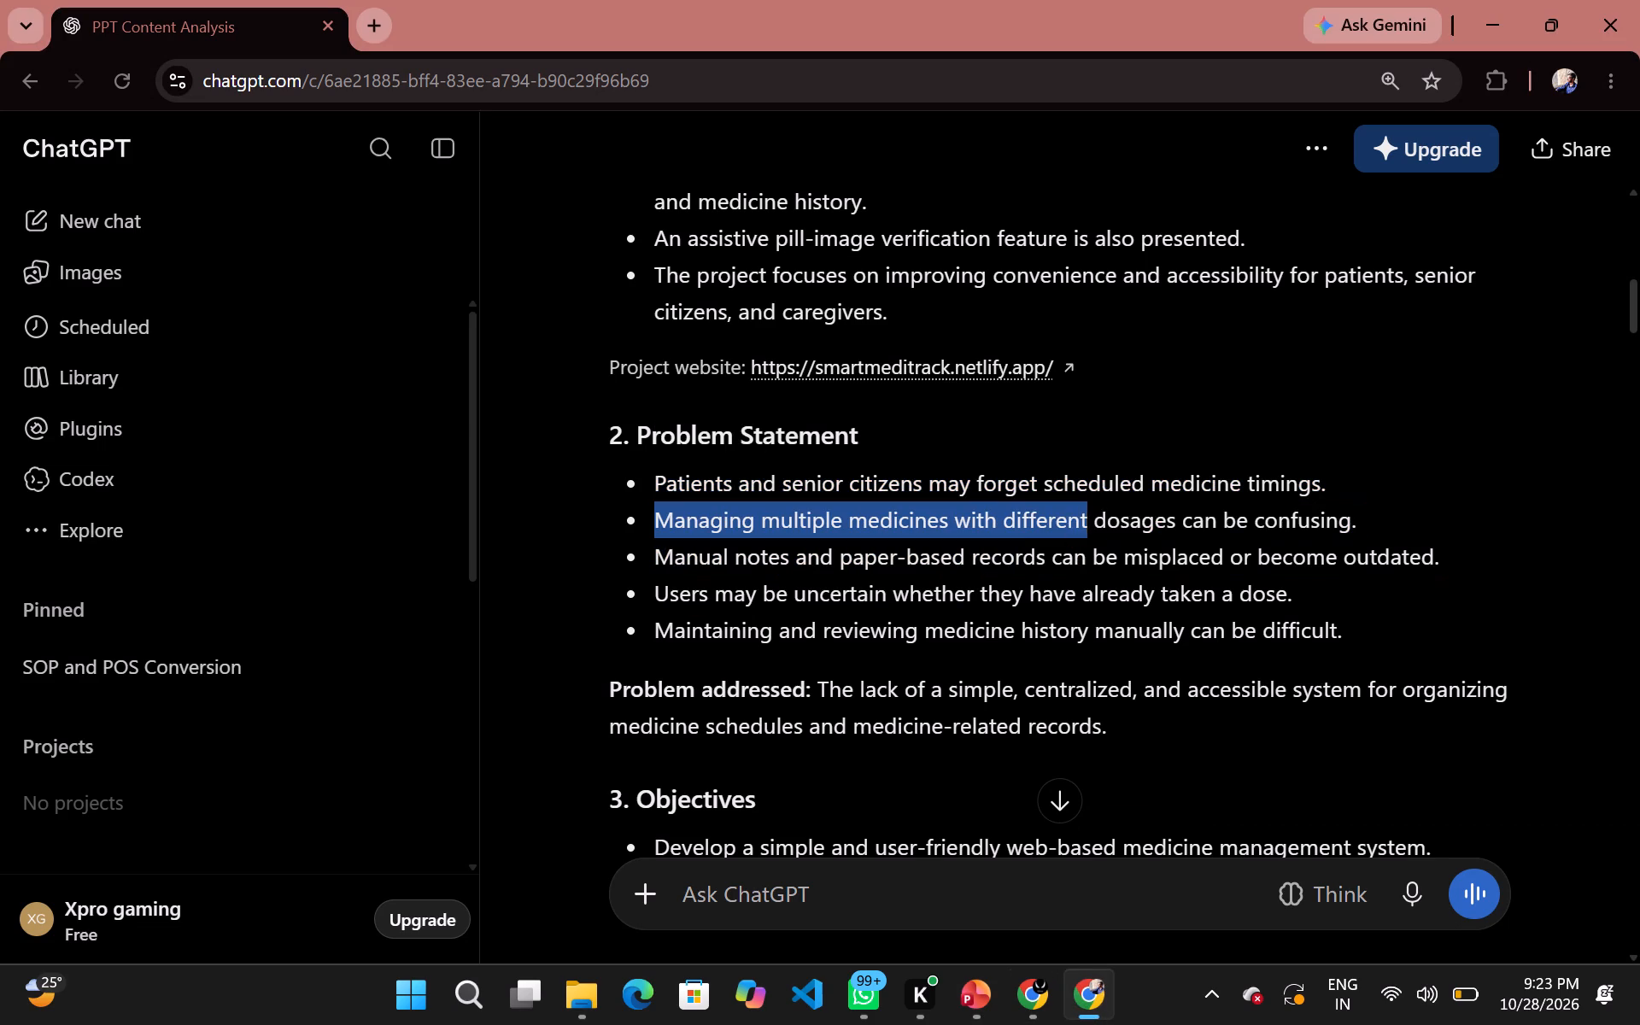
pyautogui.moveTo(1090, 529); pyautogui.dragTo(1380, 534)
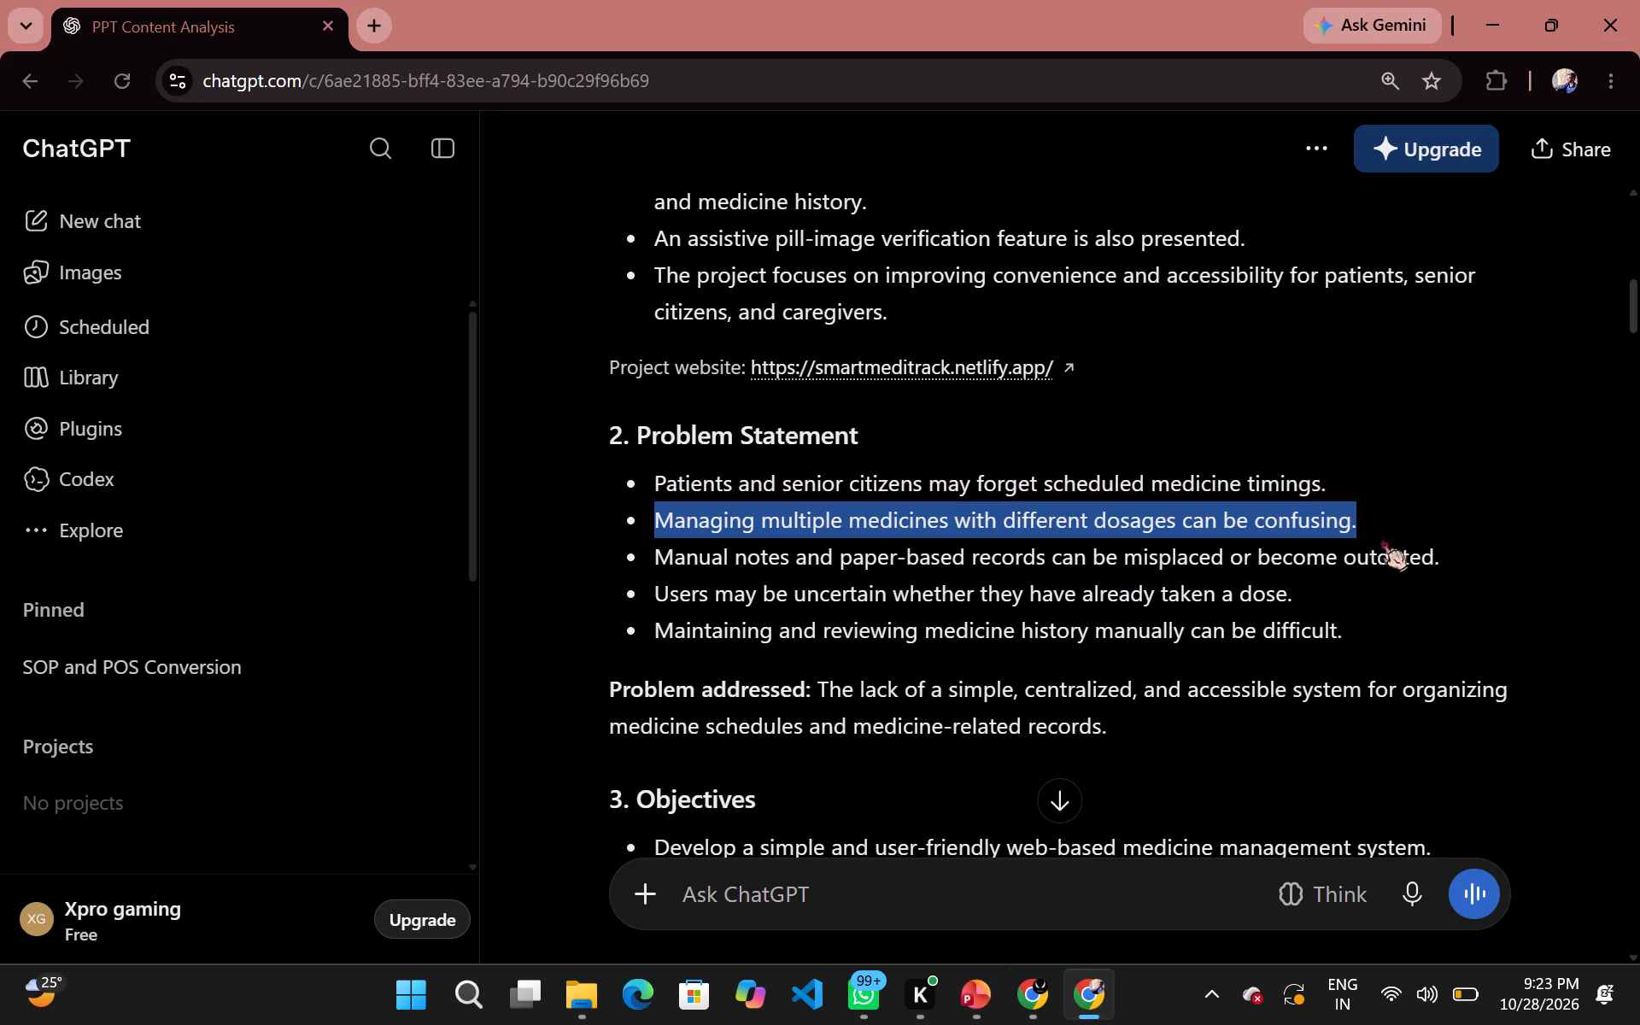
pyautogui.moveTo(1380, 534); pyautogui.dragTo(1465, 528)
pyautogui.hotkey('ctrl', 'c')
pyautogui.hotkey('ctrl', 'c')
pyautogui.hotkey('ctrl', 'c')
pyautogui.hotkey('ctrl', 'c')
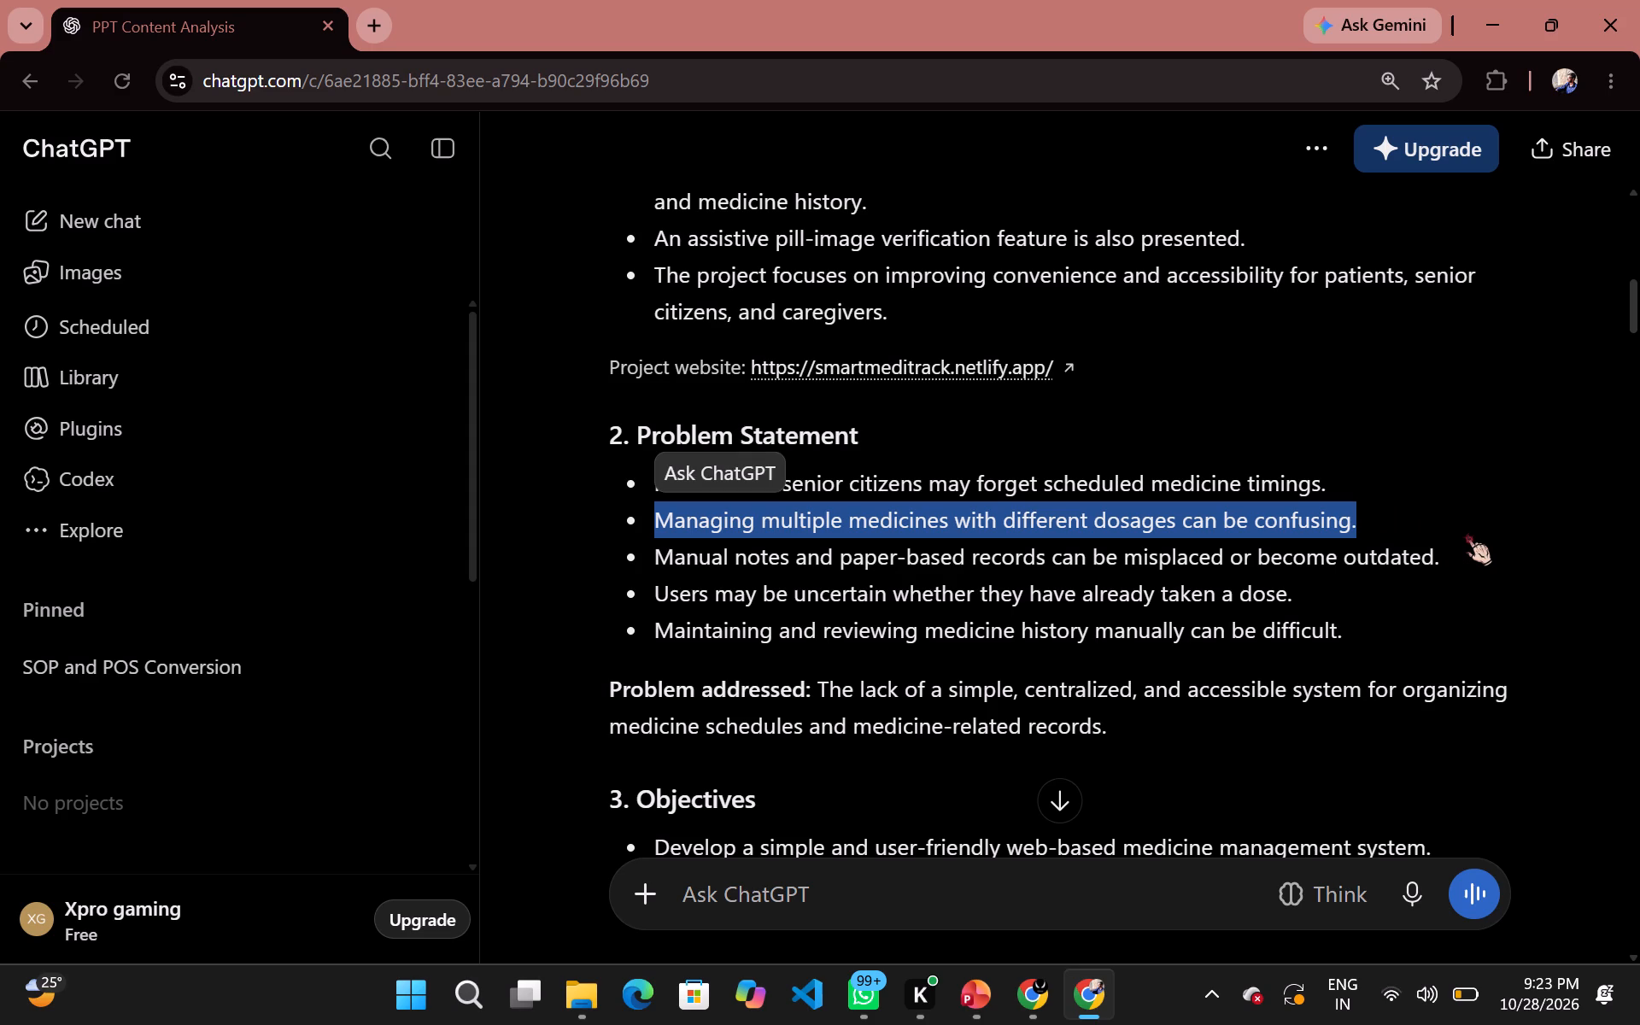
pyautogui.click(1465, 528)
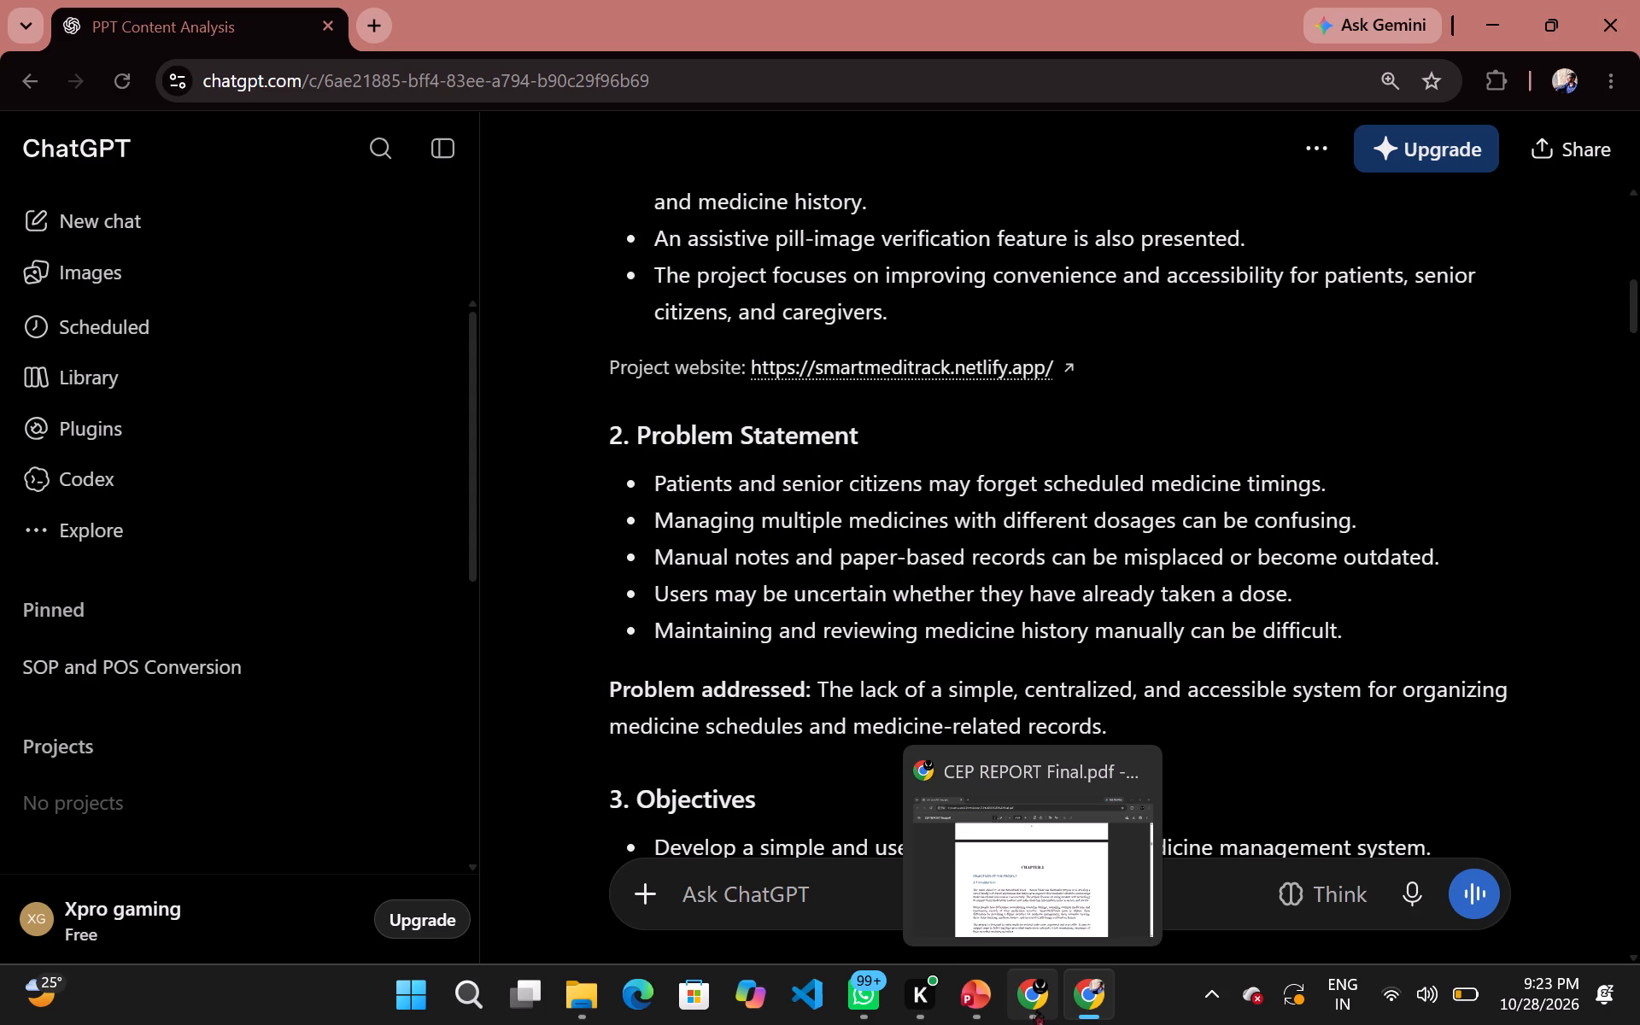
pyautogui.click(987, 1010)
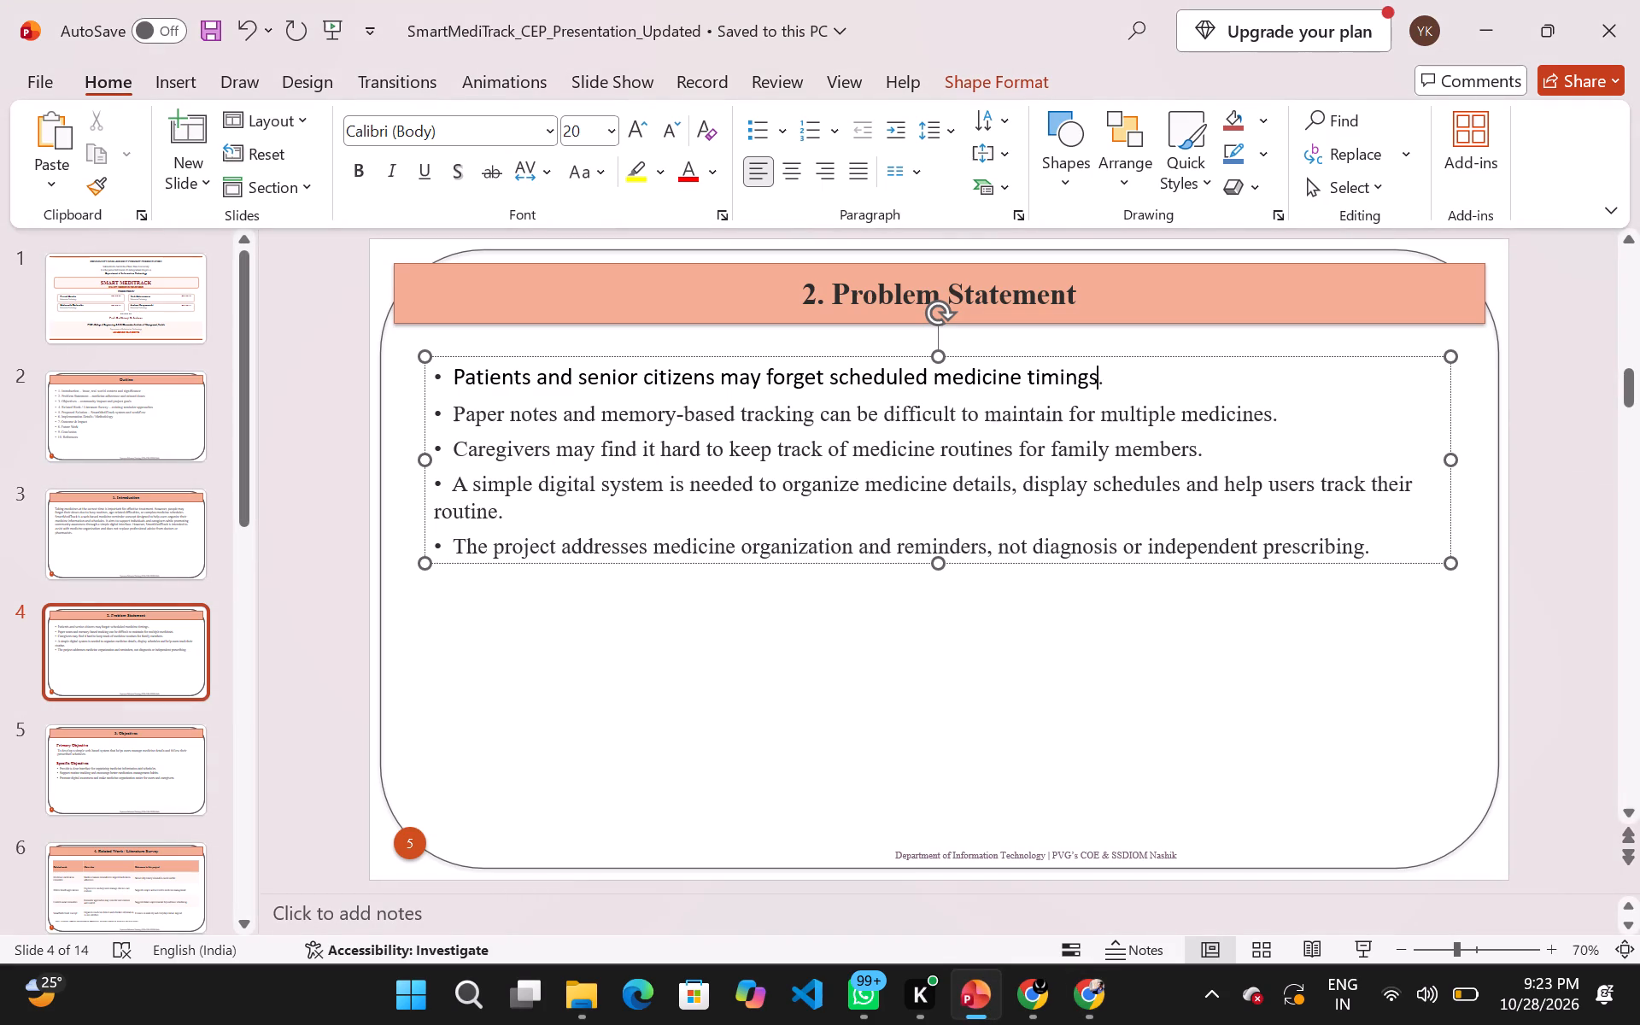
pyautogui.moveTo(451, 412); pyautogui.dragTo(501, 412)
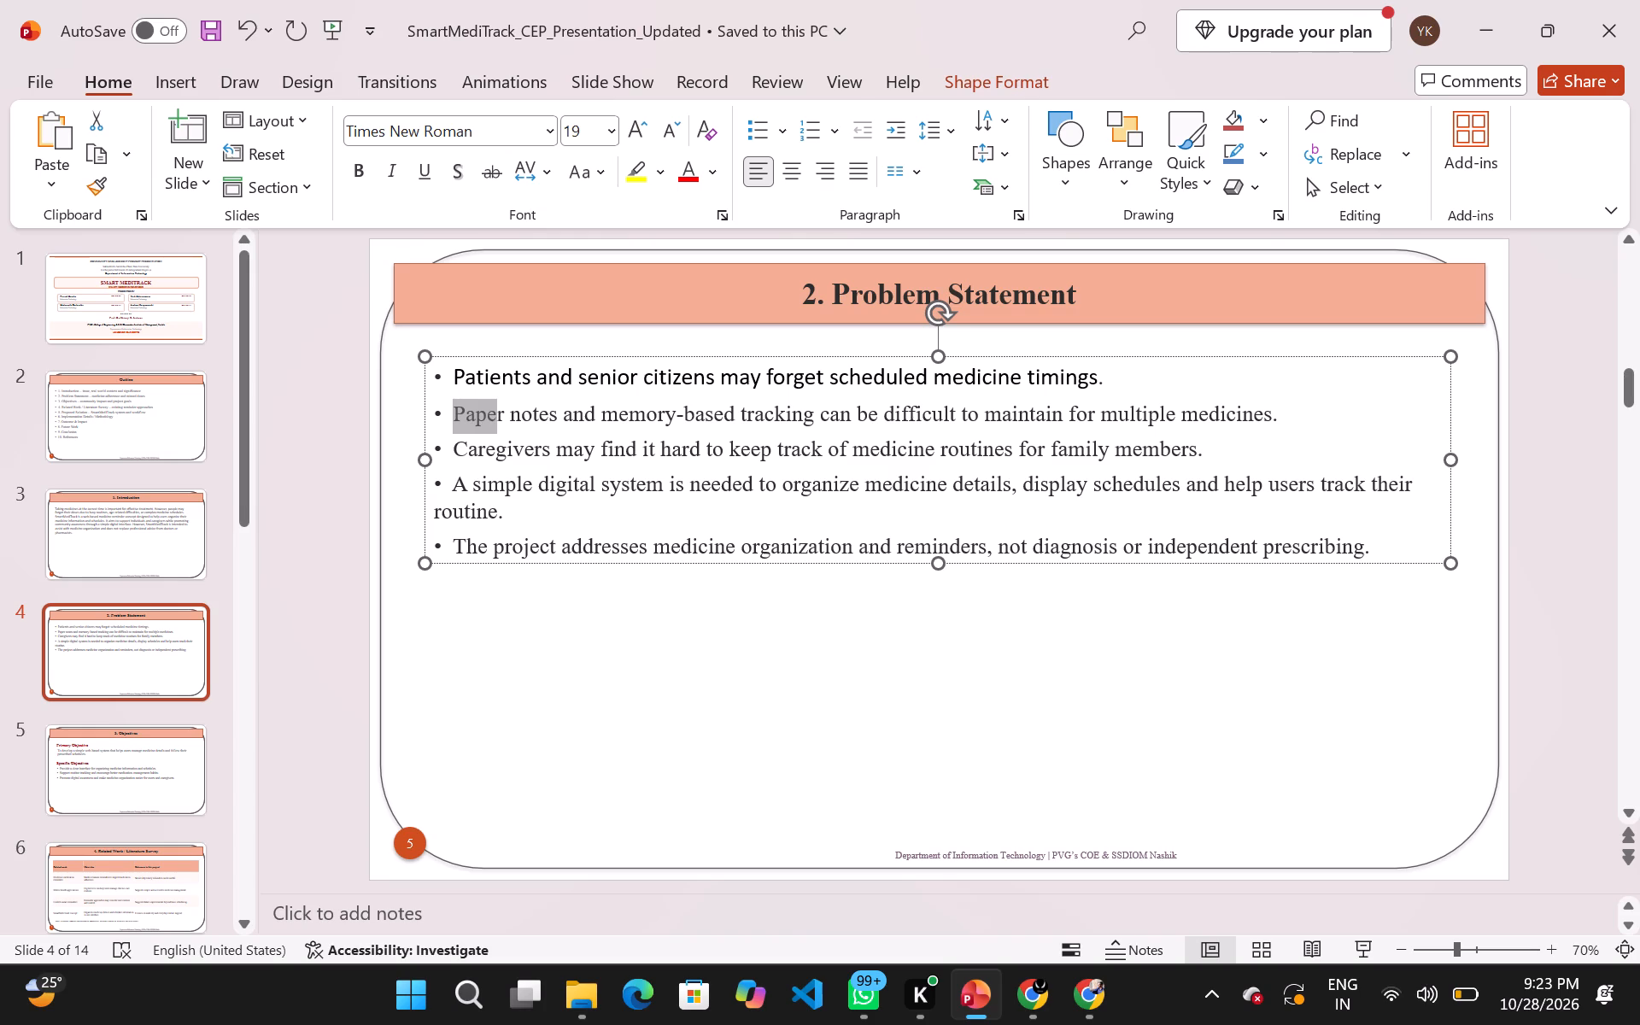
pyautogui.moveTo(501, 412); pyautogui.dragTo(501, 415)
pyautogui.moveTo(501, 415); pyautogui.dragTo(1091, 411)
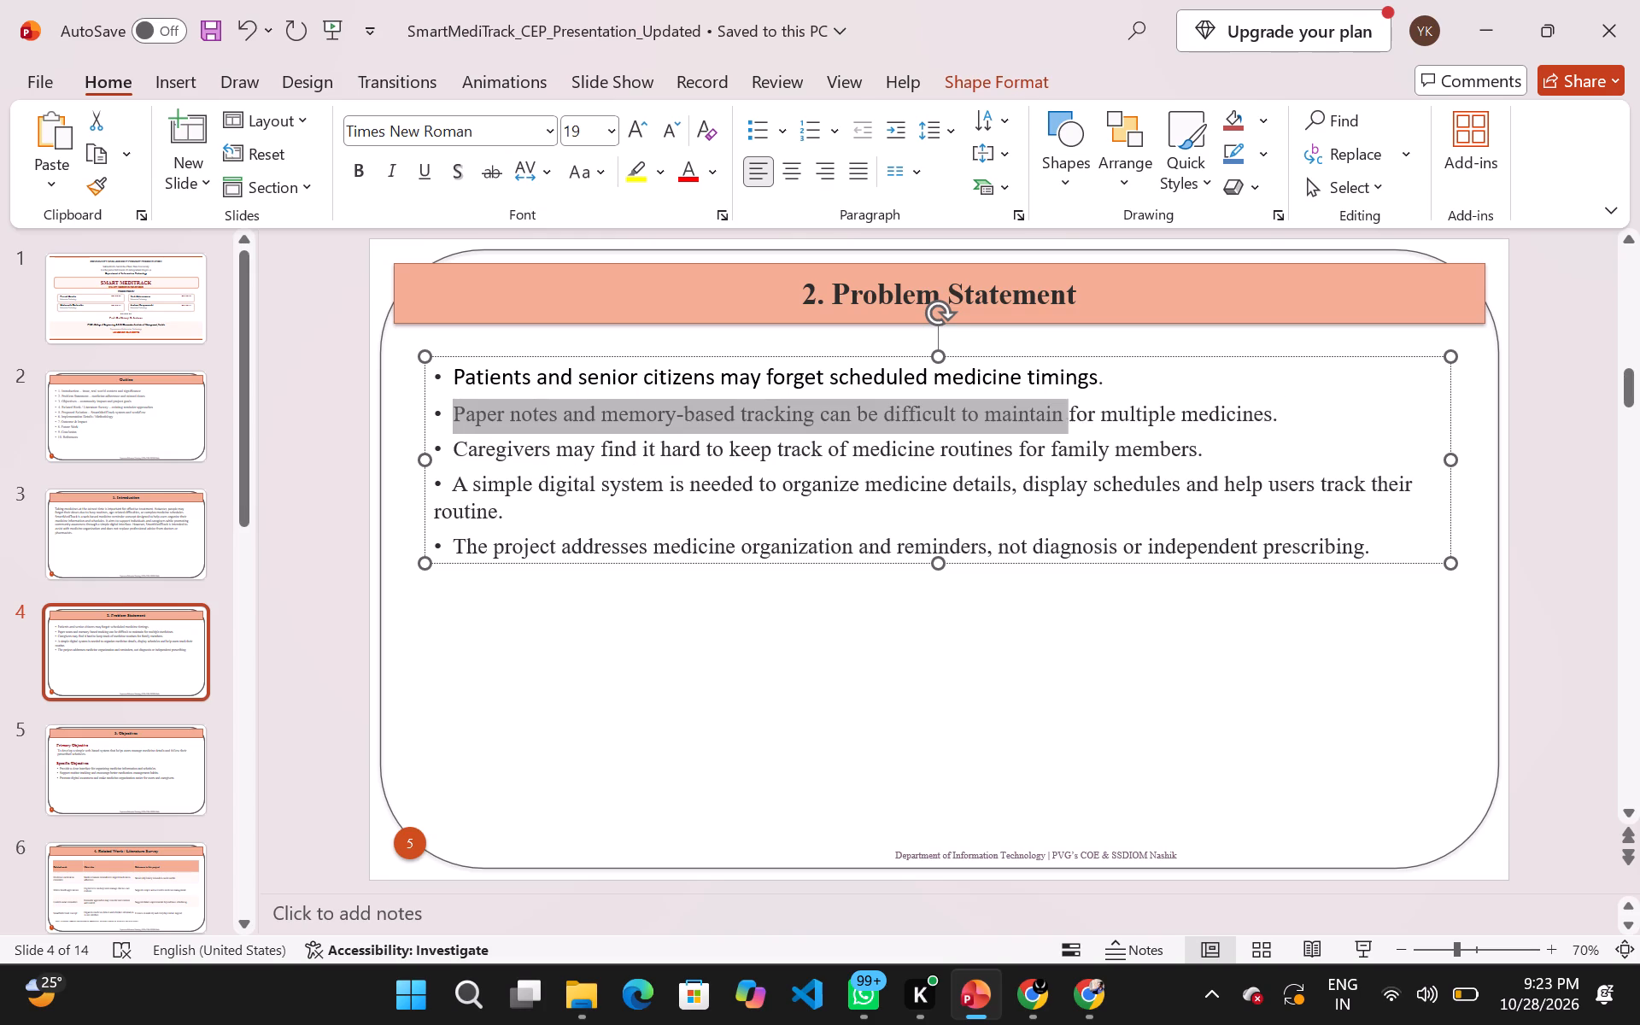
pyautogui.moveTo(1091, 411); pyautogui.dragTo(1318, 401)
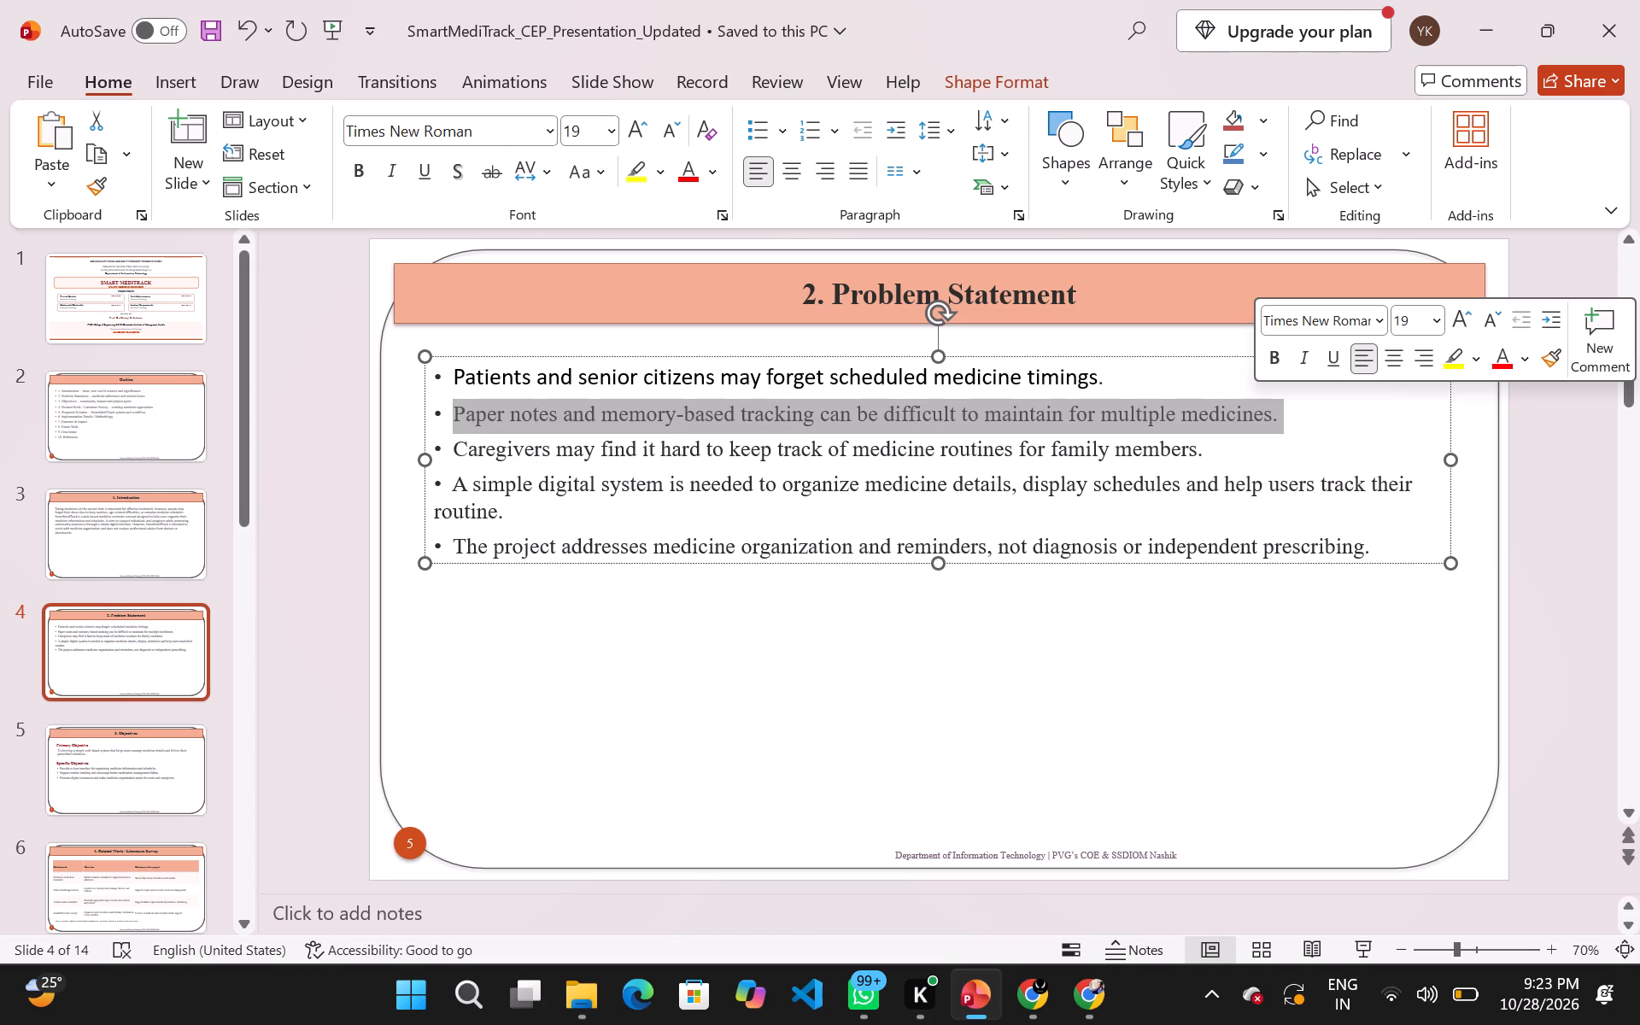
pyautogui.hotkey('ctrl', 'v')
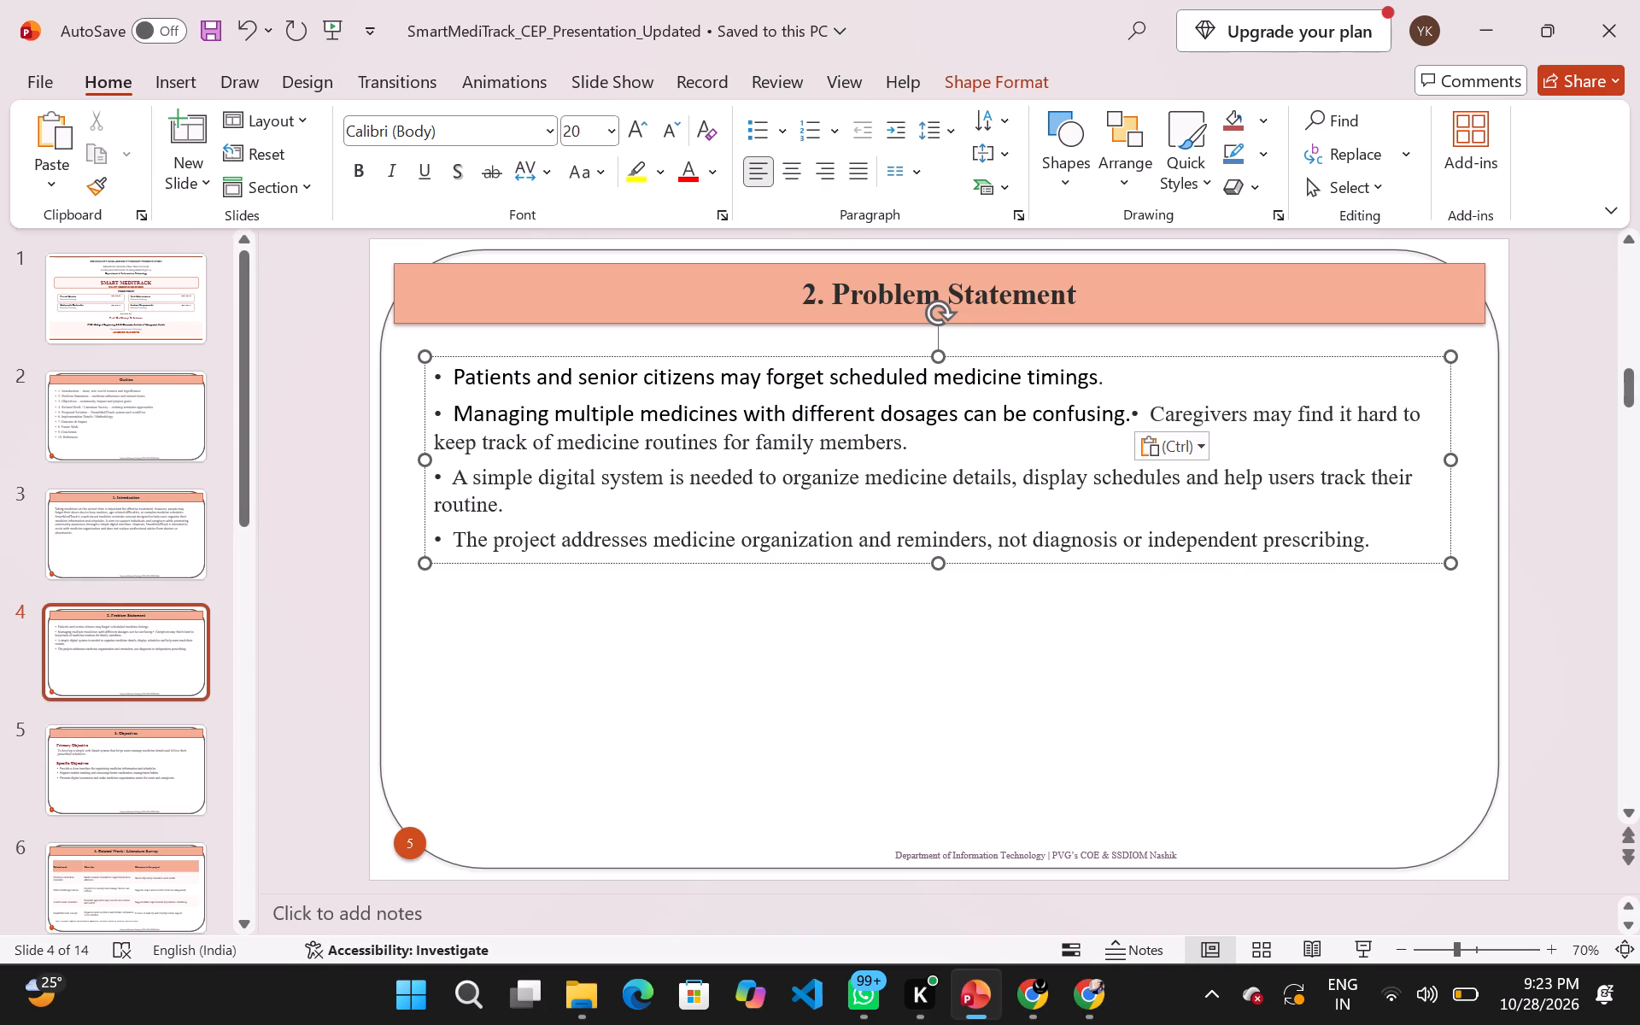
pyautogui.press('Return')
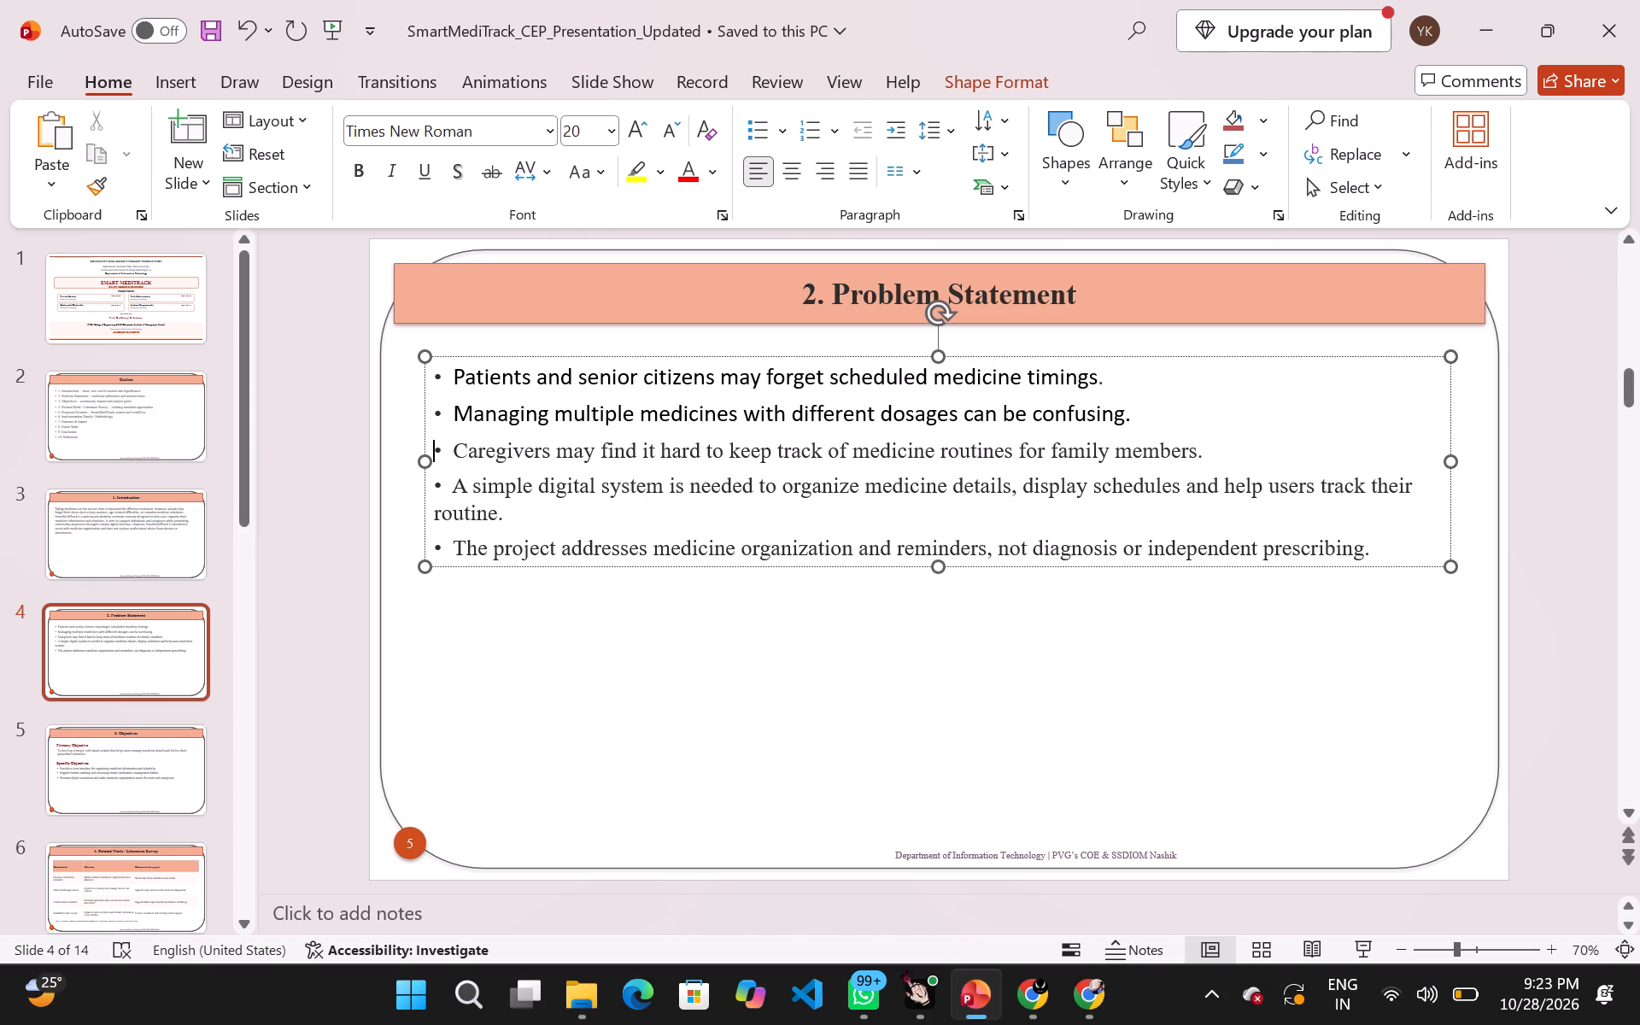
# Replace PowerPoint's third Problem Statement bullet with ChatGPT's "Manual notes and paper-based records can be misplaced or become outdated.", keeping the next bullet on its own line.
pyautogui.click(1078, 998)
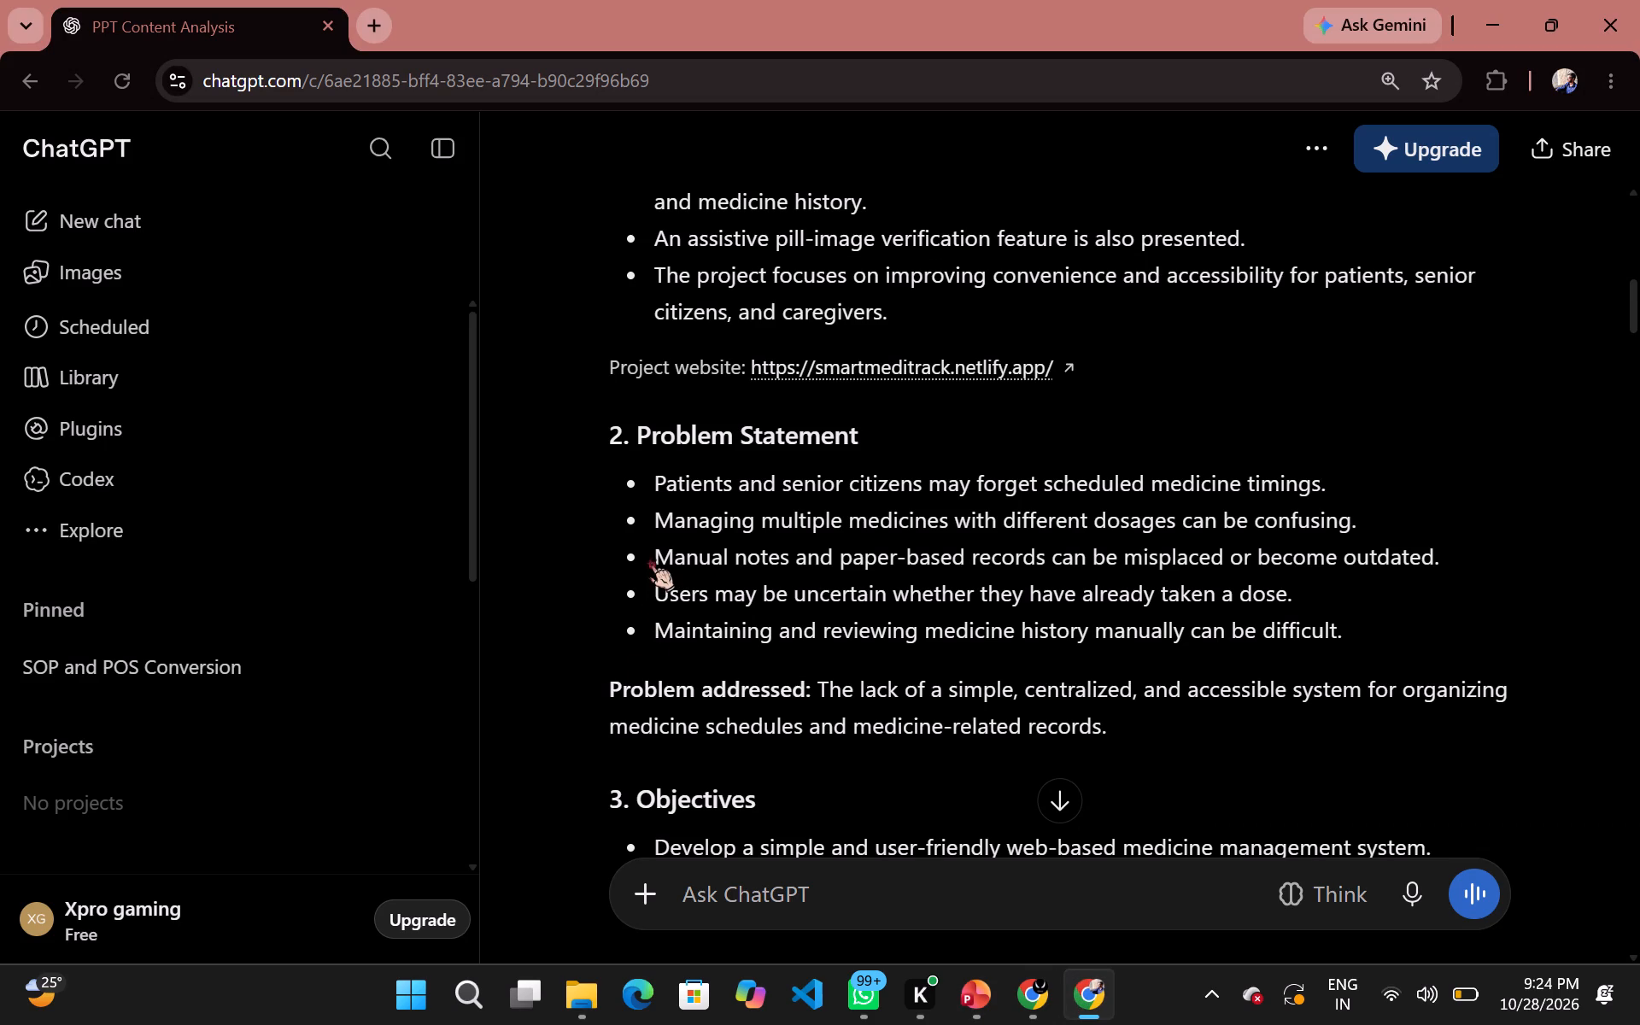
pyautogui.moveTo(647, 553); pyautogui.dragTo(1064, 583)
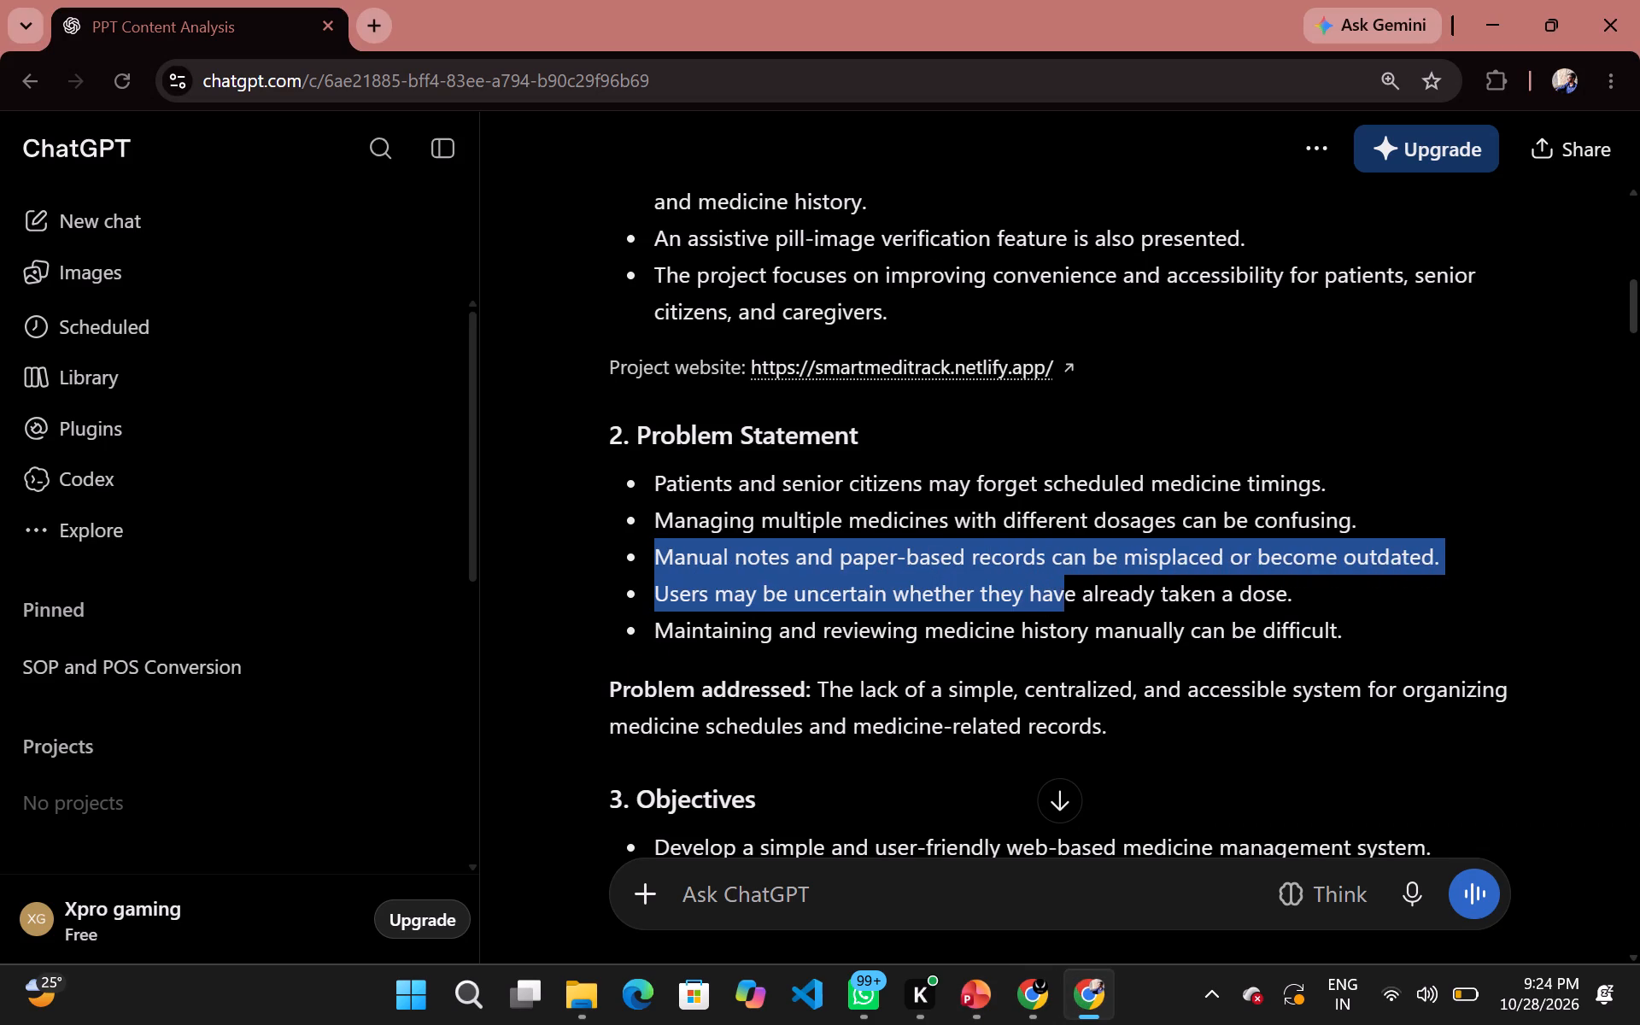
pyautogui.moveTo(1064, 583); pyautogui.dragTo(1479, 536)
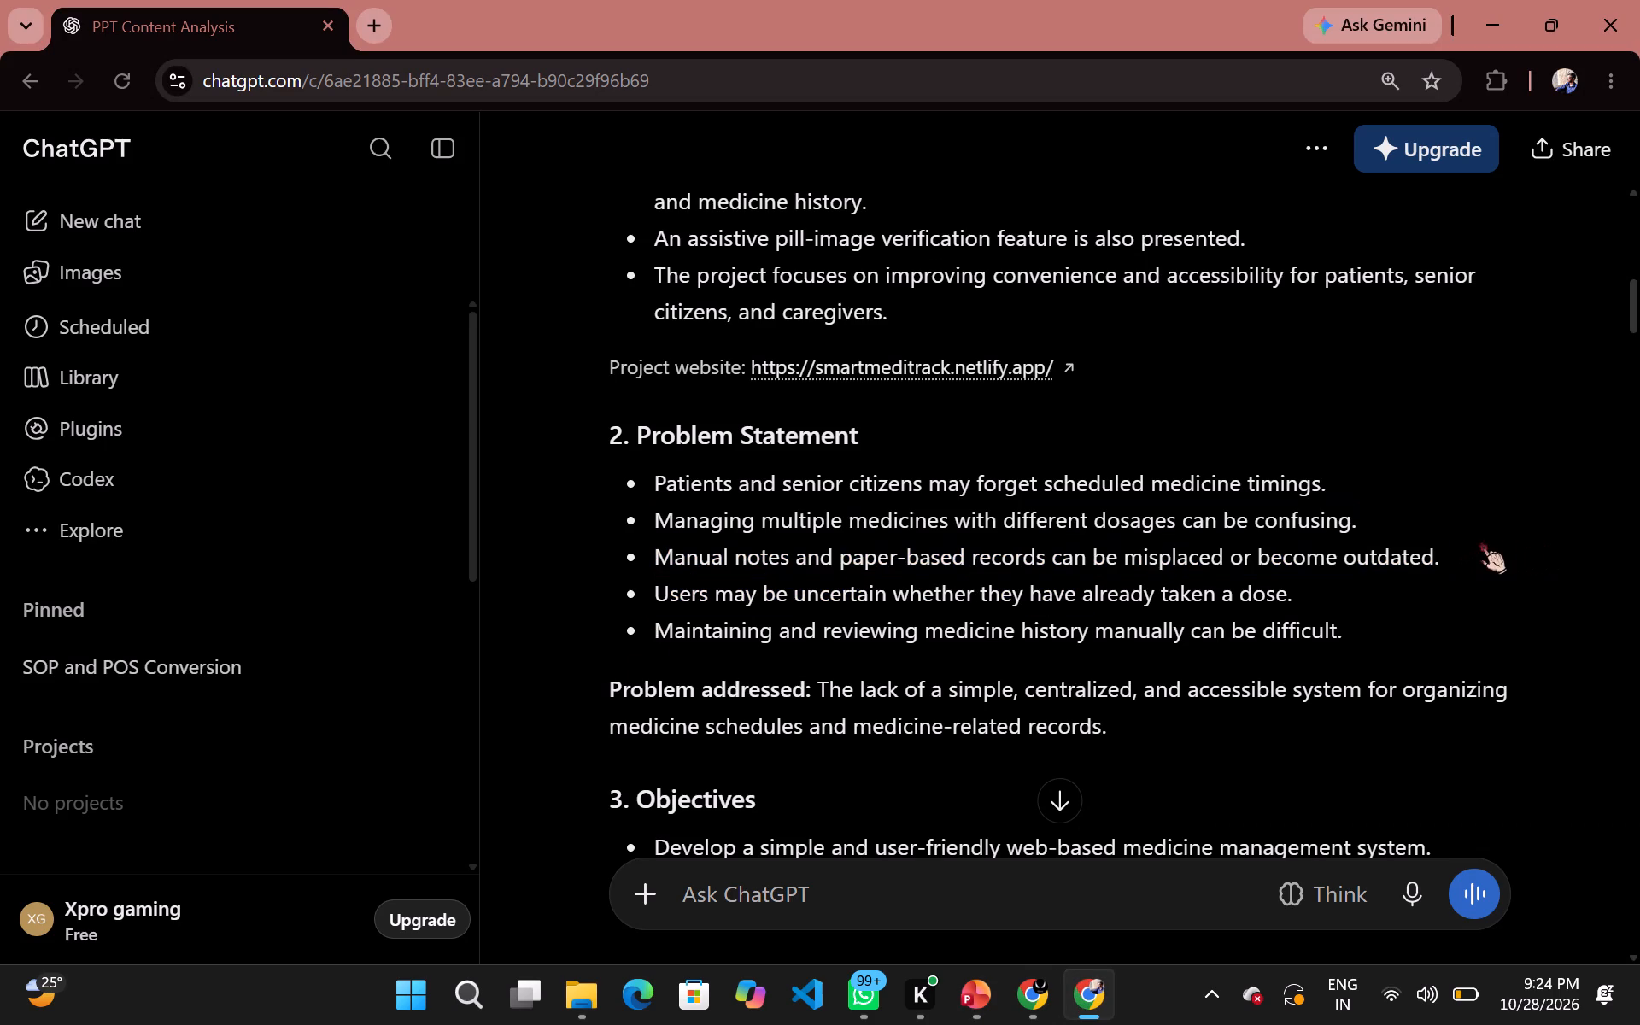
pyautogui.moveTo(1479, 536); pyautogui.dragTo(1458, 545)
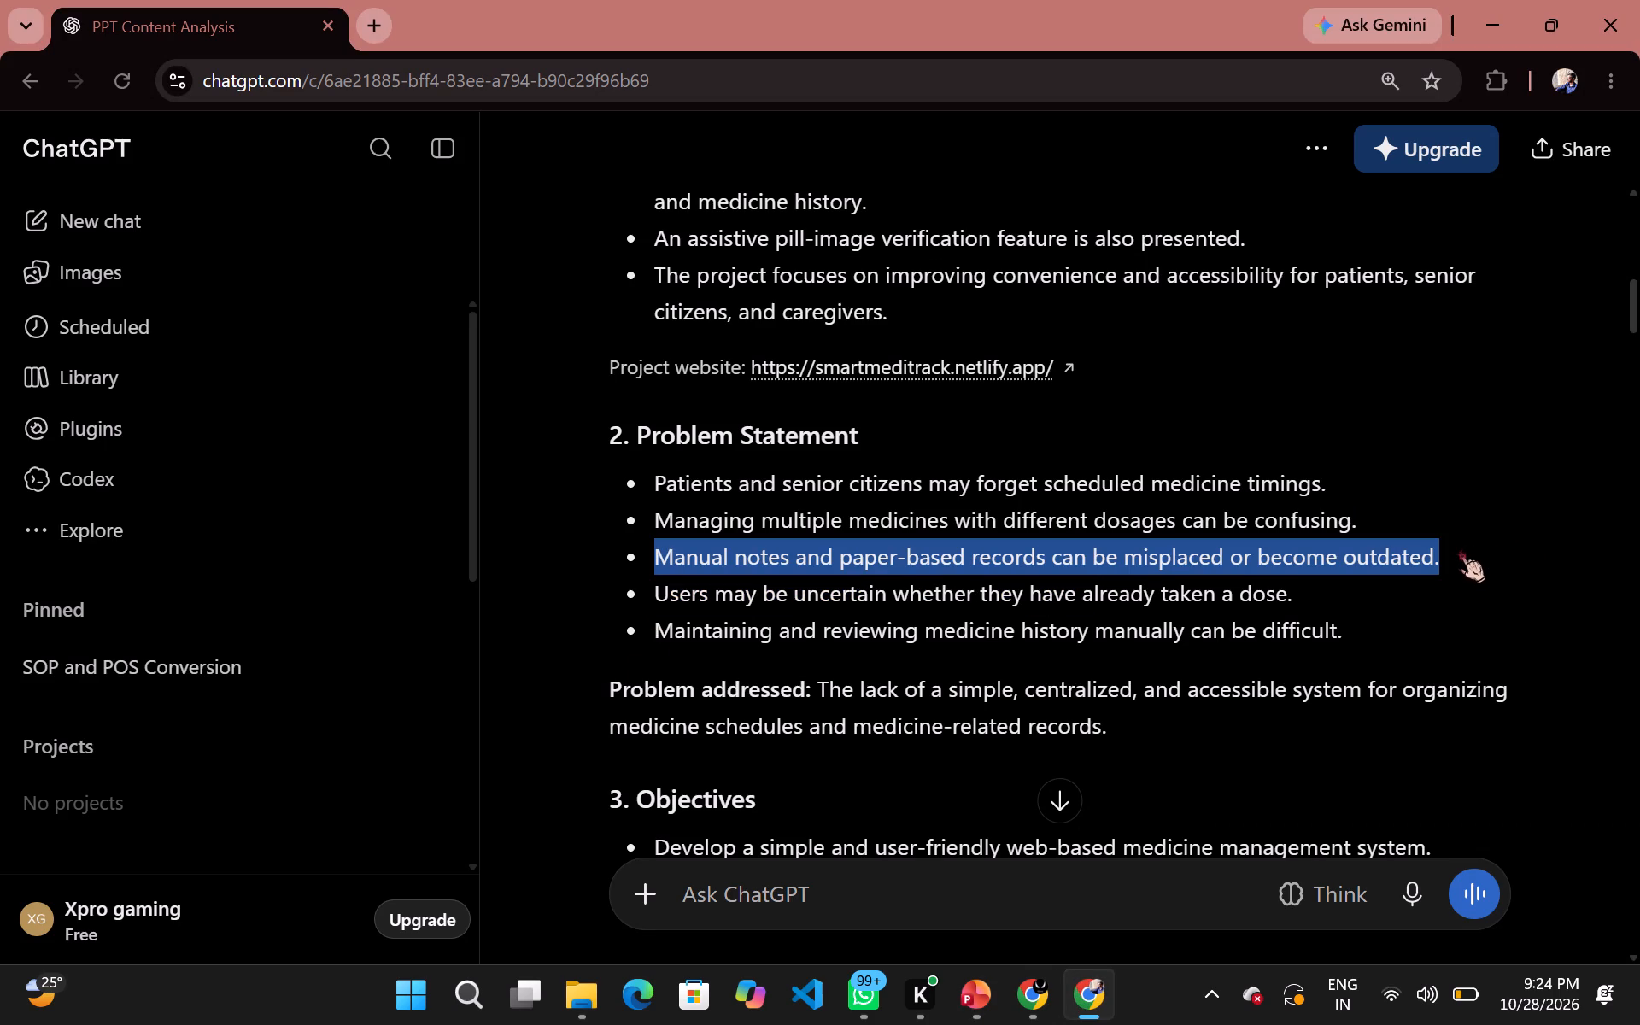
pyautogui.hotkey('ctrl', 'c')
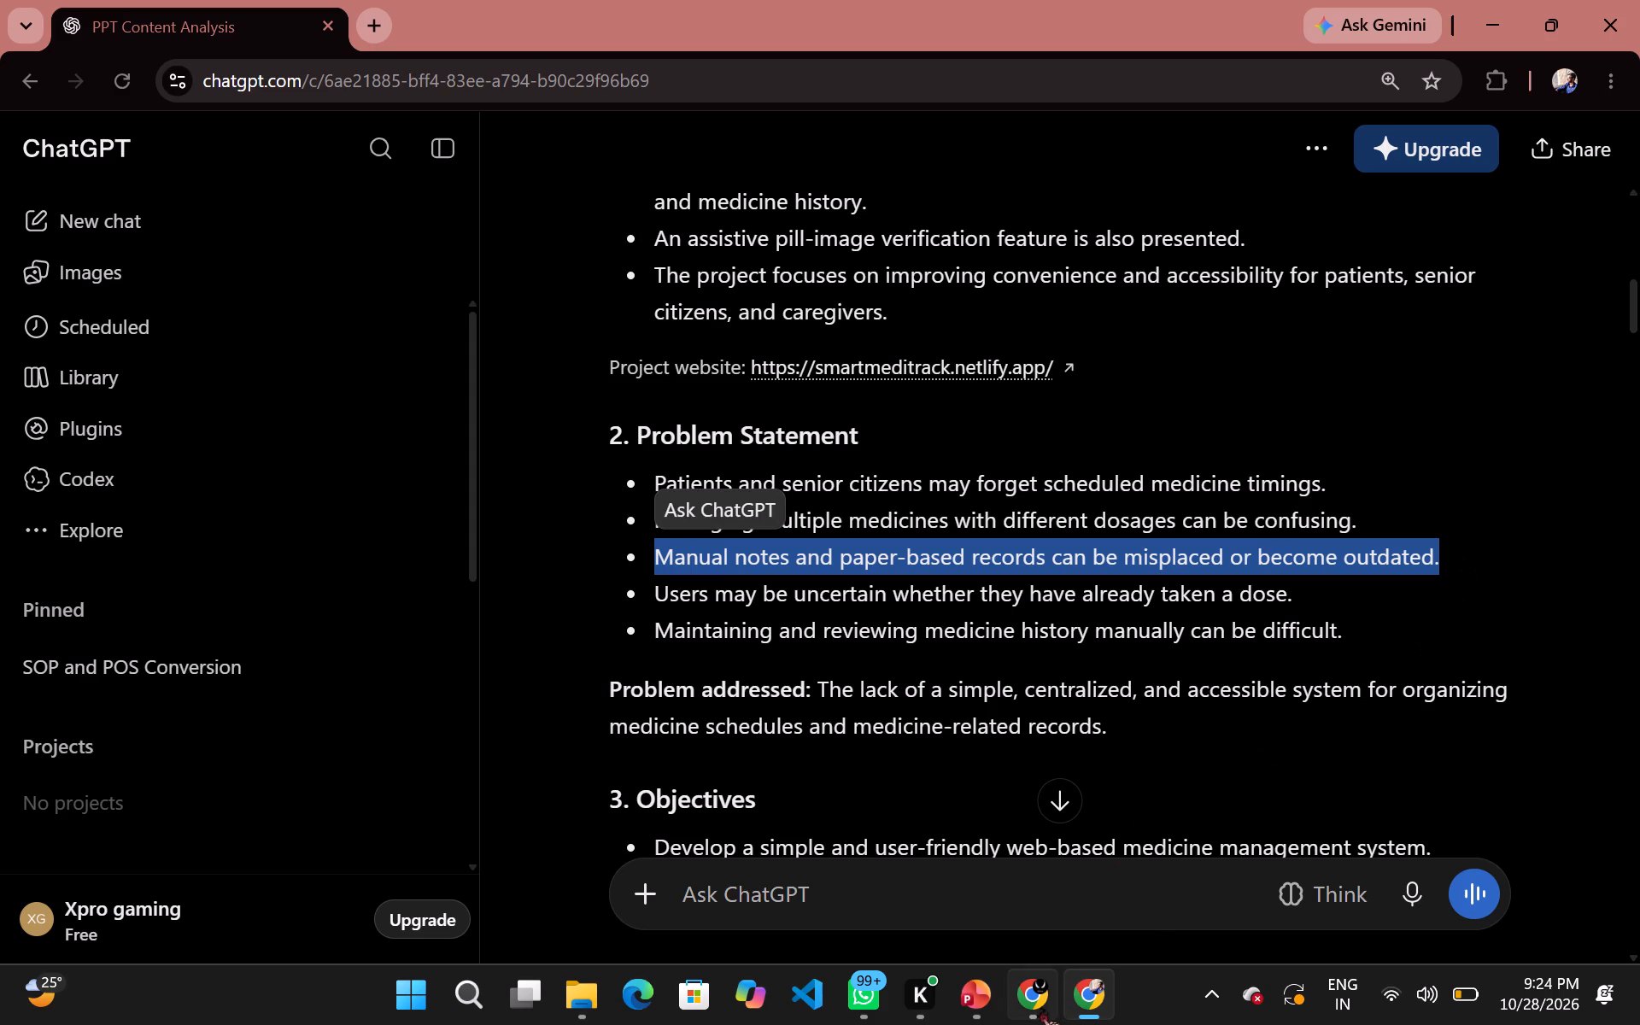
pyautogui.click(965, 1000)
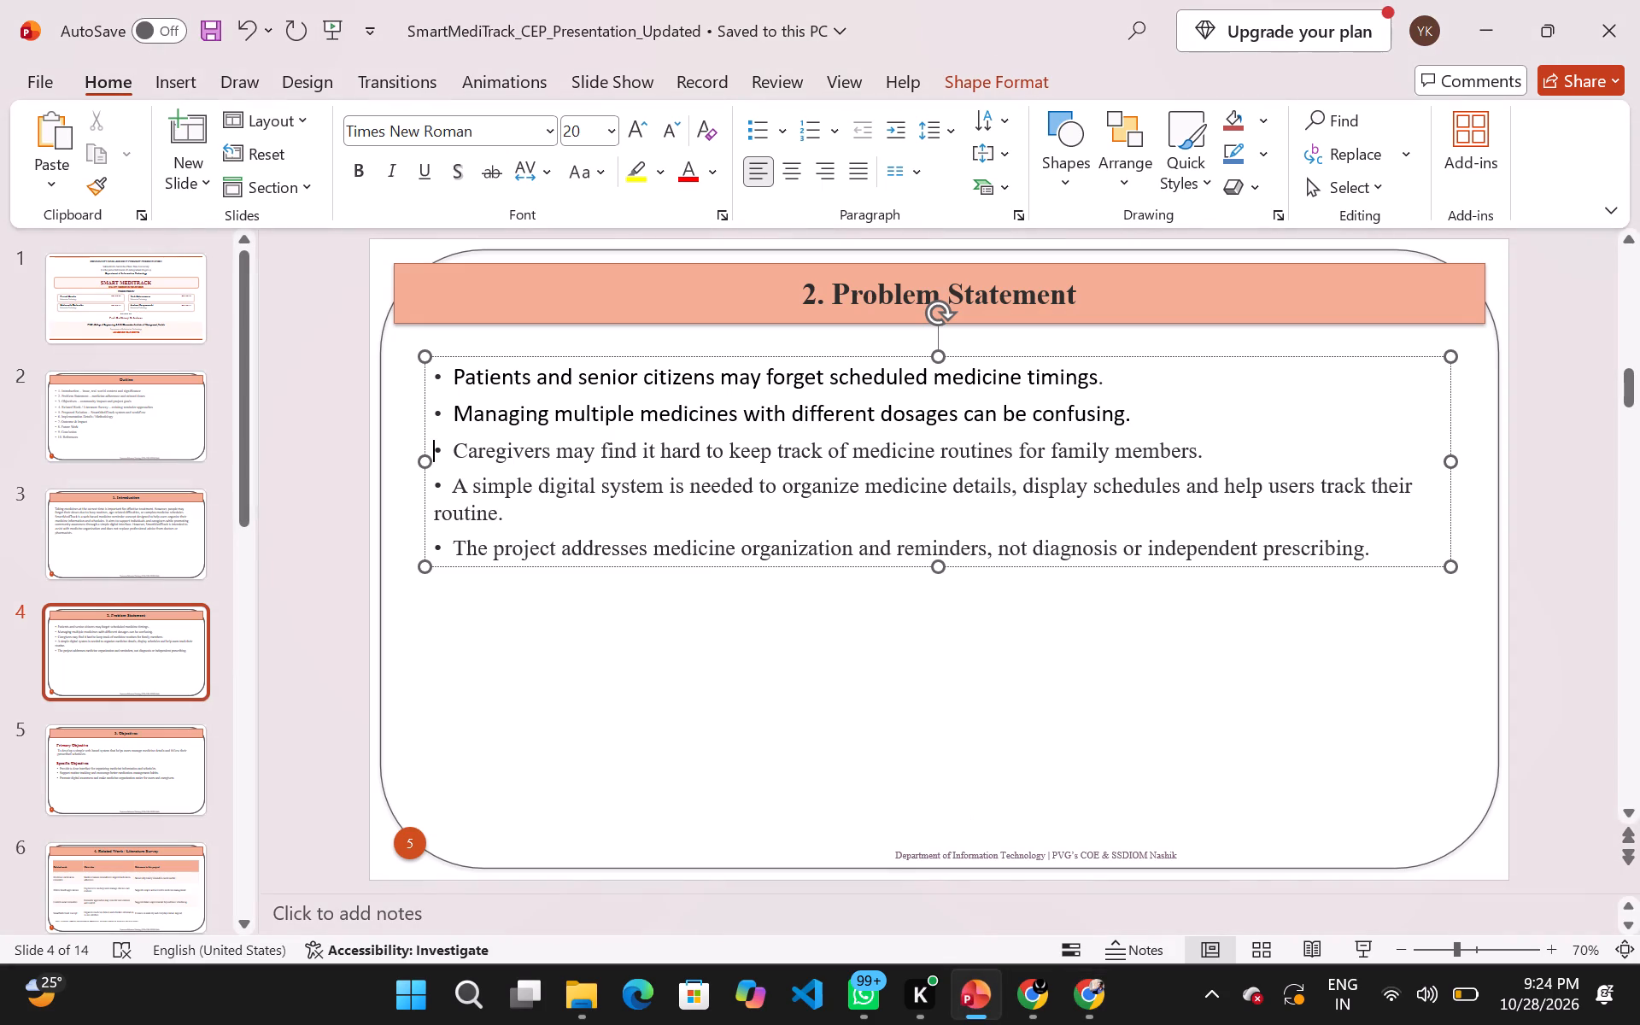
pyautogui.moveTo(444, 458); pyautogui.dragTo(725, 459)
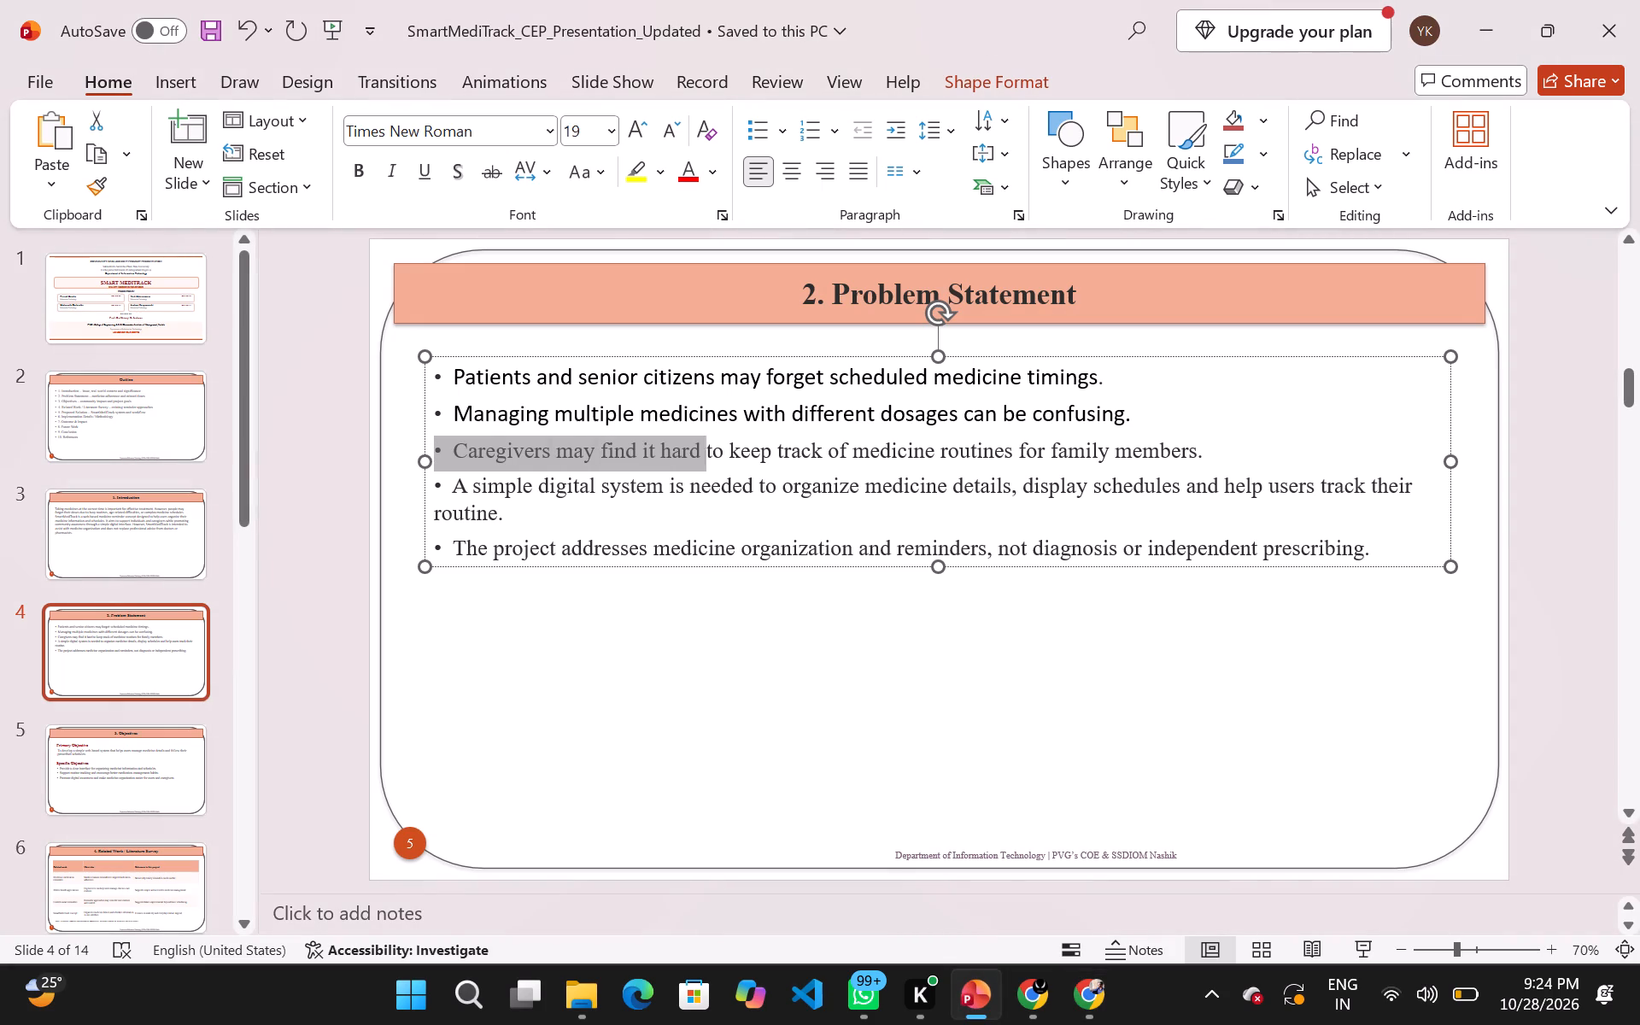
pyautogui.moveTo(725, 459); pyautogui.dragTo(404, 466)
pyautogui.click(331, 501)
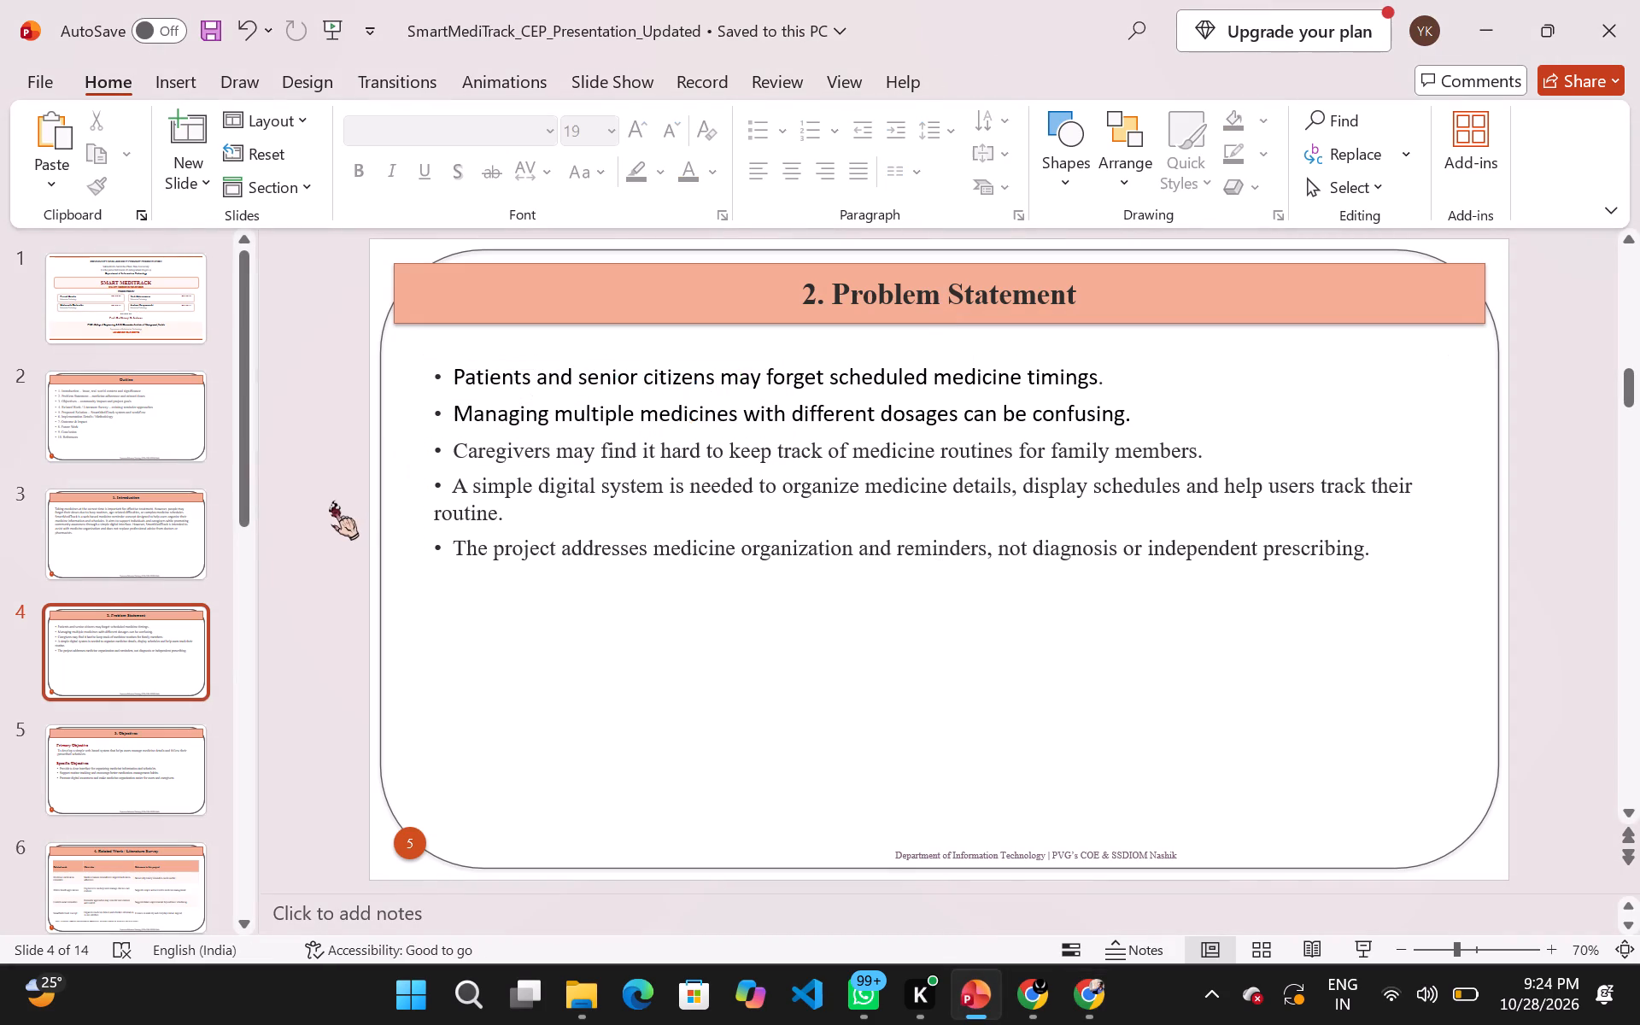
pyautogui.moveTo(446, 449); pyautogui.dragTo(933, 448)
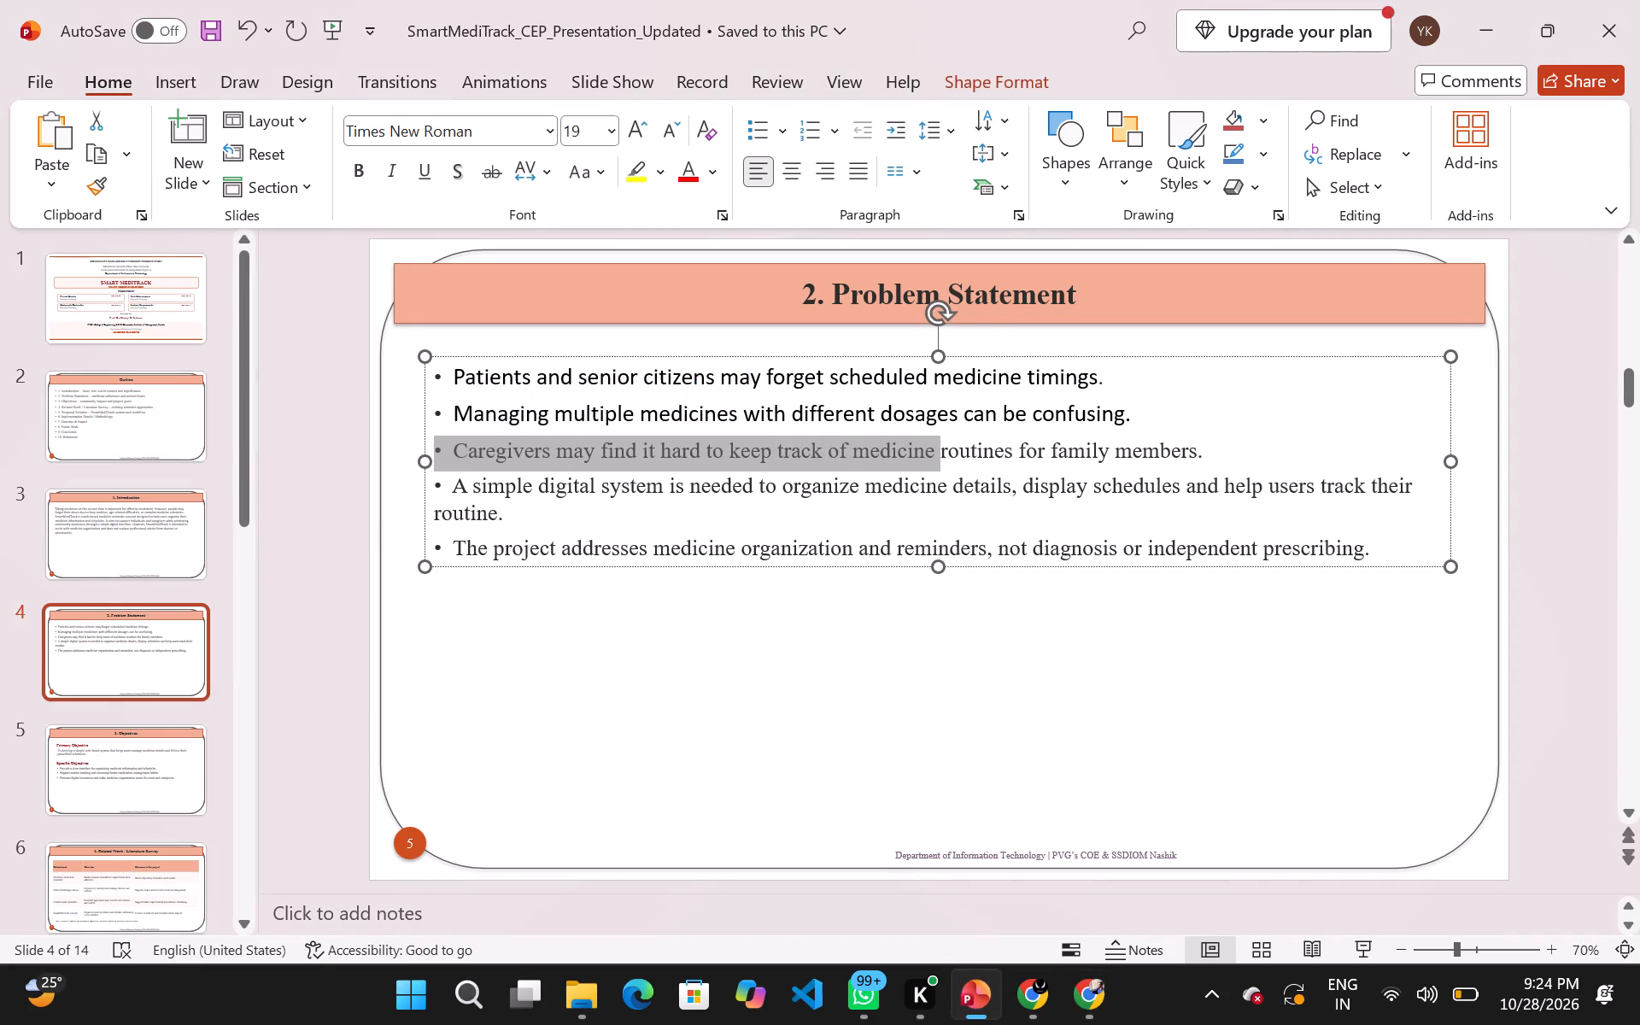
pyautogui.moveTo(933, 448); pyautogui.dragTo(611, 423)
pyautogui.click(611, 423)
pyautogui.moveTo(454, 448); pyautogui.dragTo(993, 454)
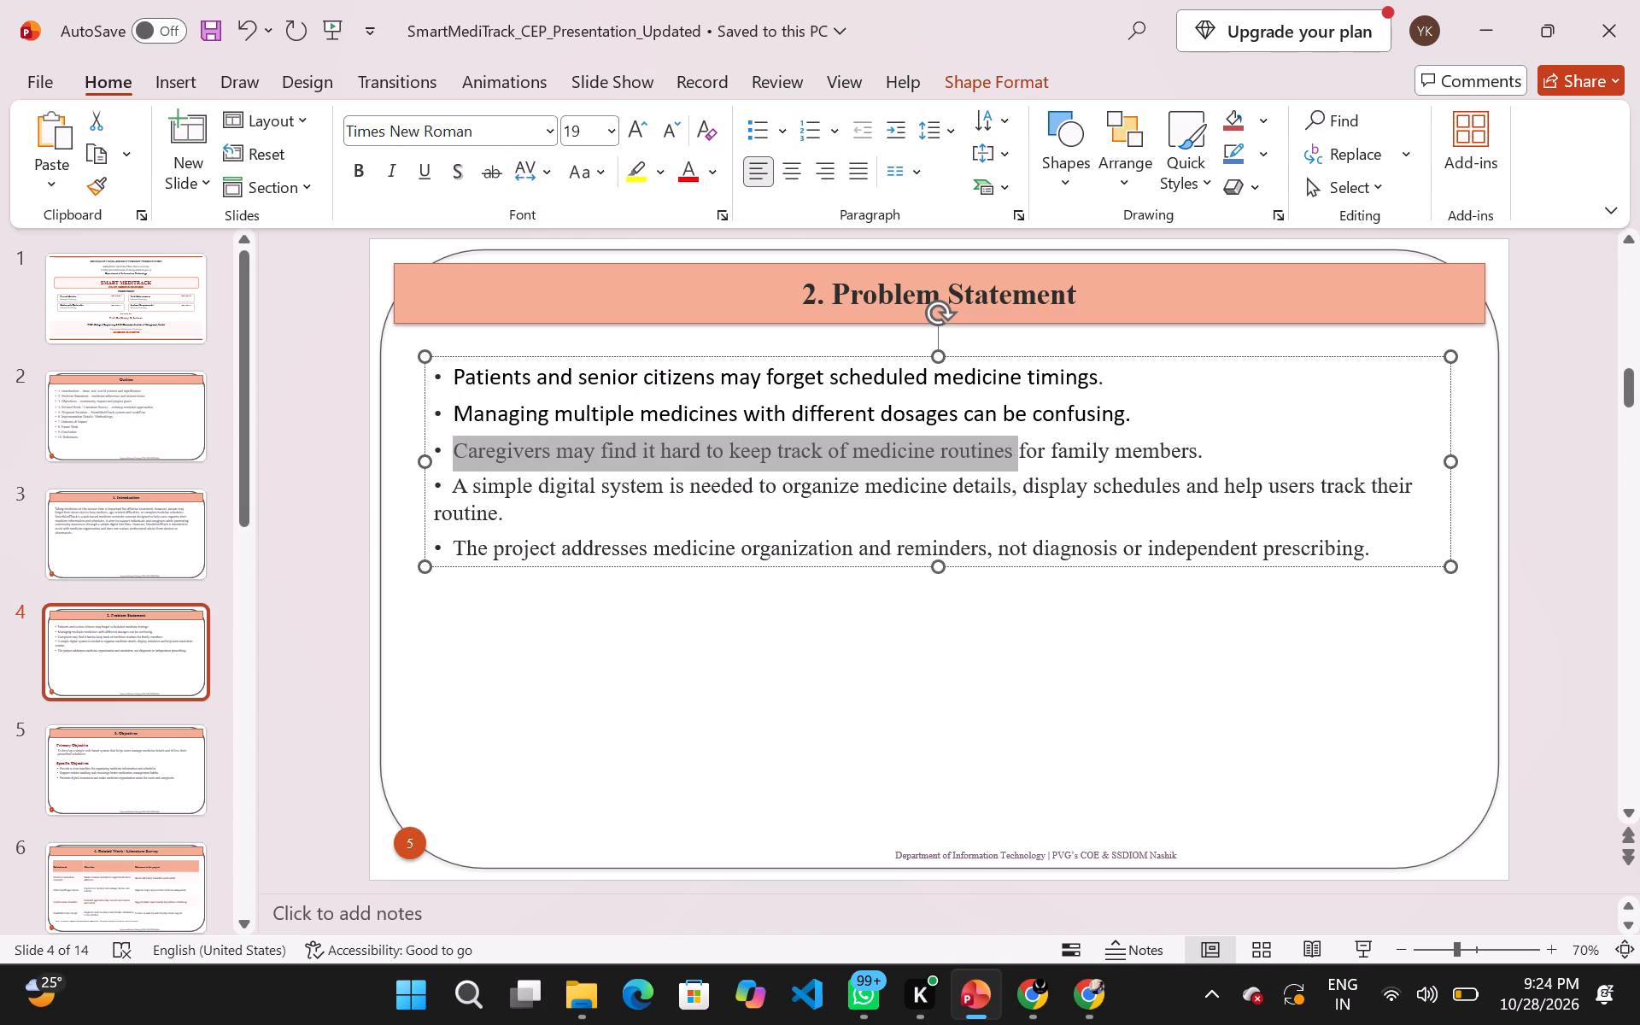
pyautogui.moveTo(993, 454); pyautogui.dragTo(1343, 443)
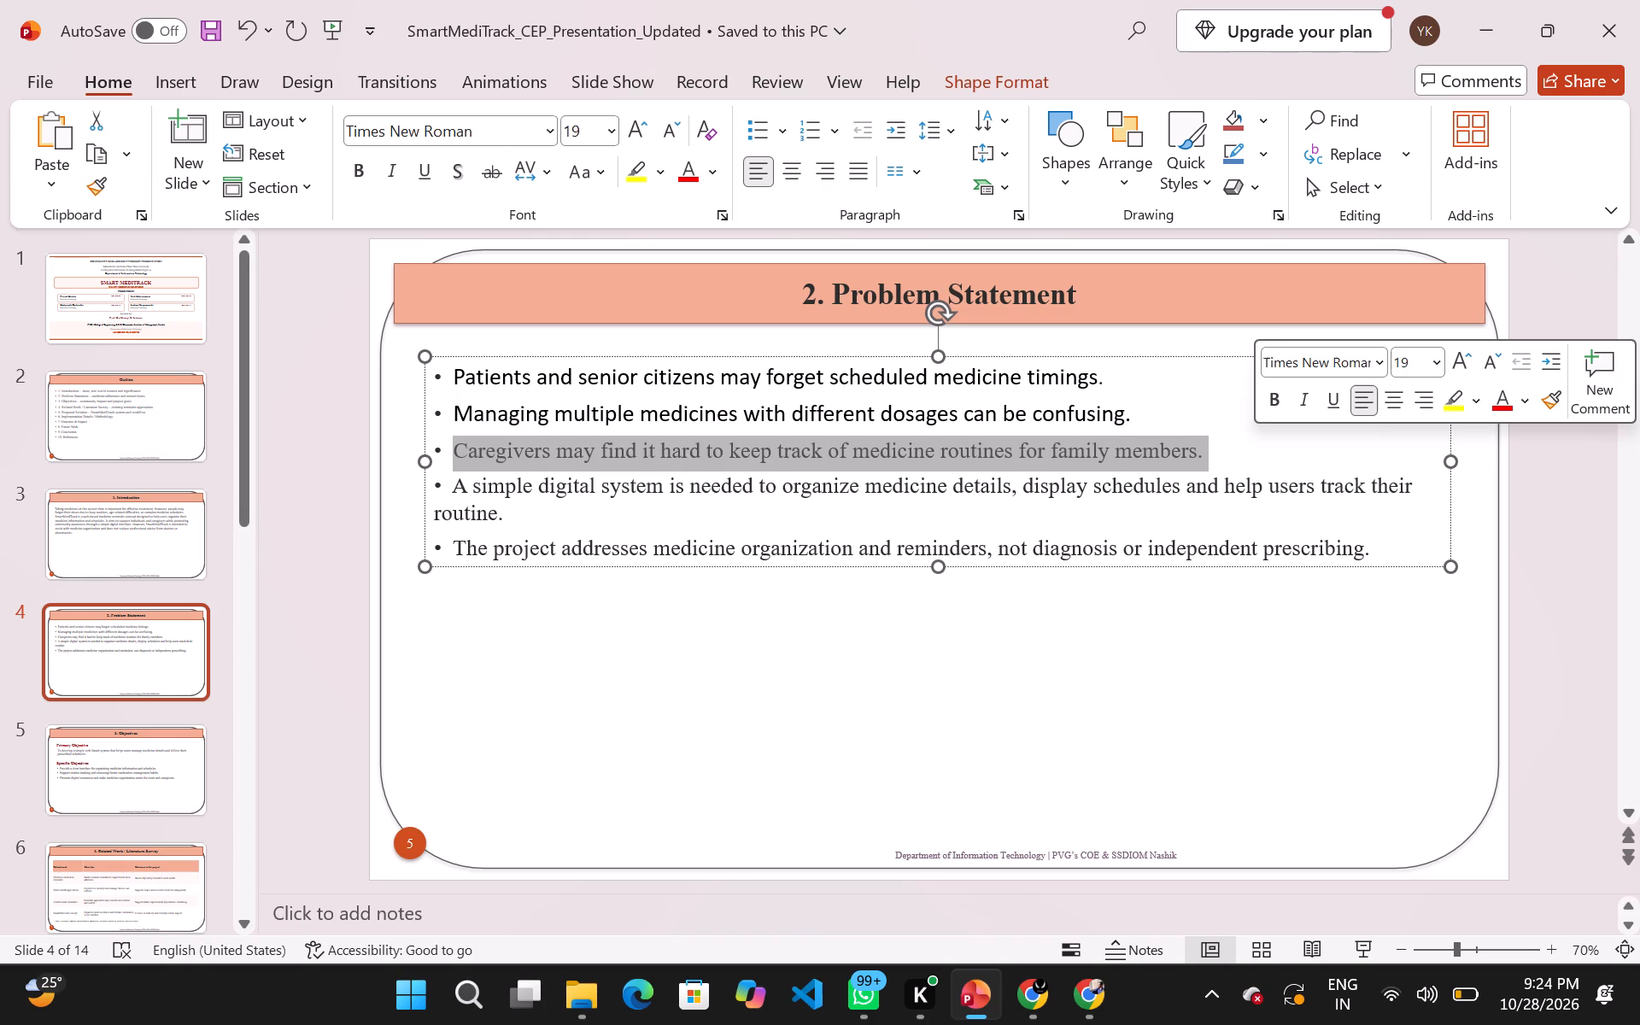
pyautogui.hotkey('ctrl', 'v')
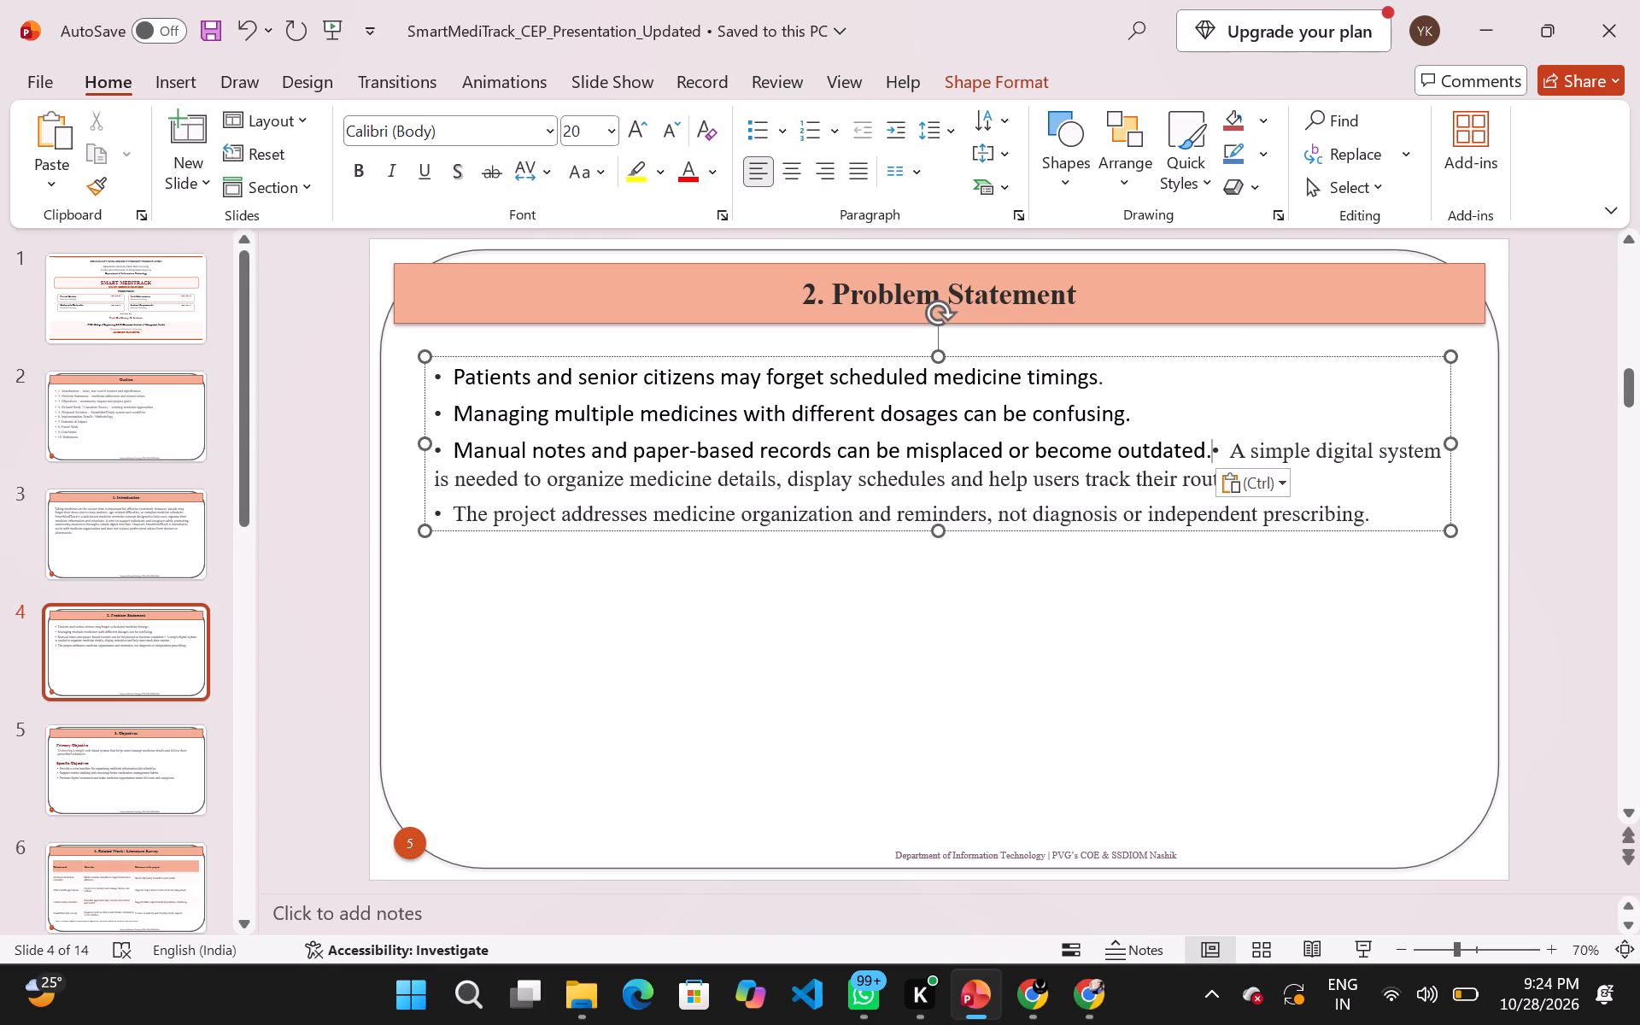
pyautogui.press('Return')
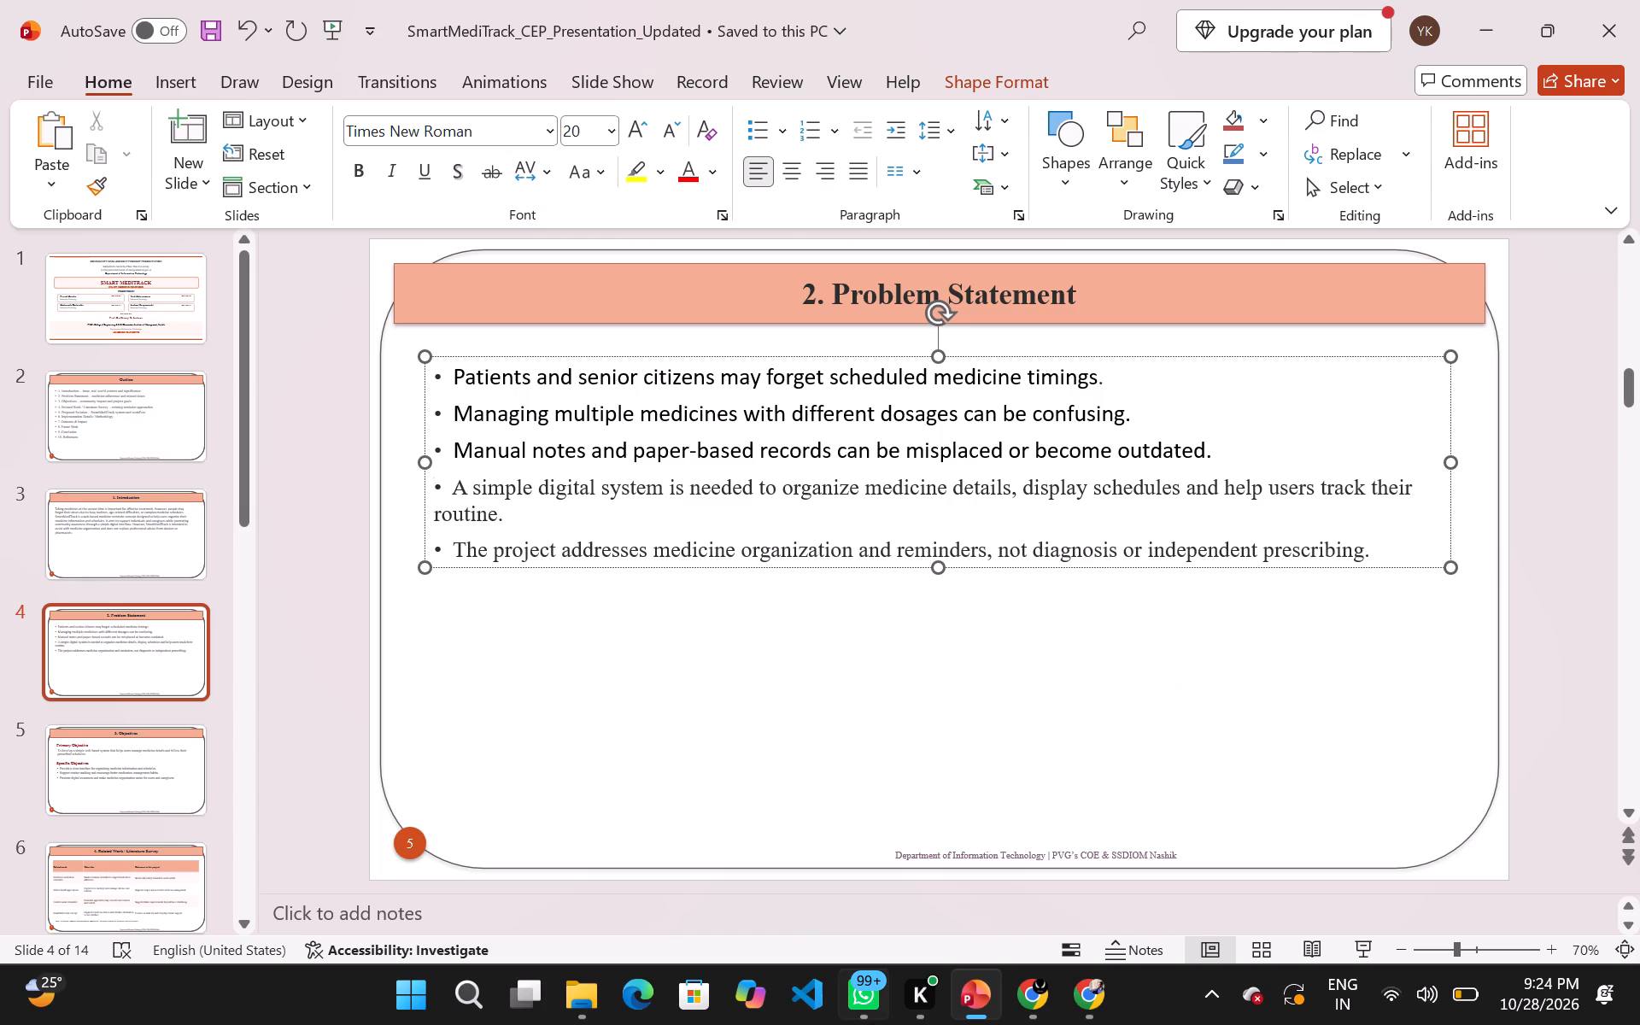
pyautogui.click(975, 1002)
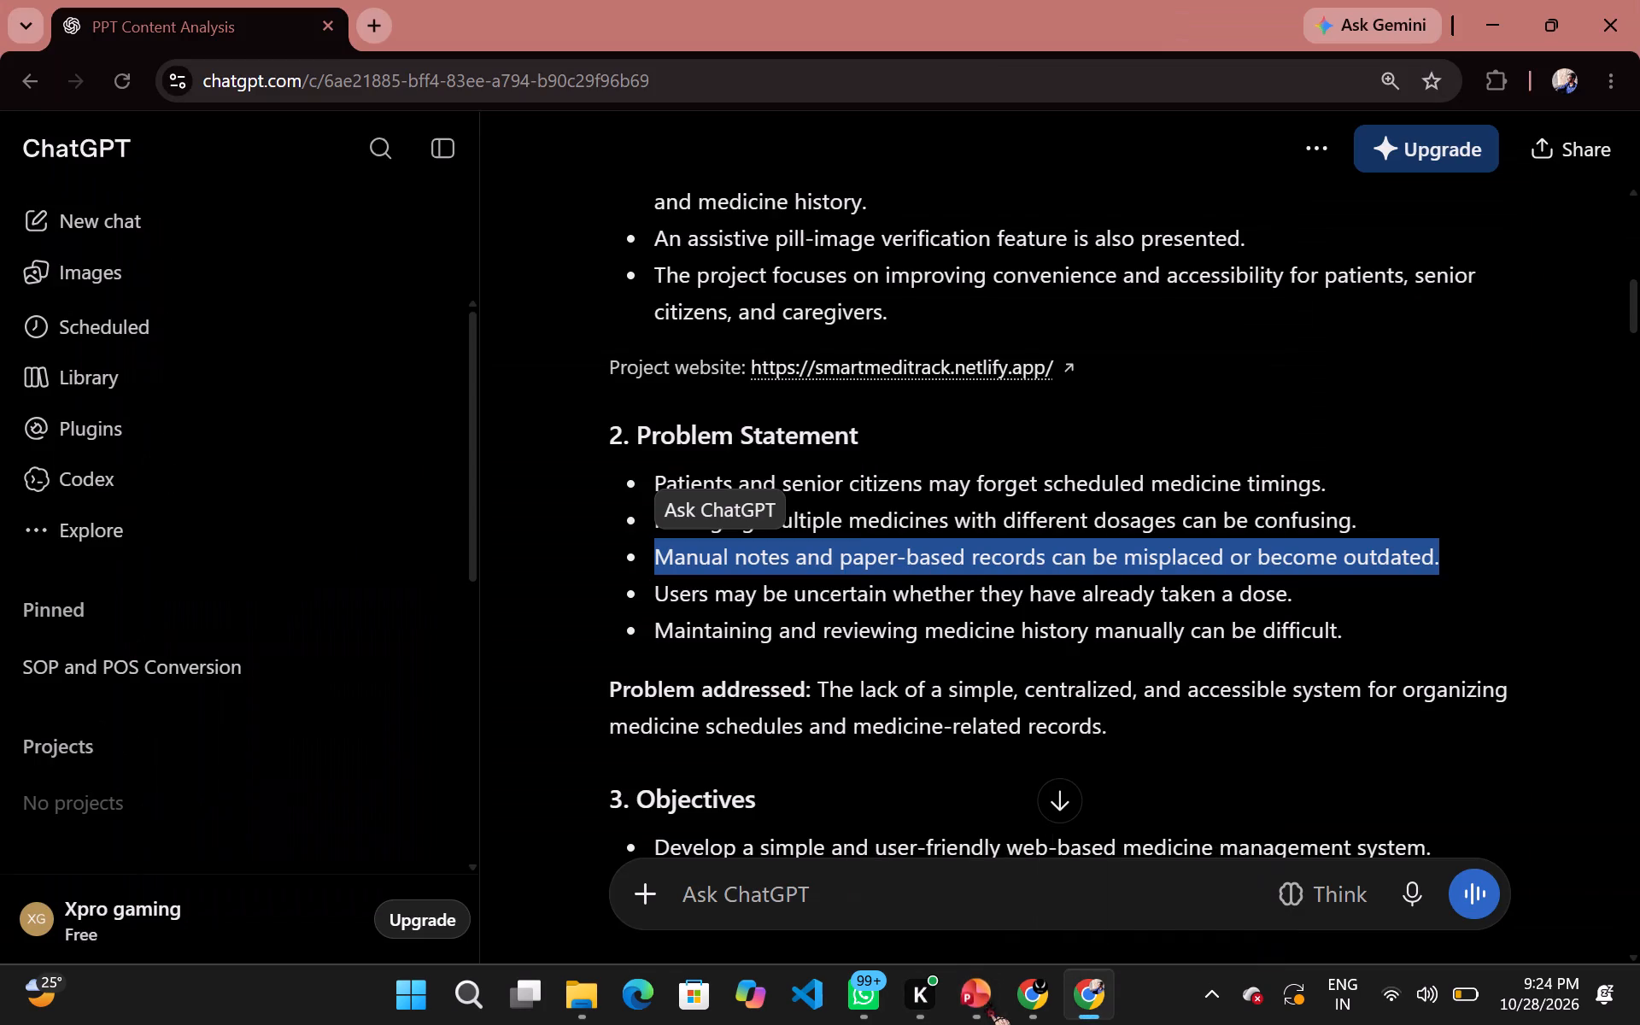
pyautogui.click(969, 1002)
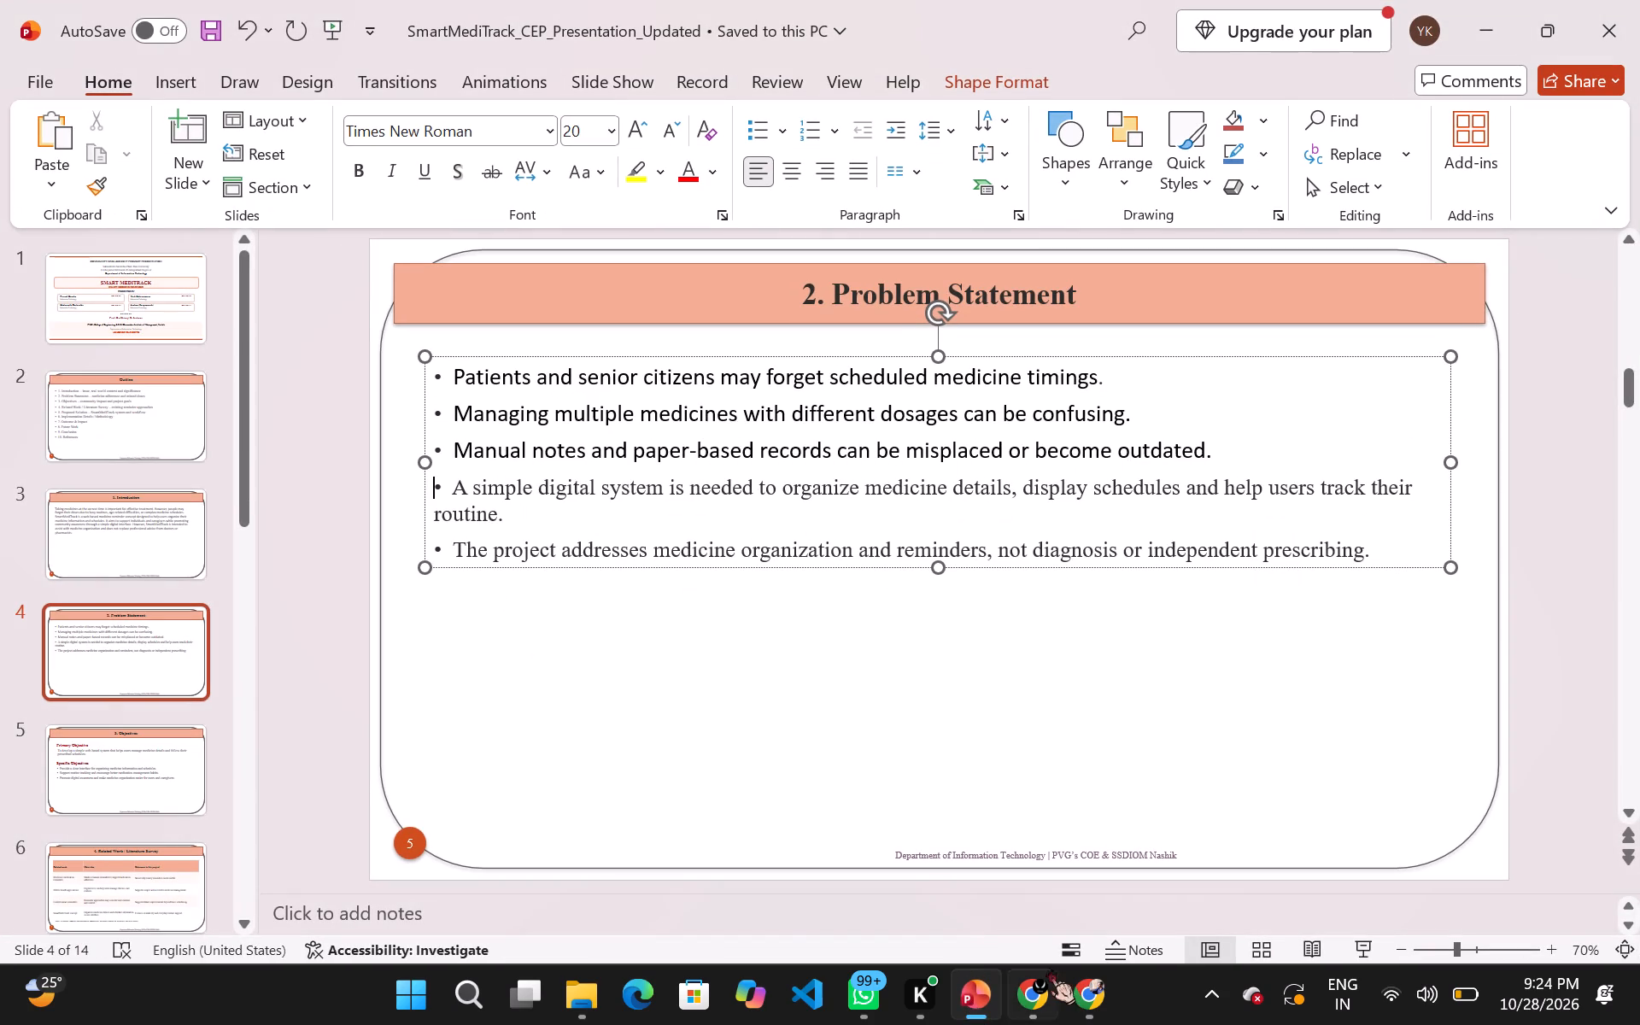
pyautogui.click(1086, 985)
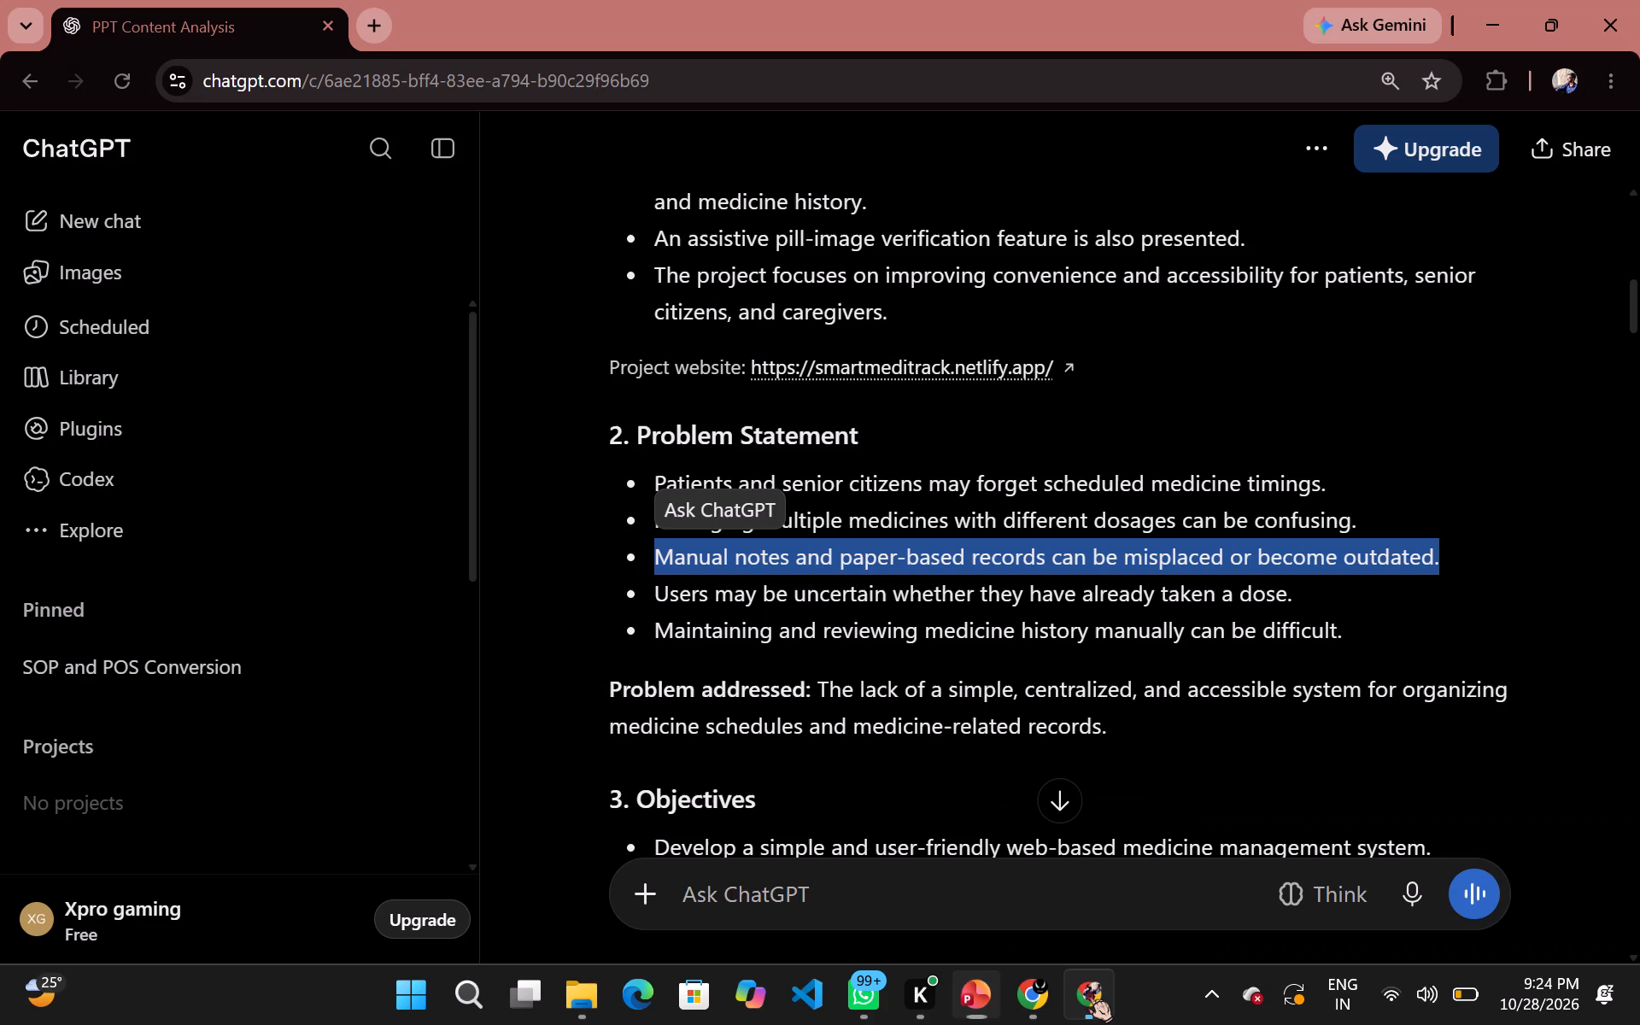
pyautogui.moveTo(656, 603); pyautogui.dragTo(1286, 596)
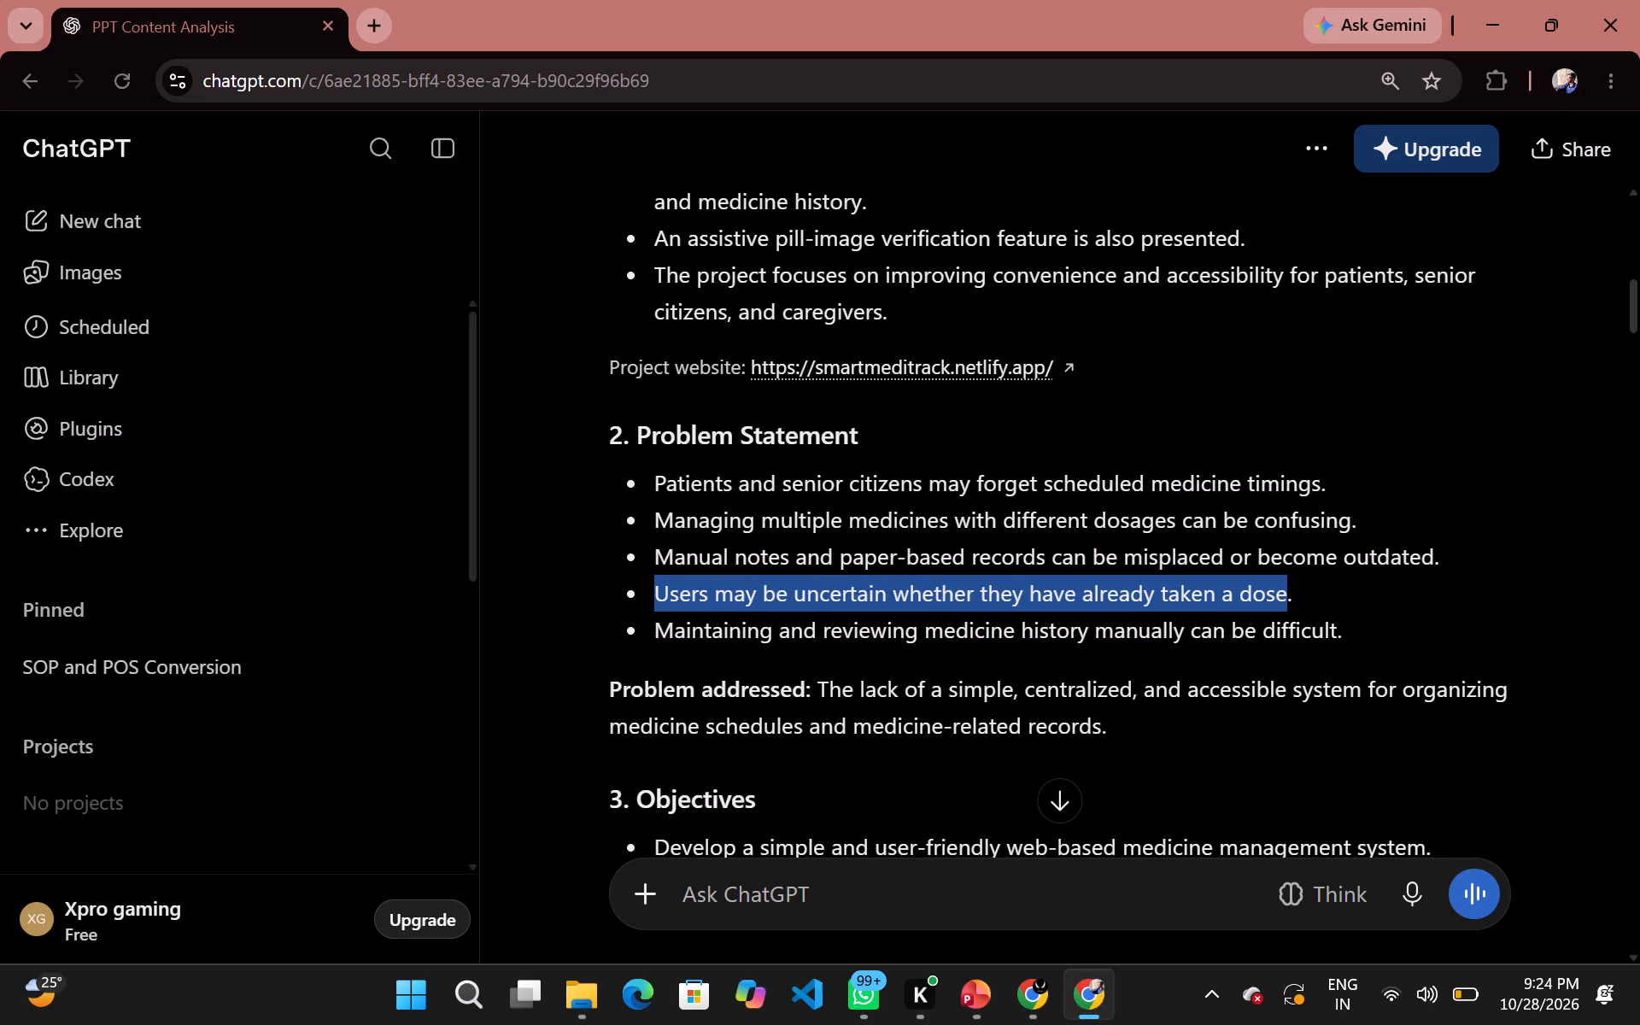
pyautogui.moveTo(1286, 596); pyautogui.dragTo(1311, 596)
pyautogui.hotkey('ctrl', 'c')
pyautogui.click(966, 1004)
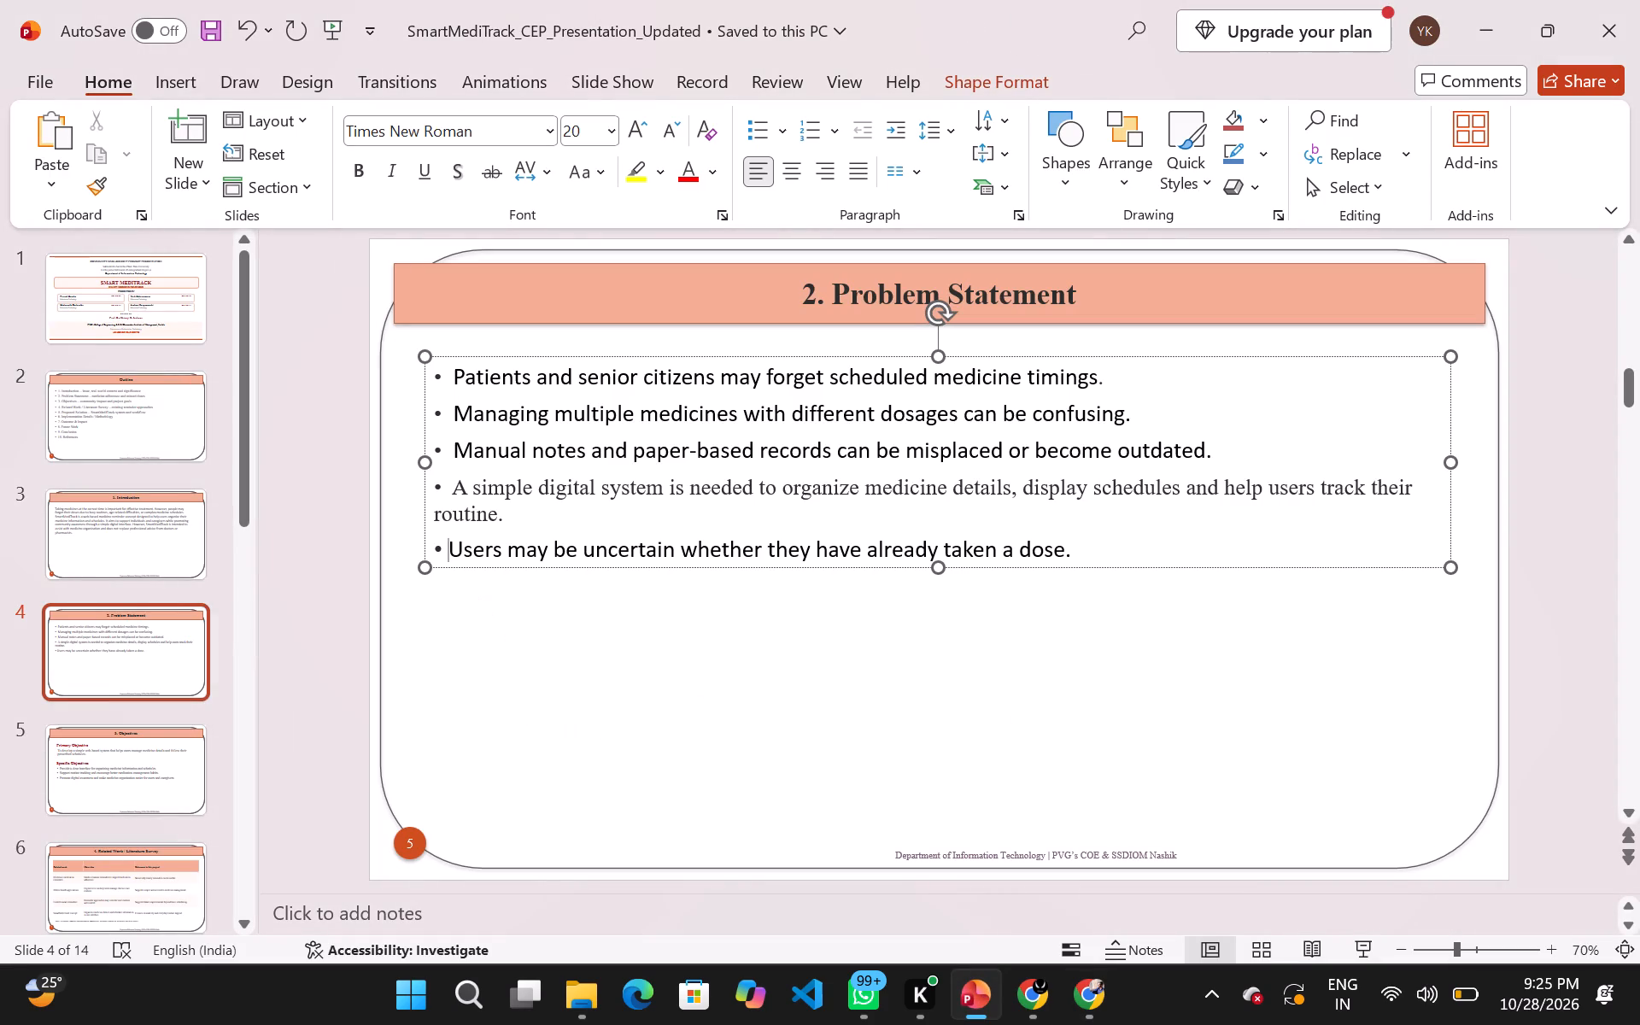
pyautogui.click(1090, 543)
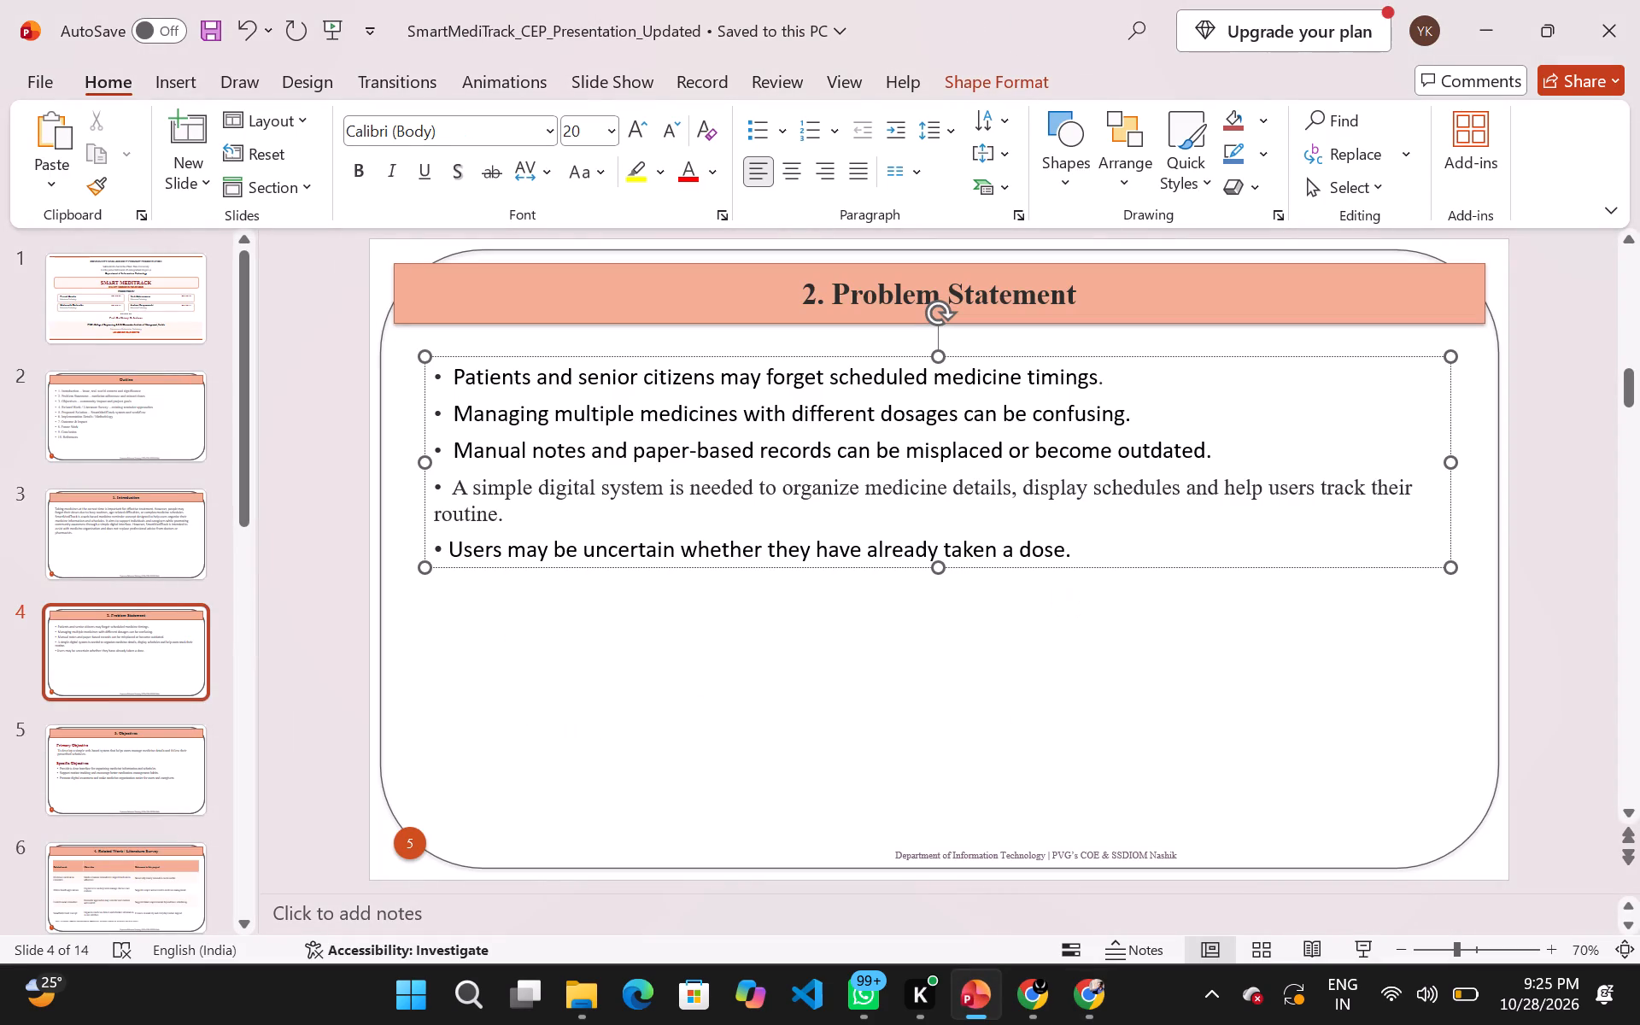
pyautogui.press('Return')
pyautogui.hotkey('ctrl', 'v')
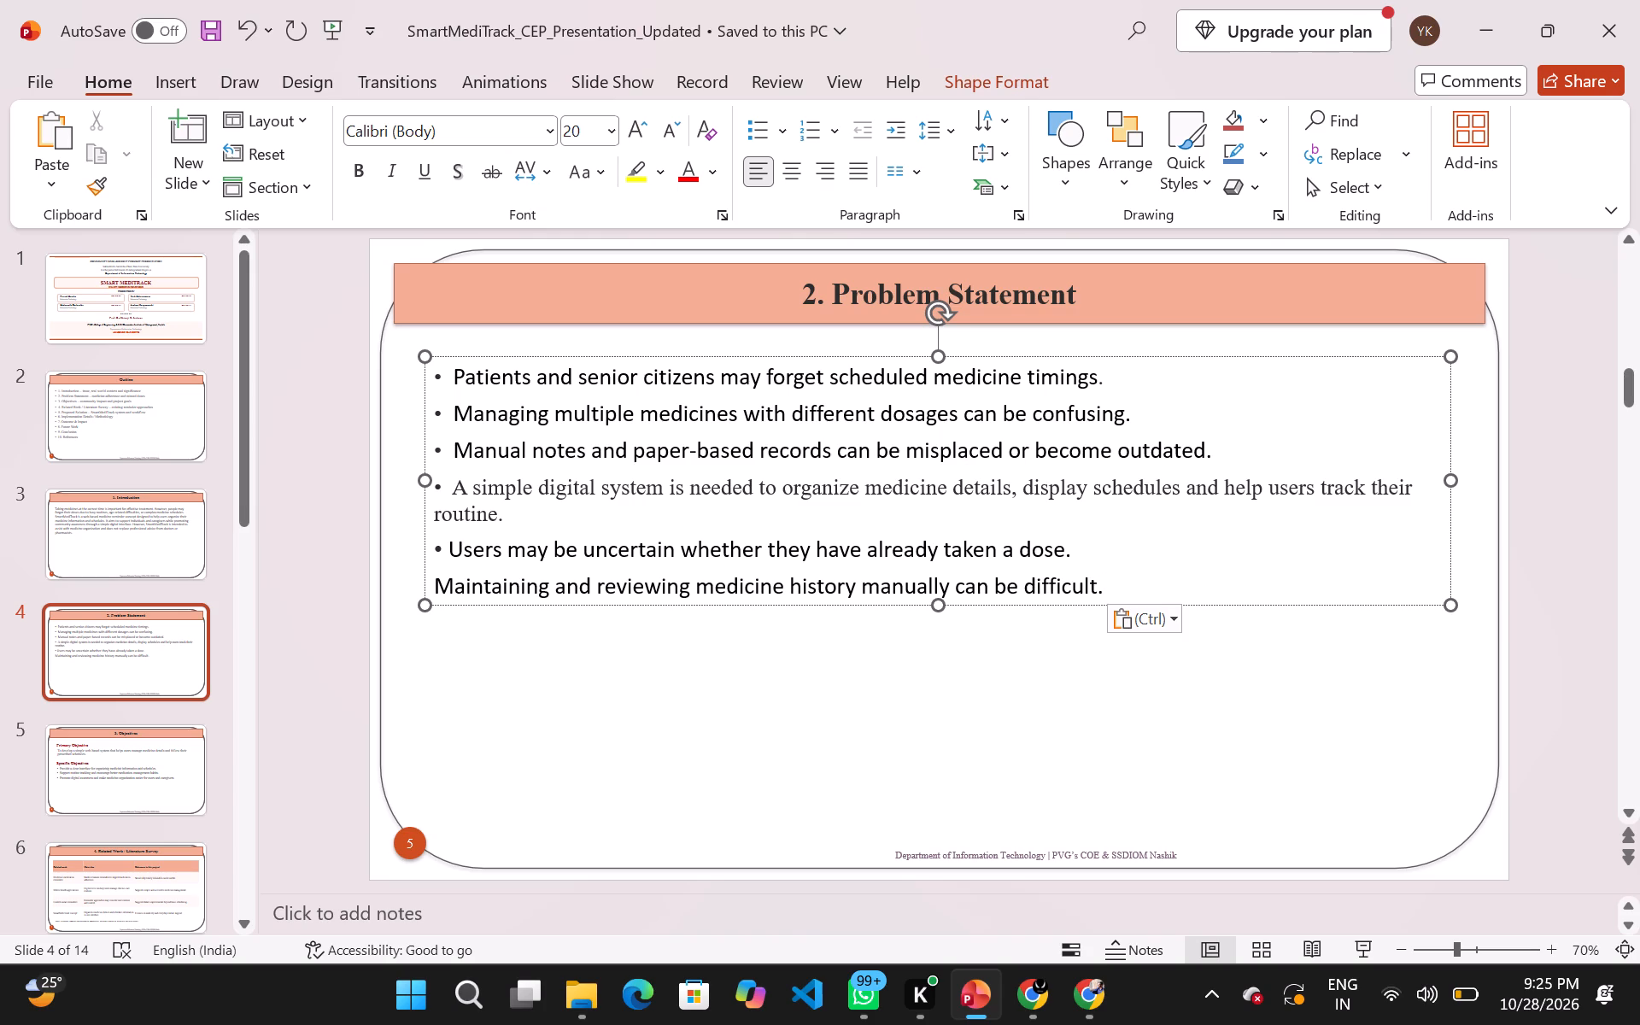
# Copy the bullet symbol from the "Users may be uncertain" line to the start of the "Maintaining and reviewing" line.
pyautogui.moveTo(446, 545); pyautogui.dragTo(422, 541)
pyautogui.hotkey('ctrl', 'c')
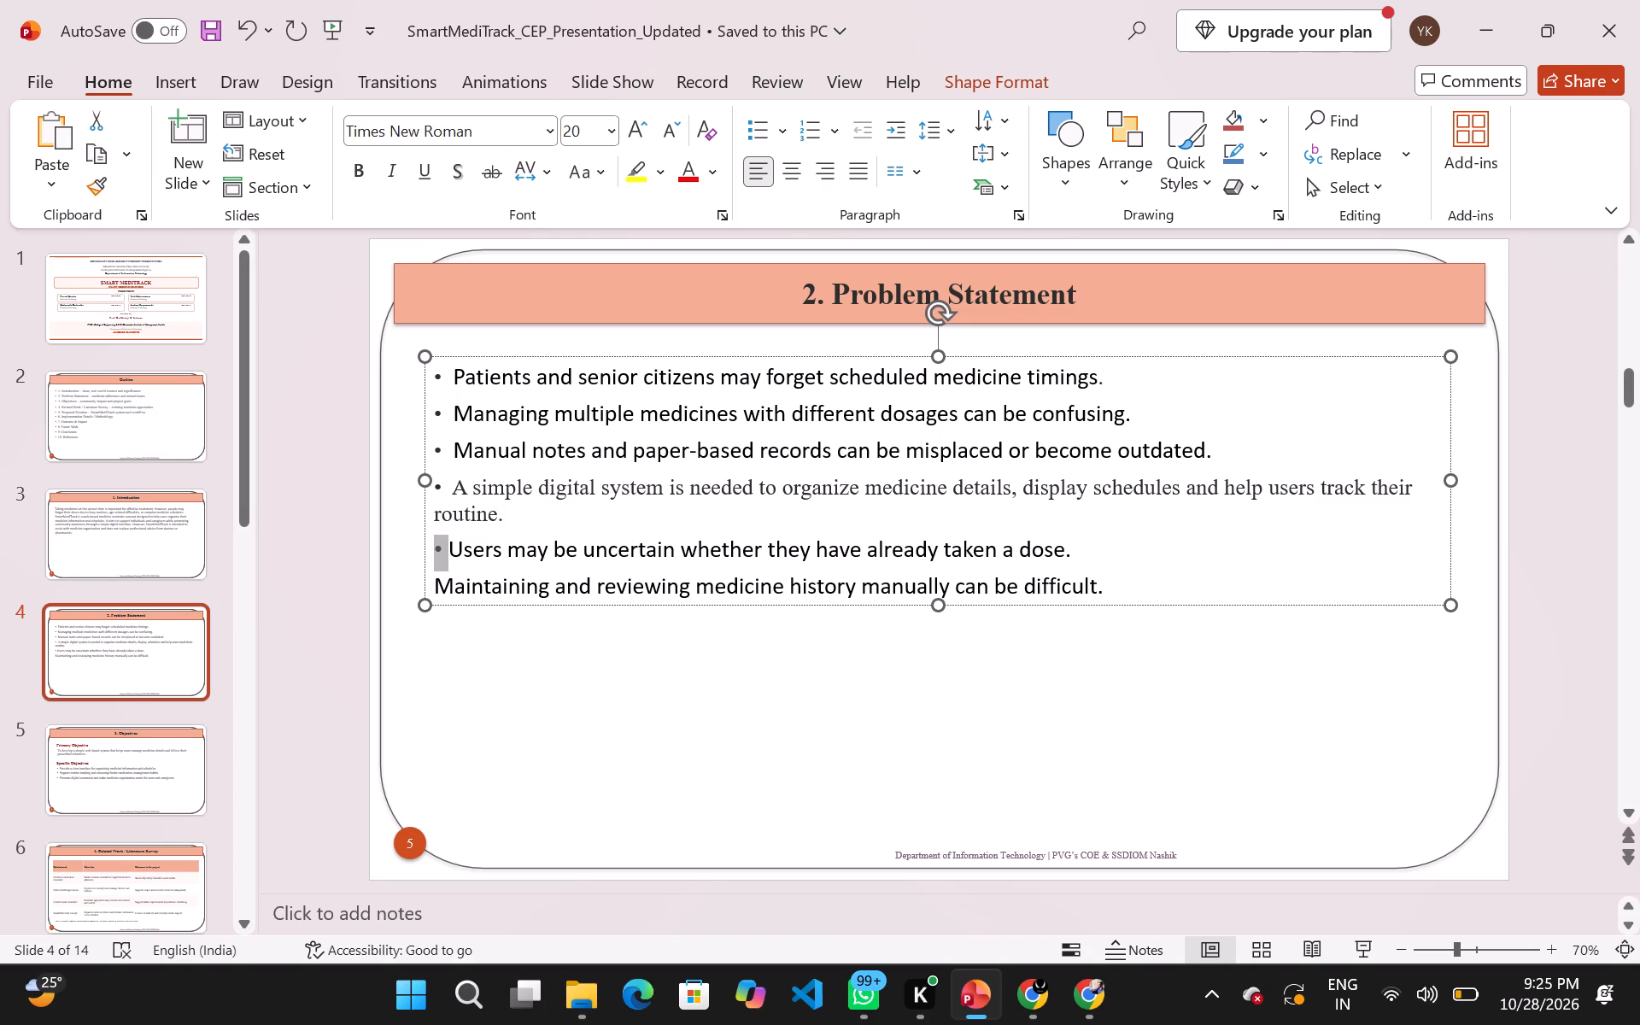
pyautogui.click(434, 587)
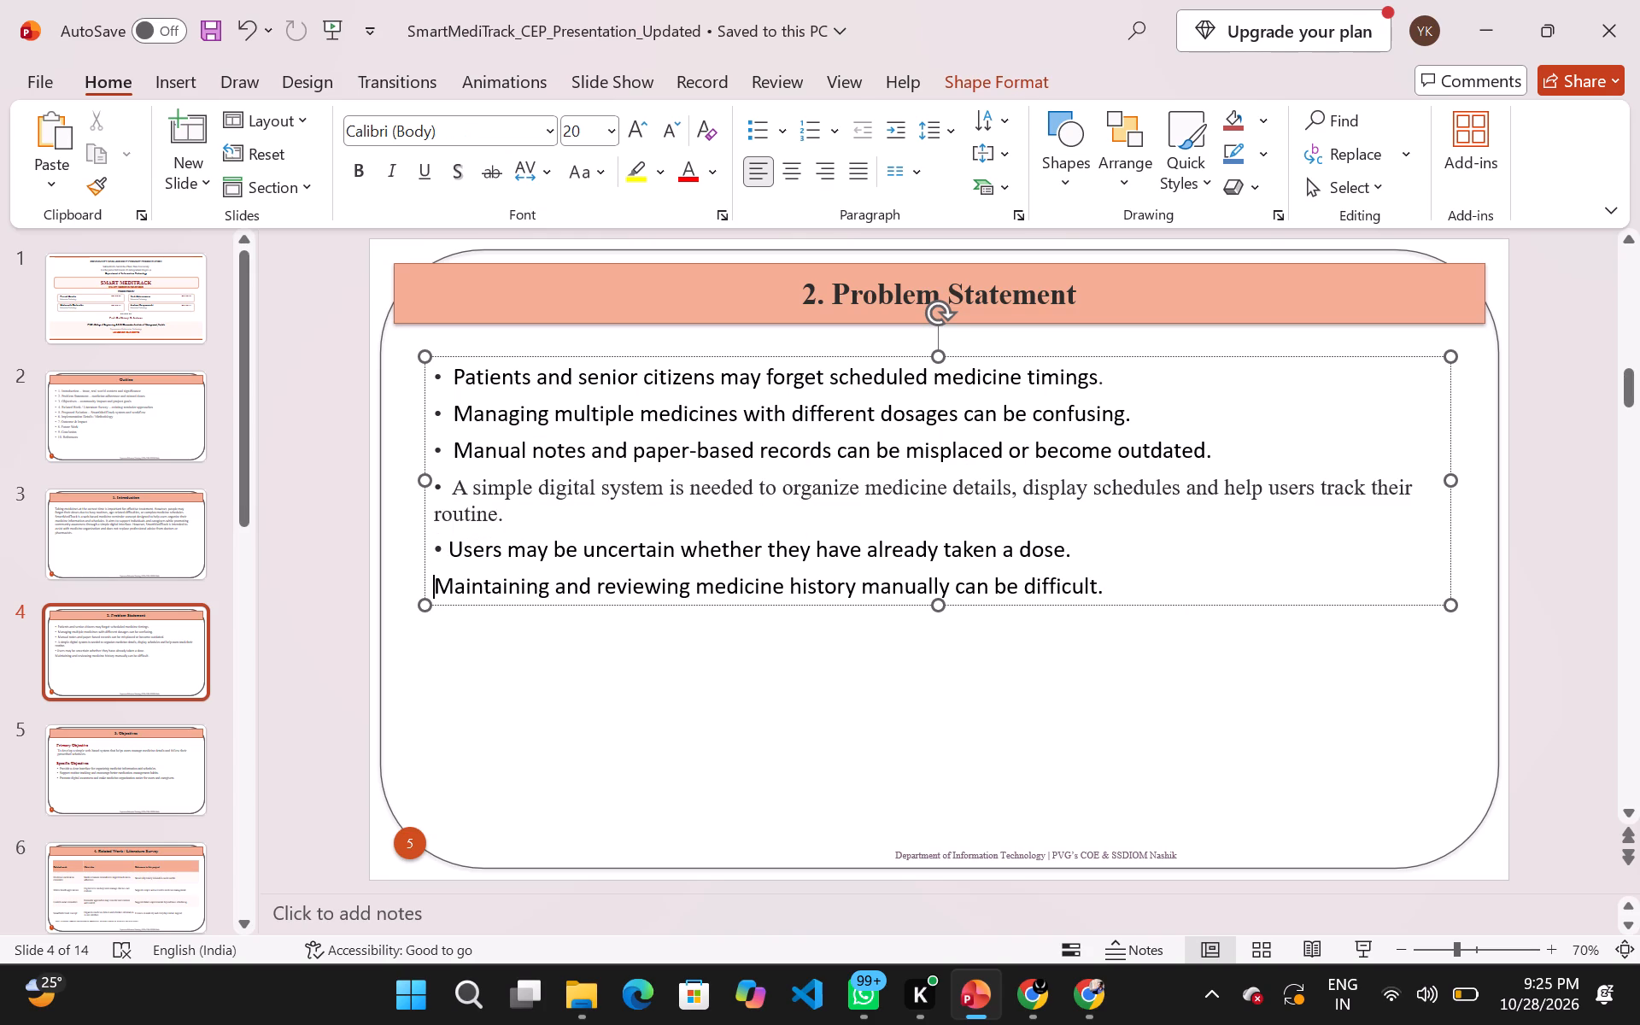
pyautogui.hotkey('ctrl', 'v')
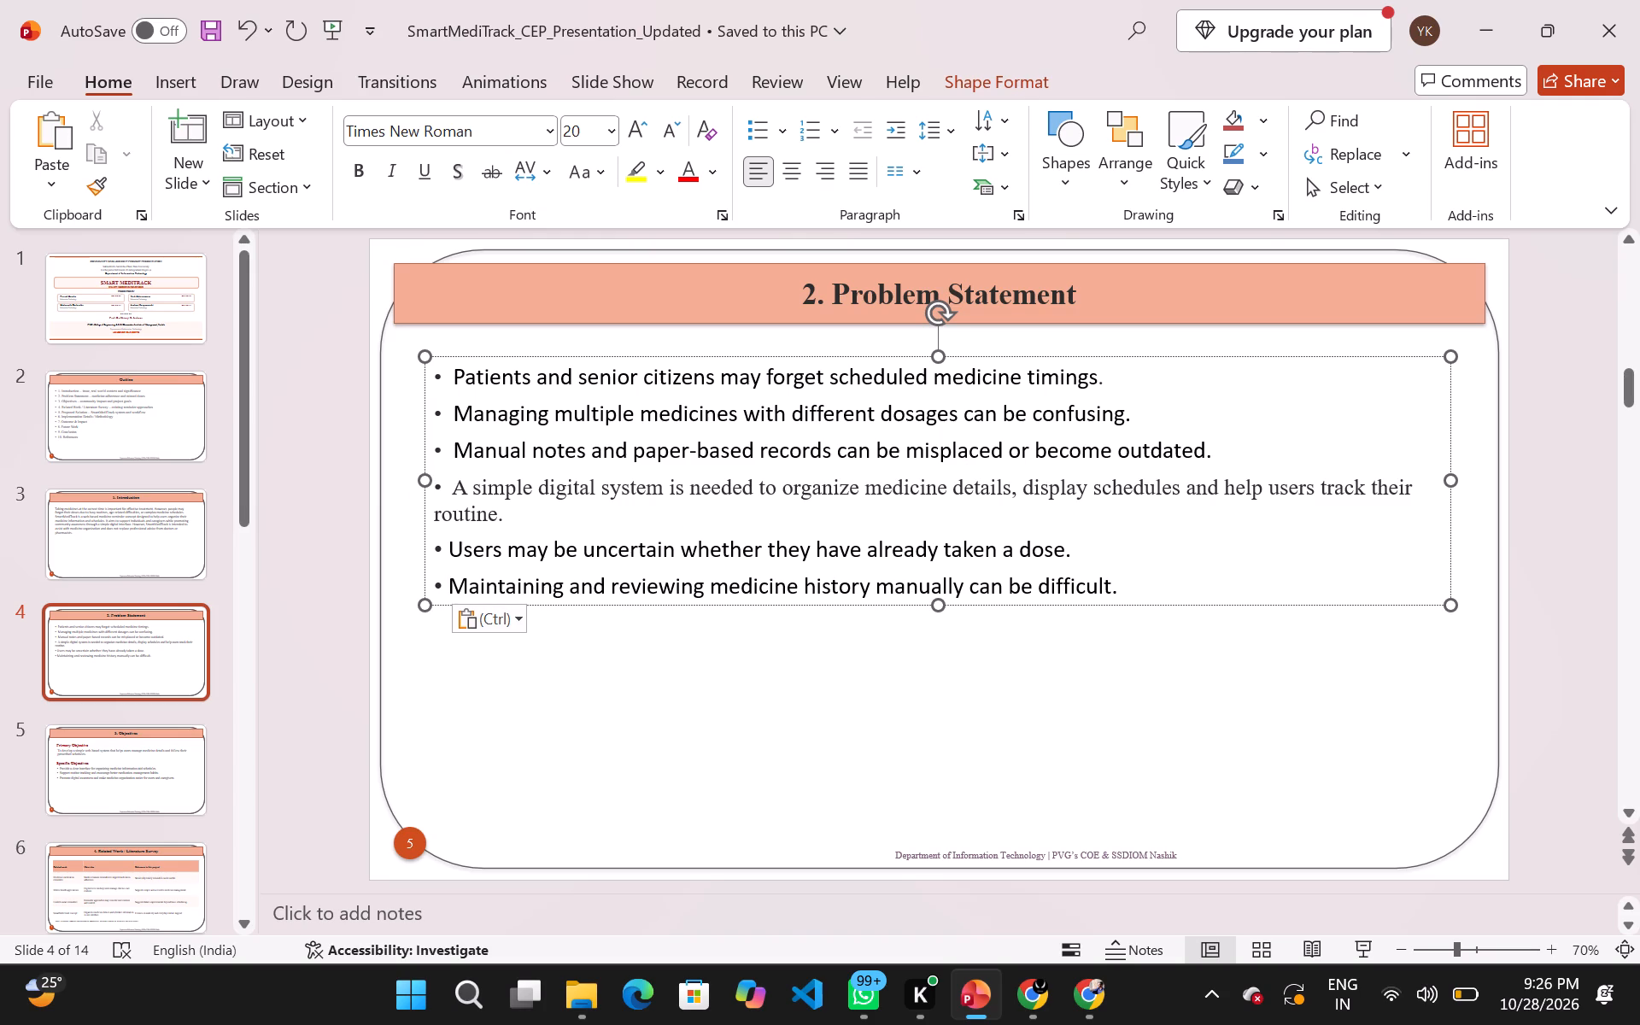
# Move the "A simple digital system is needed" bullet below the "Maintaining and reviewing" line, removing it from its original place.
pyautogui.moveTo(434, 483); pyautogui.dragTo(534, 519)
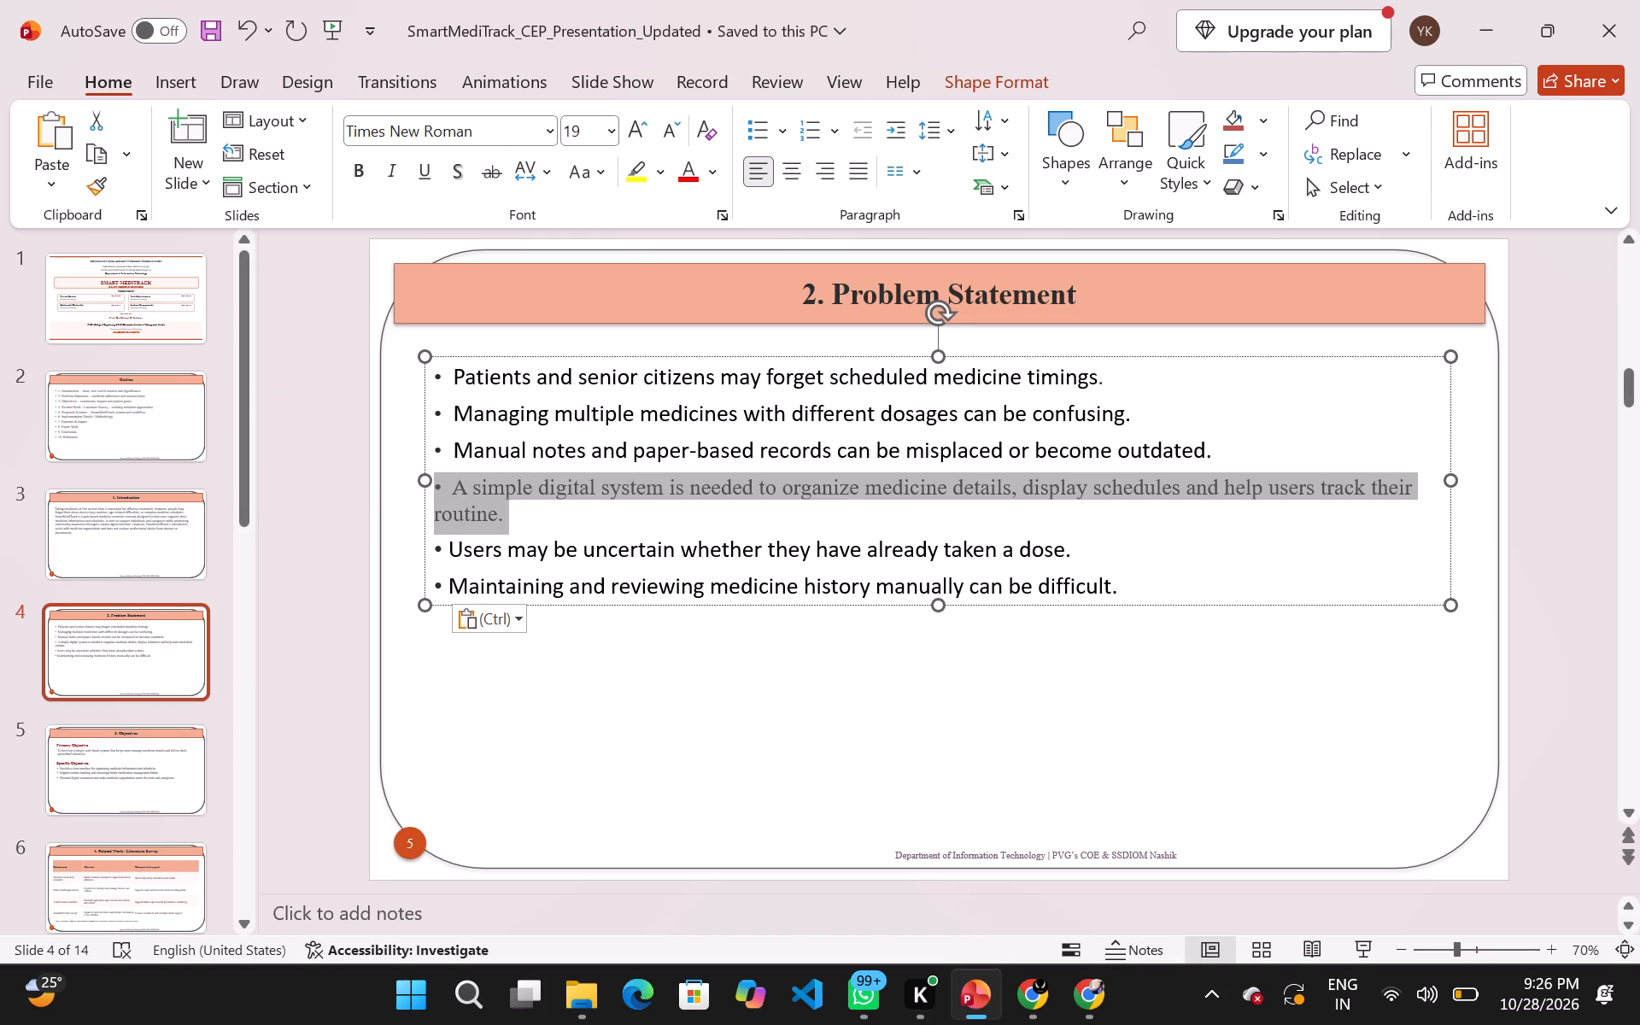
pyautogui.moveTo(534, 519); pyautogui.dragTo(533, 519)
pyautogui.hotkey('ctrl', 'c')
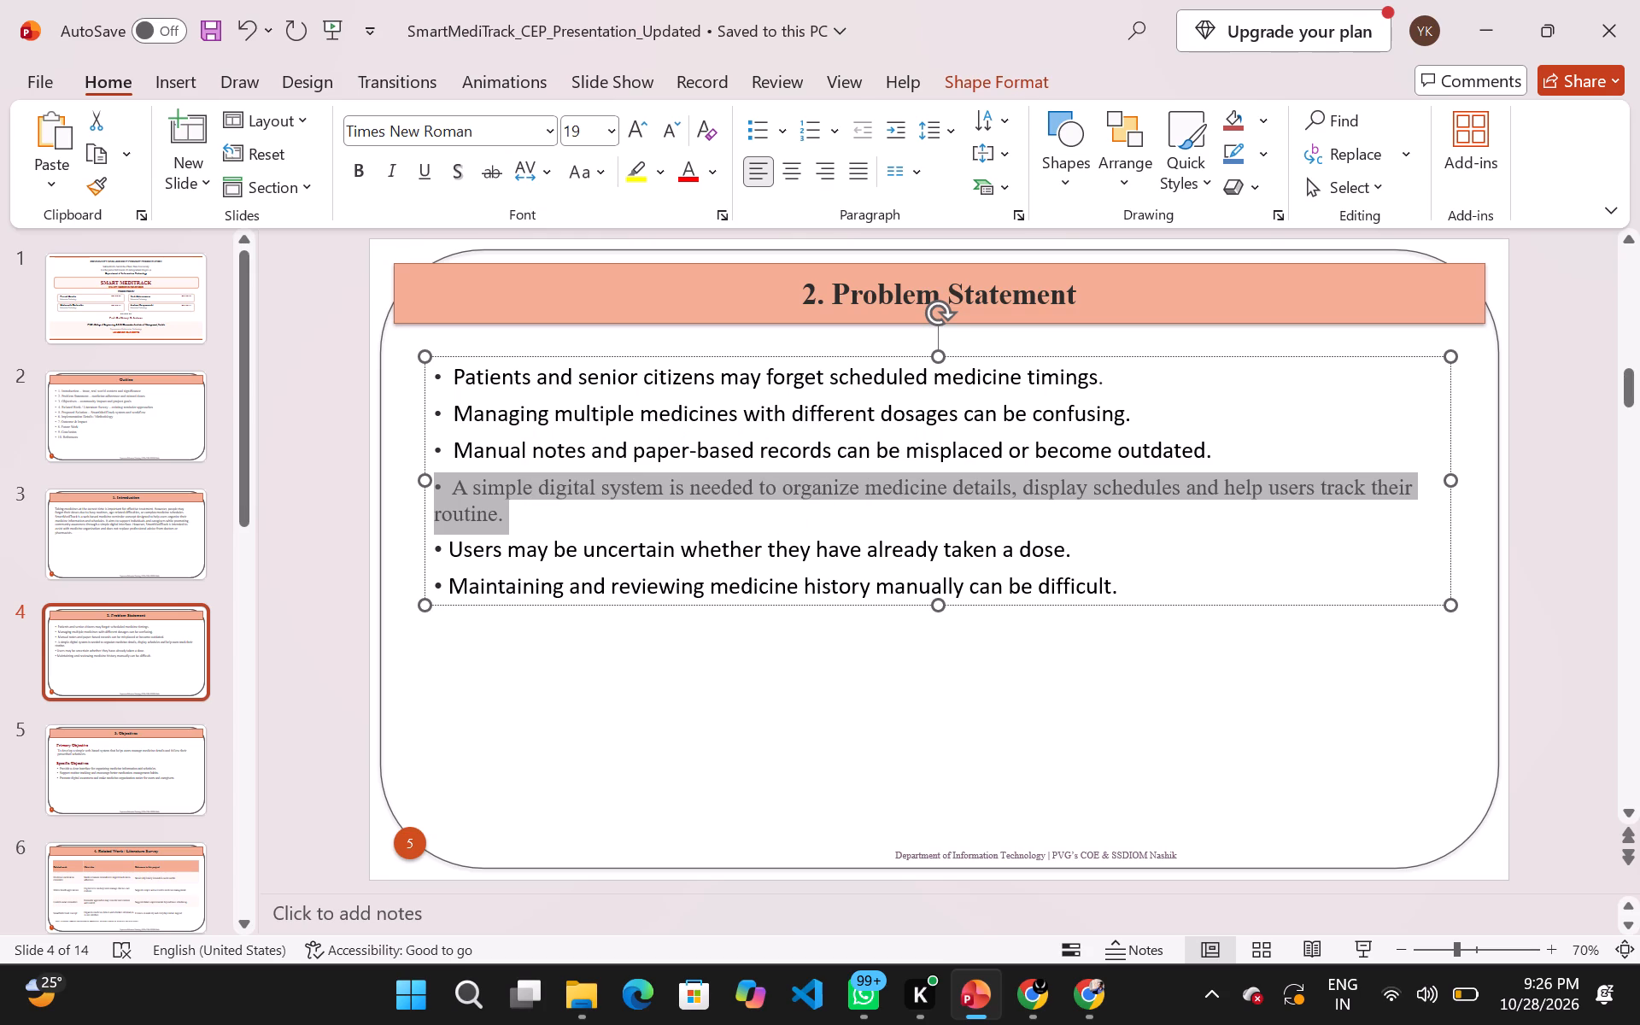
pyautogui.click(1179, 583)
pyautogui.press('Return')
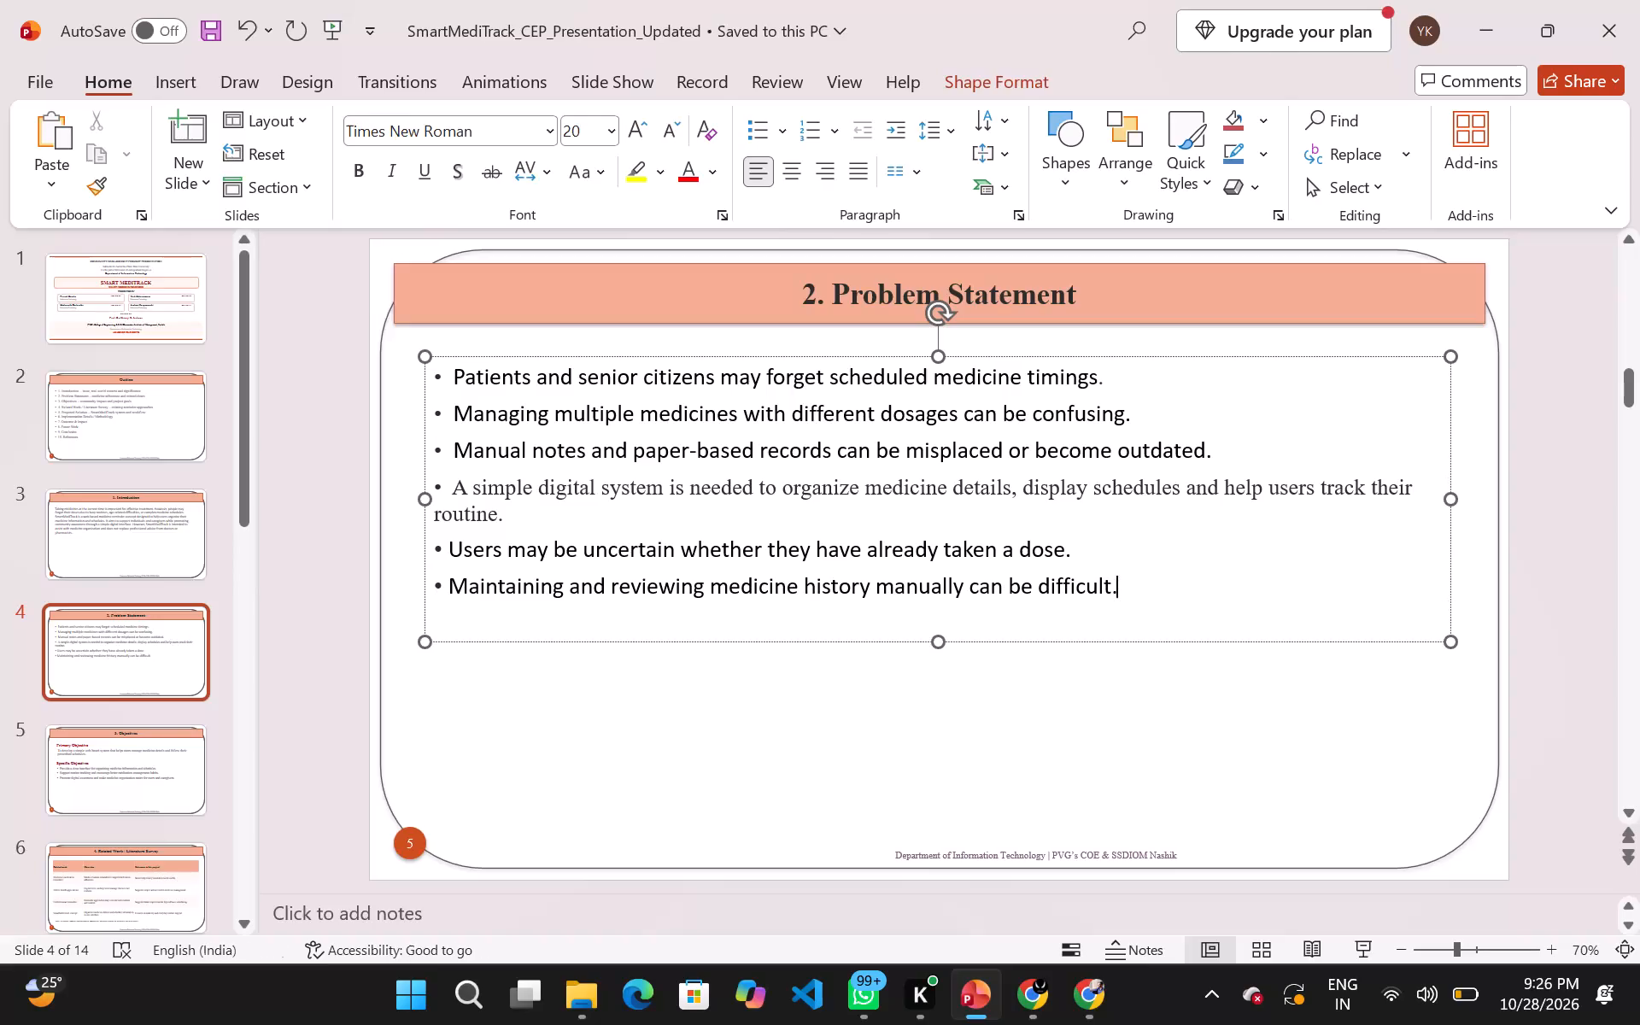
pyautogui.hotkey('ctrl', 'v')
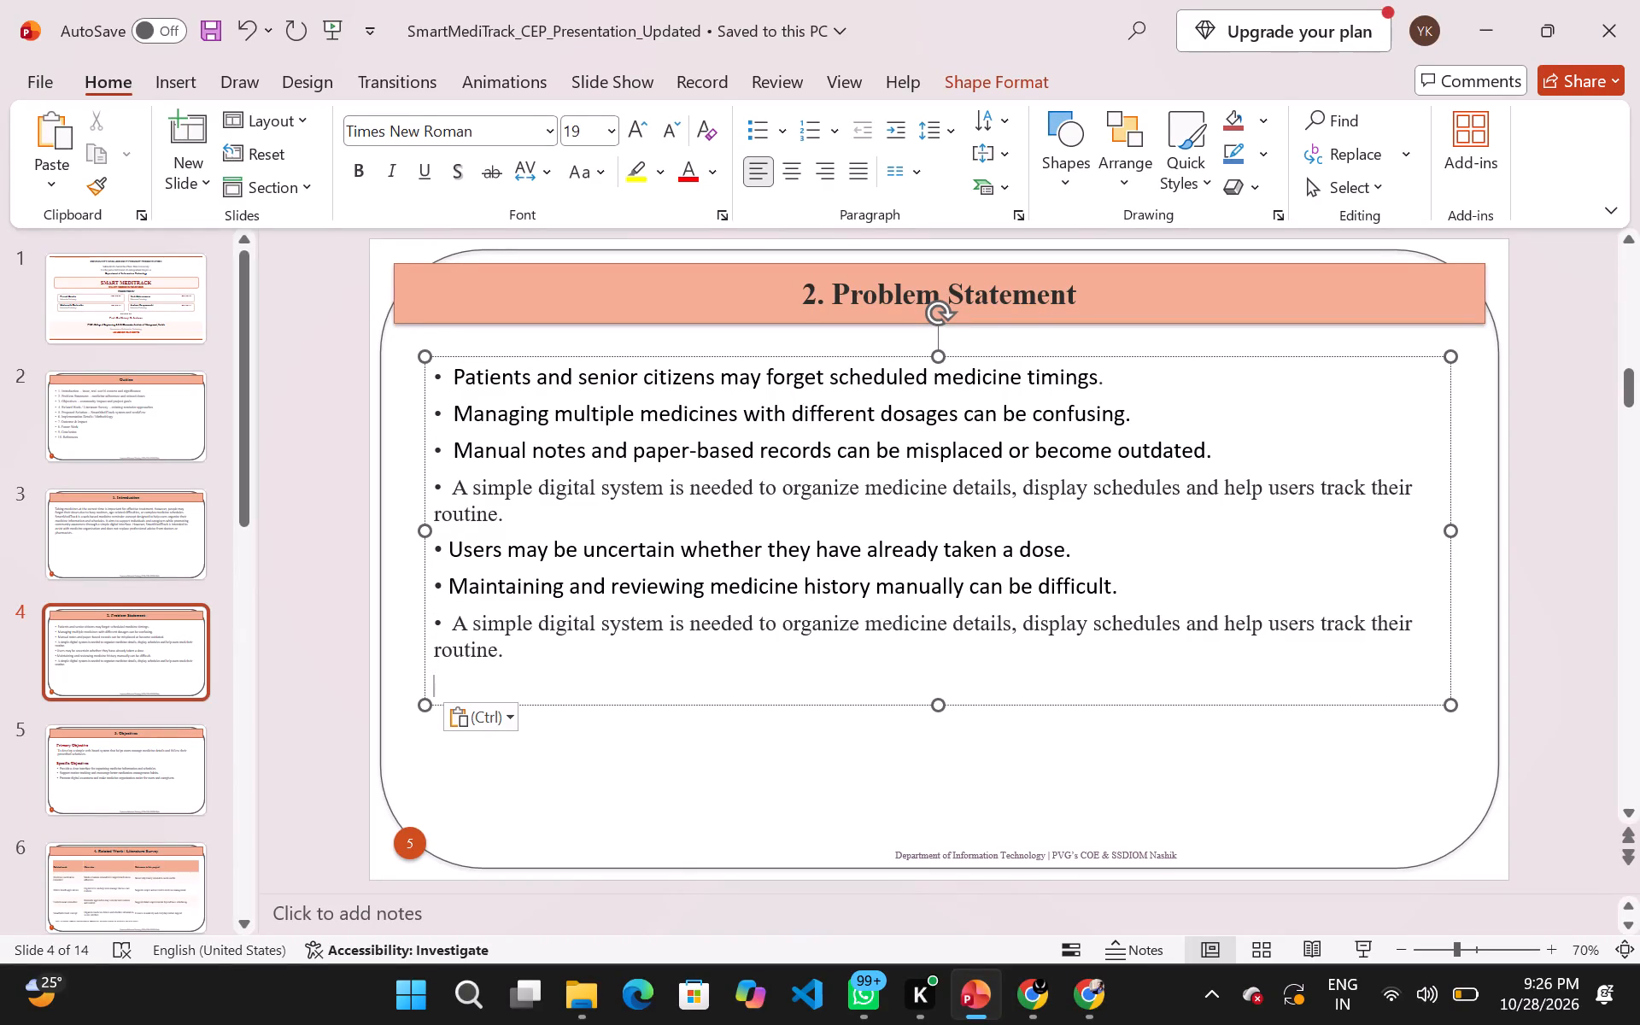
pyautogui.moveTo(509, 514); pyautogui.dragTo(423, 491)
pyautogui.press('BackSpace')
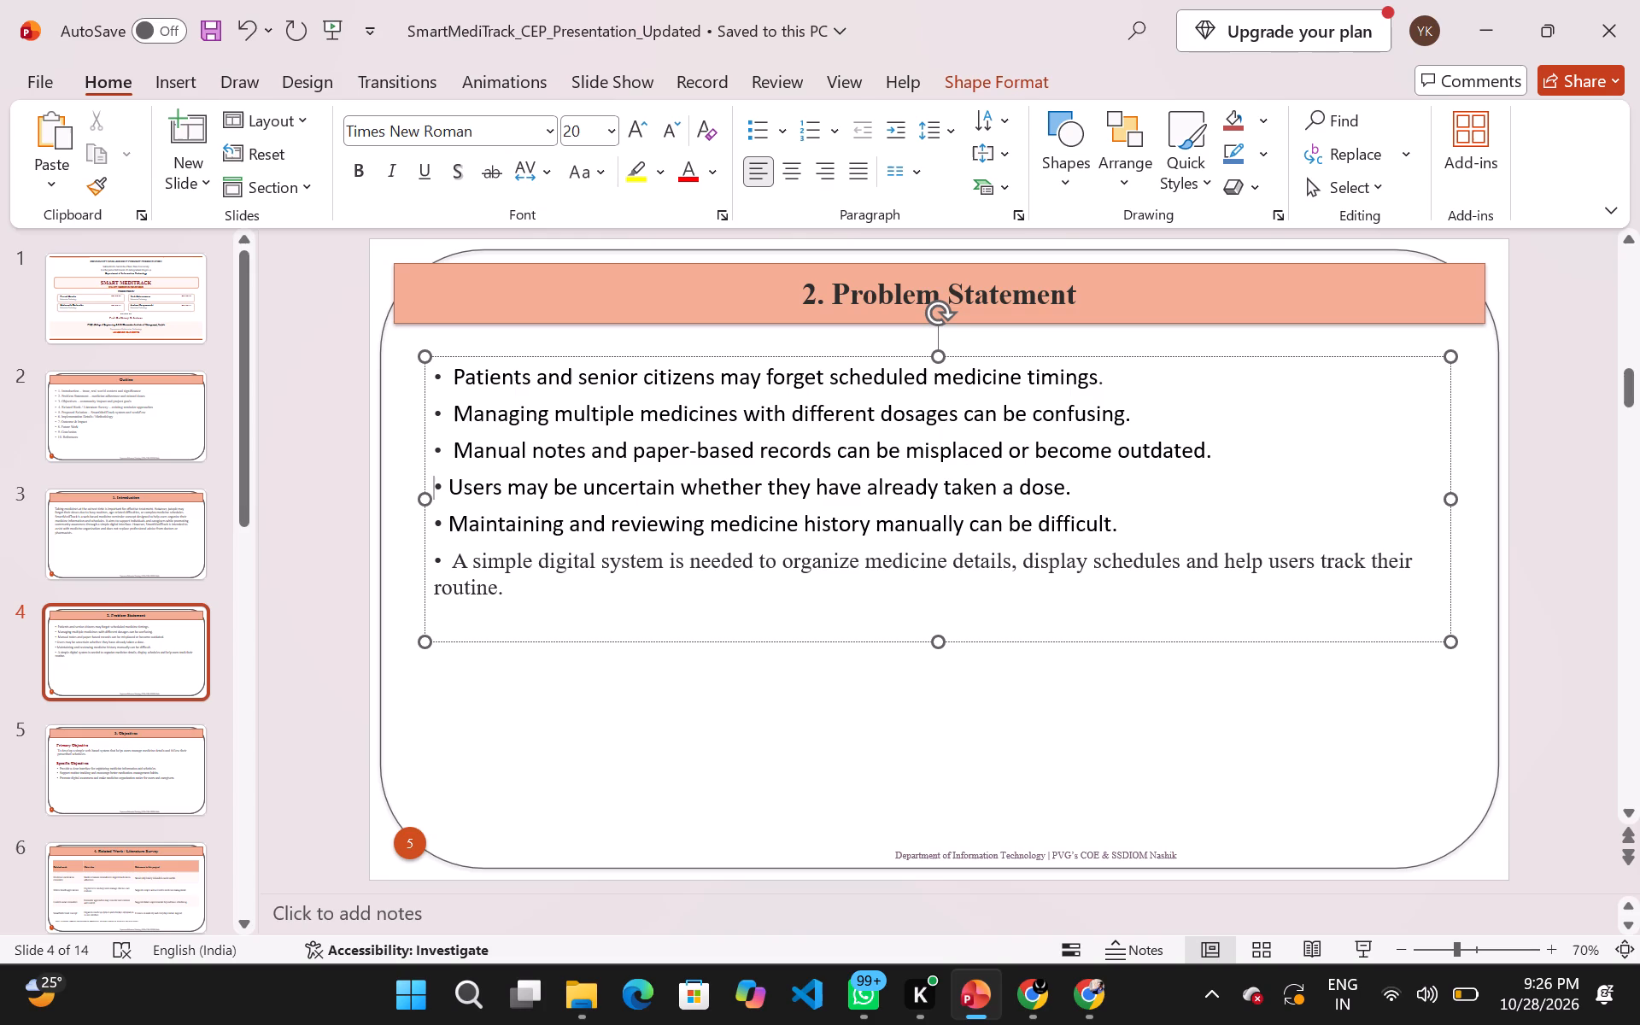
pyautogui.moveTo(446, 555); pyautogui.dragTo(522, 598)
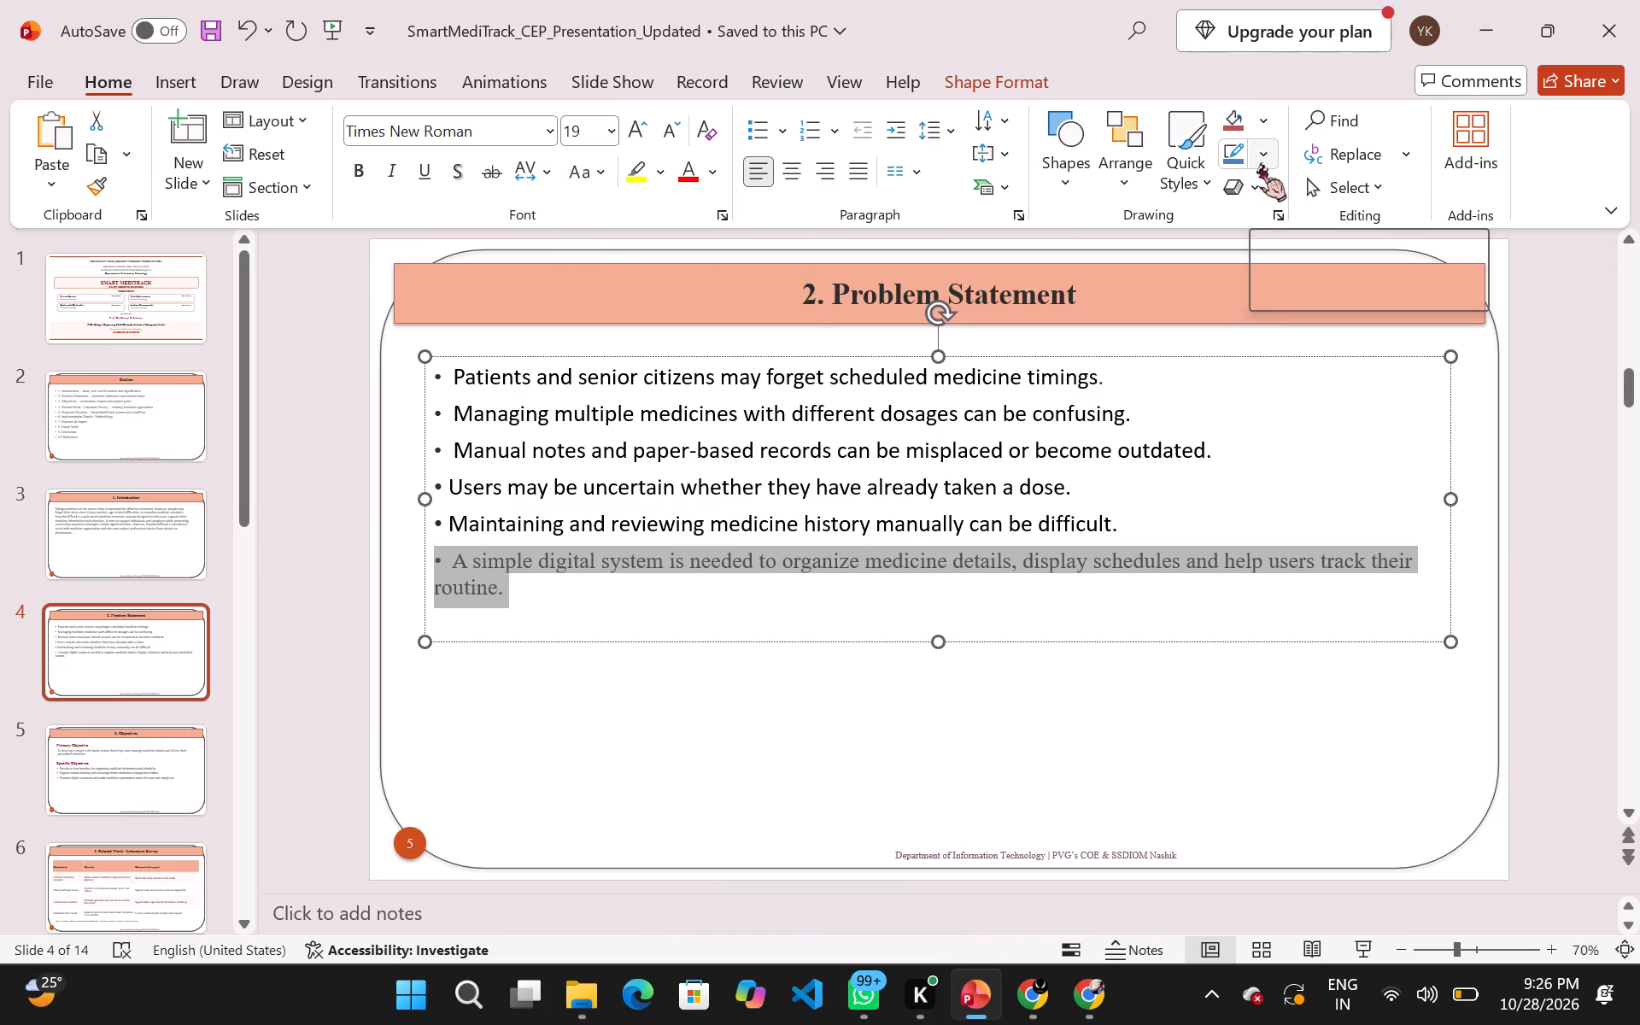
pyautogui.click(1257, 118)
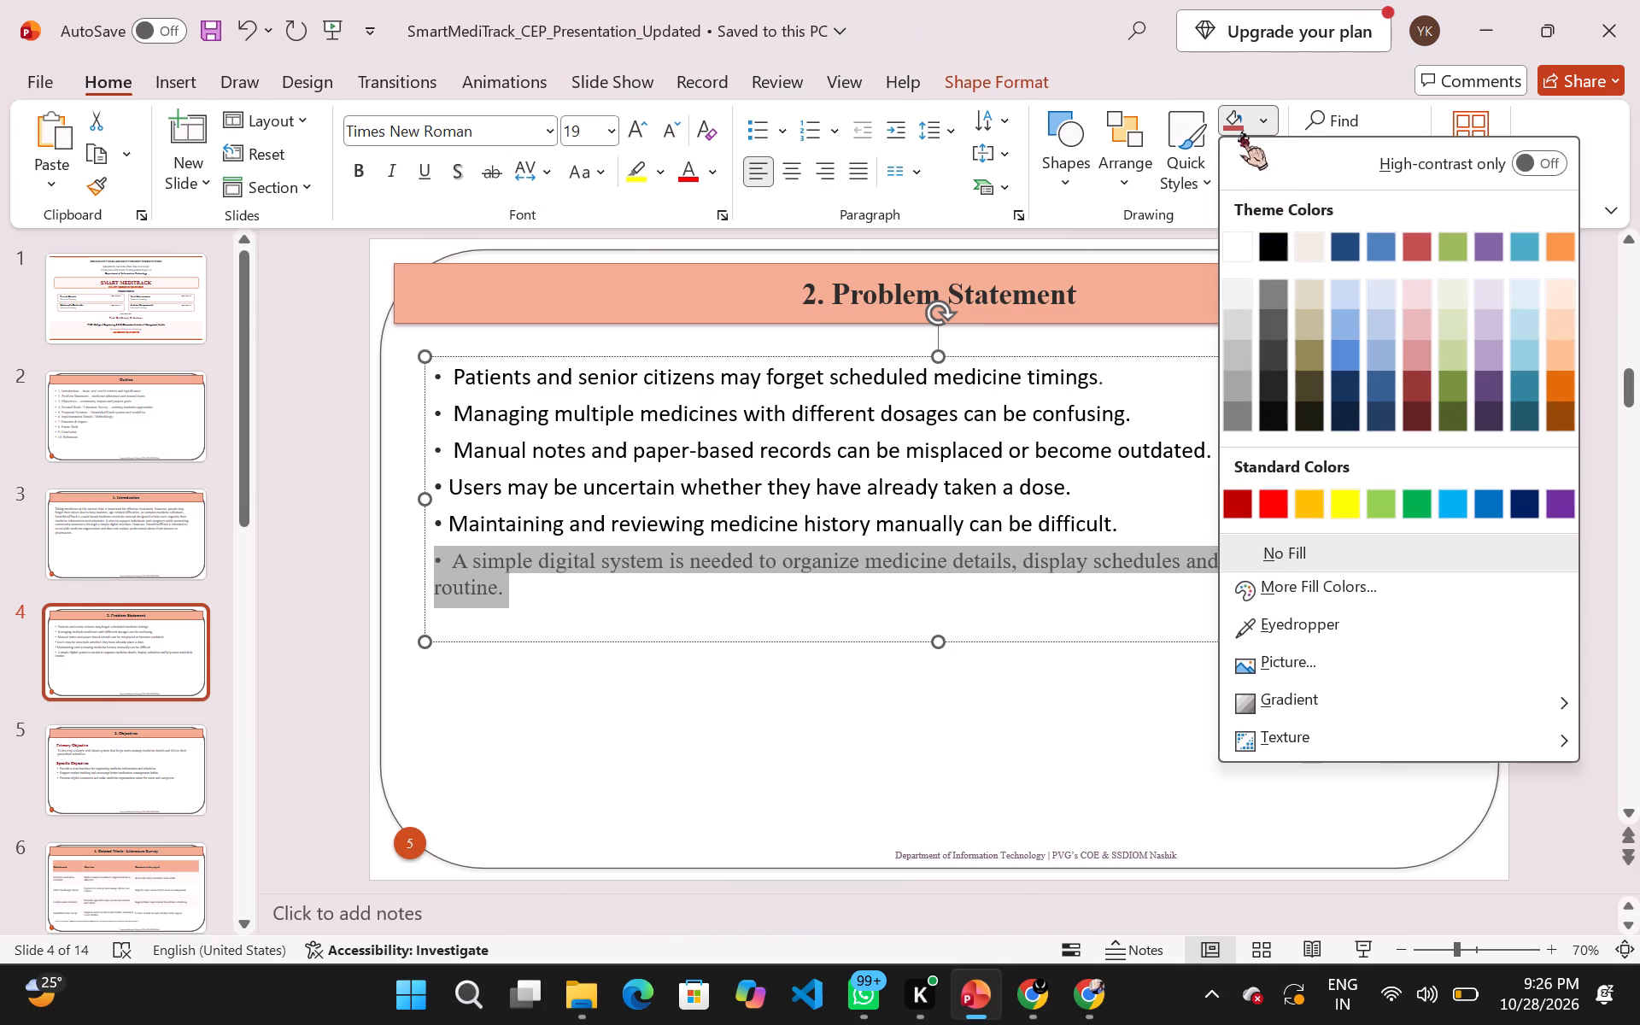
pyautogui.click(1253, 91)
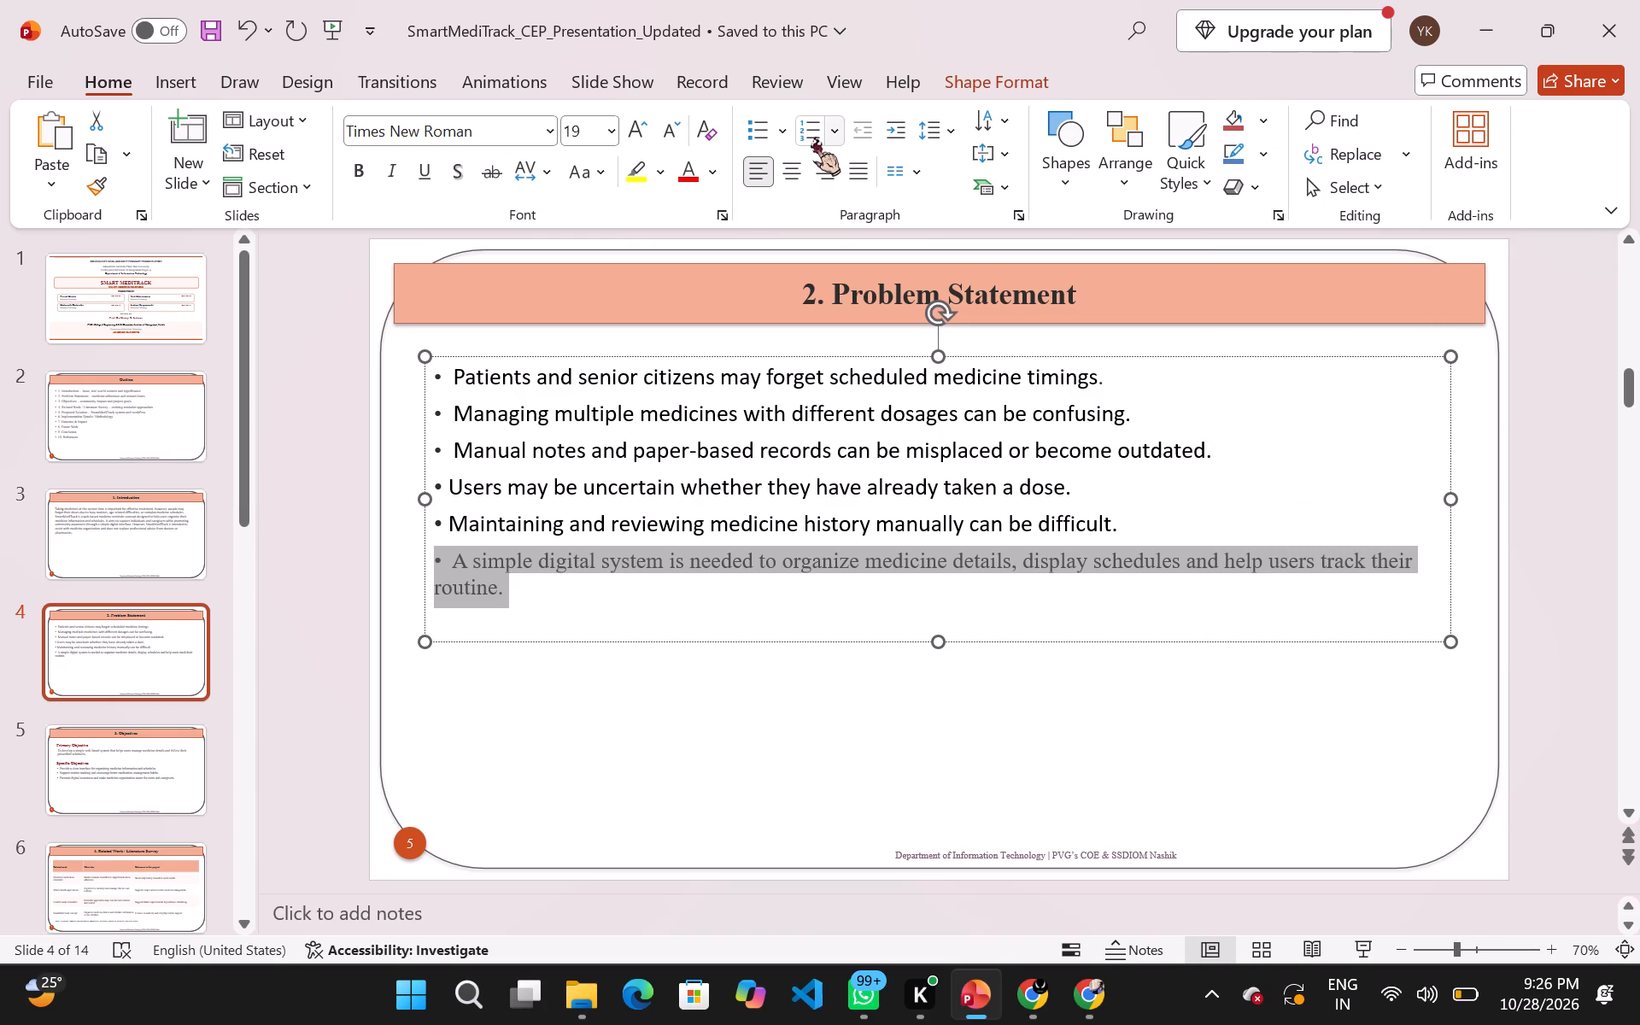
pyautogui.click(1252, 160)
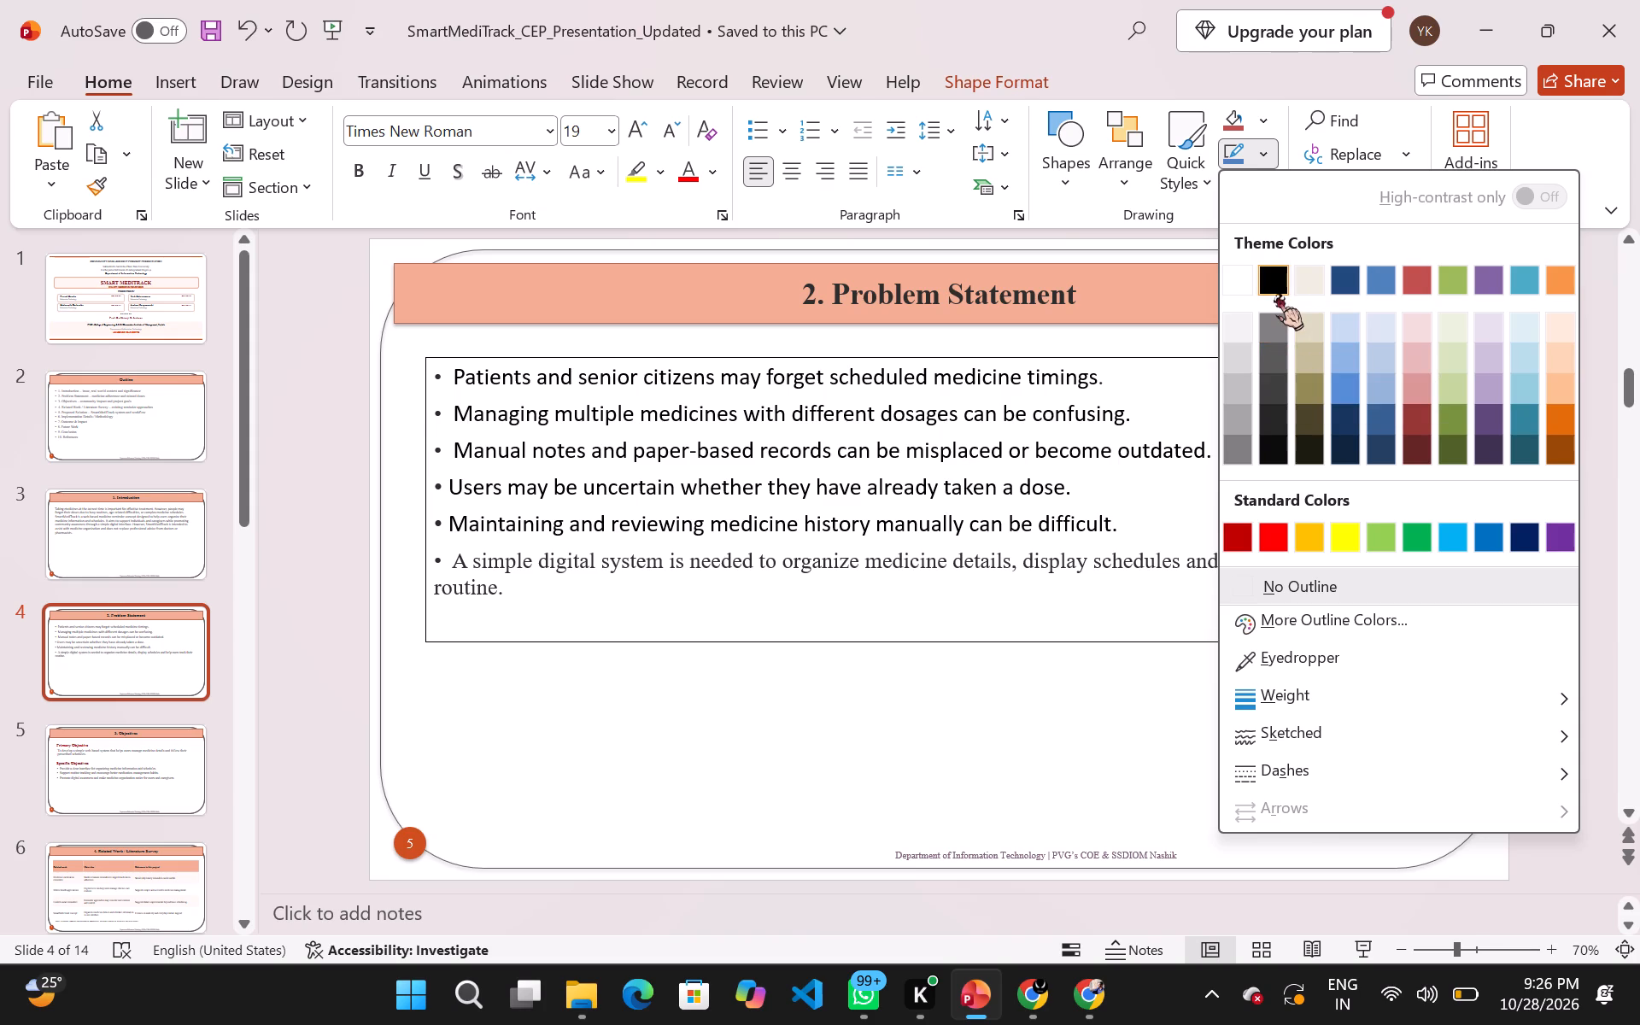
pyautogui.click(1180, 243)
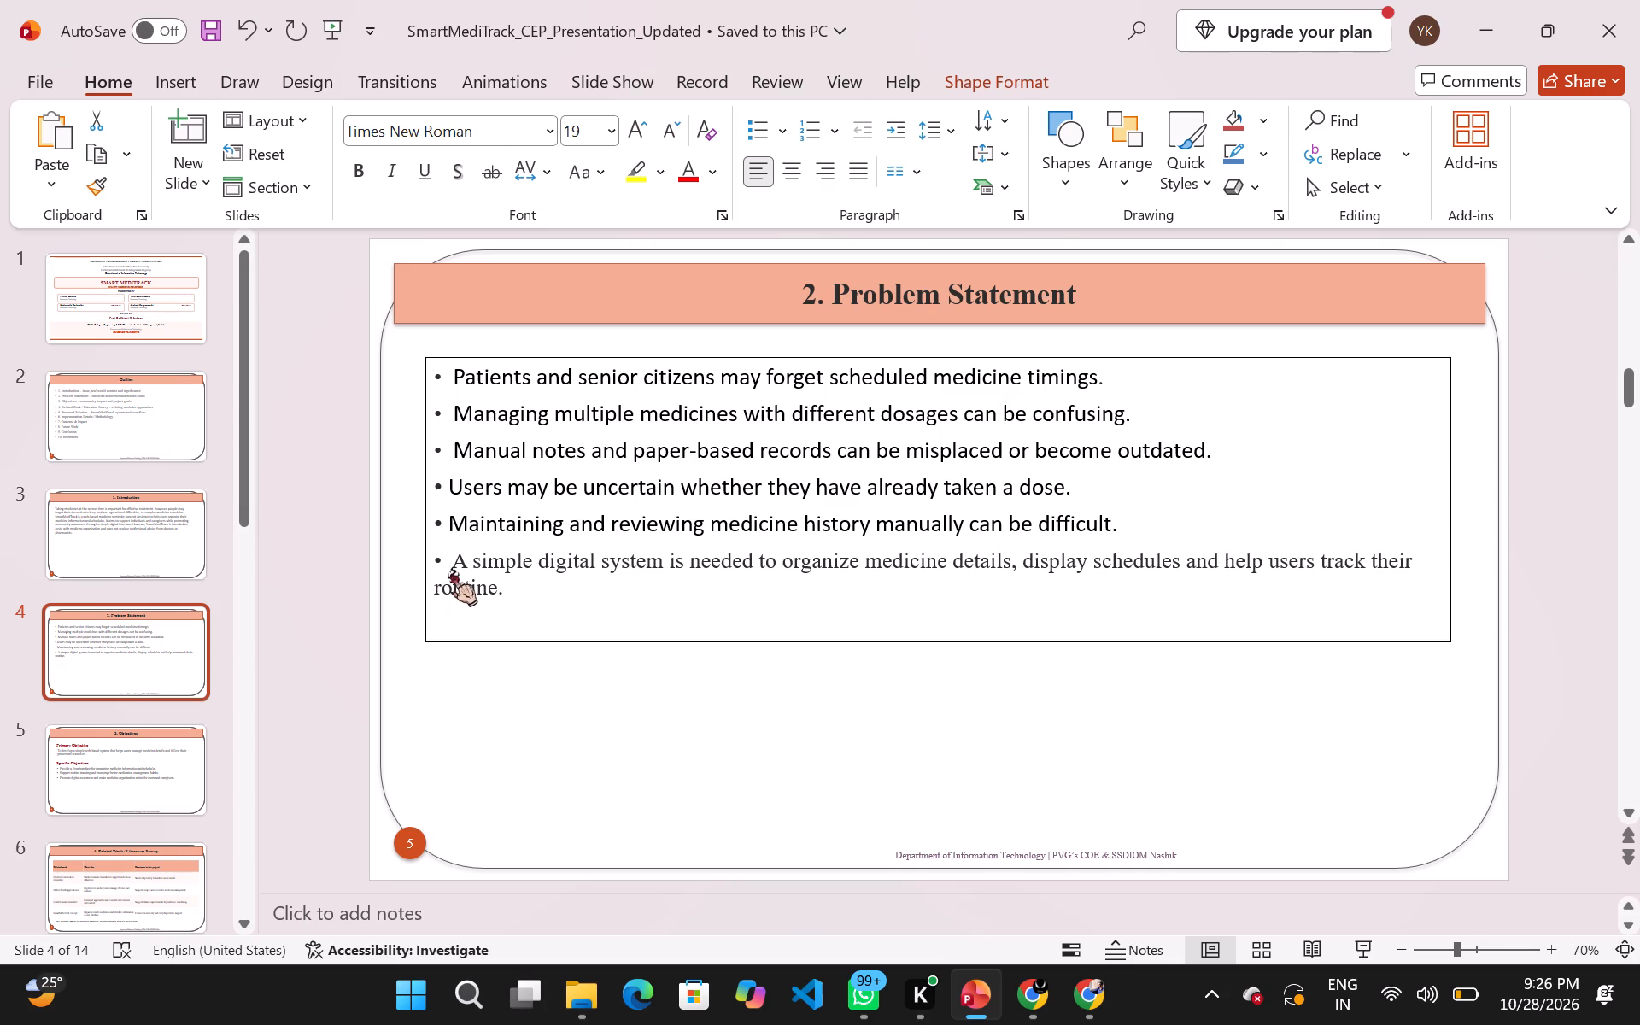
# Set the font colour of the "A simple digital system is needed" bullet to black.
pyautogui.moveTo(450, 568); pyautogui.dragTo(442, 555)
pyautogui.moveTo(442, 555); pyautogui.dragTo(524, 590)
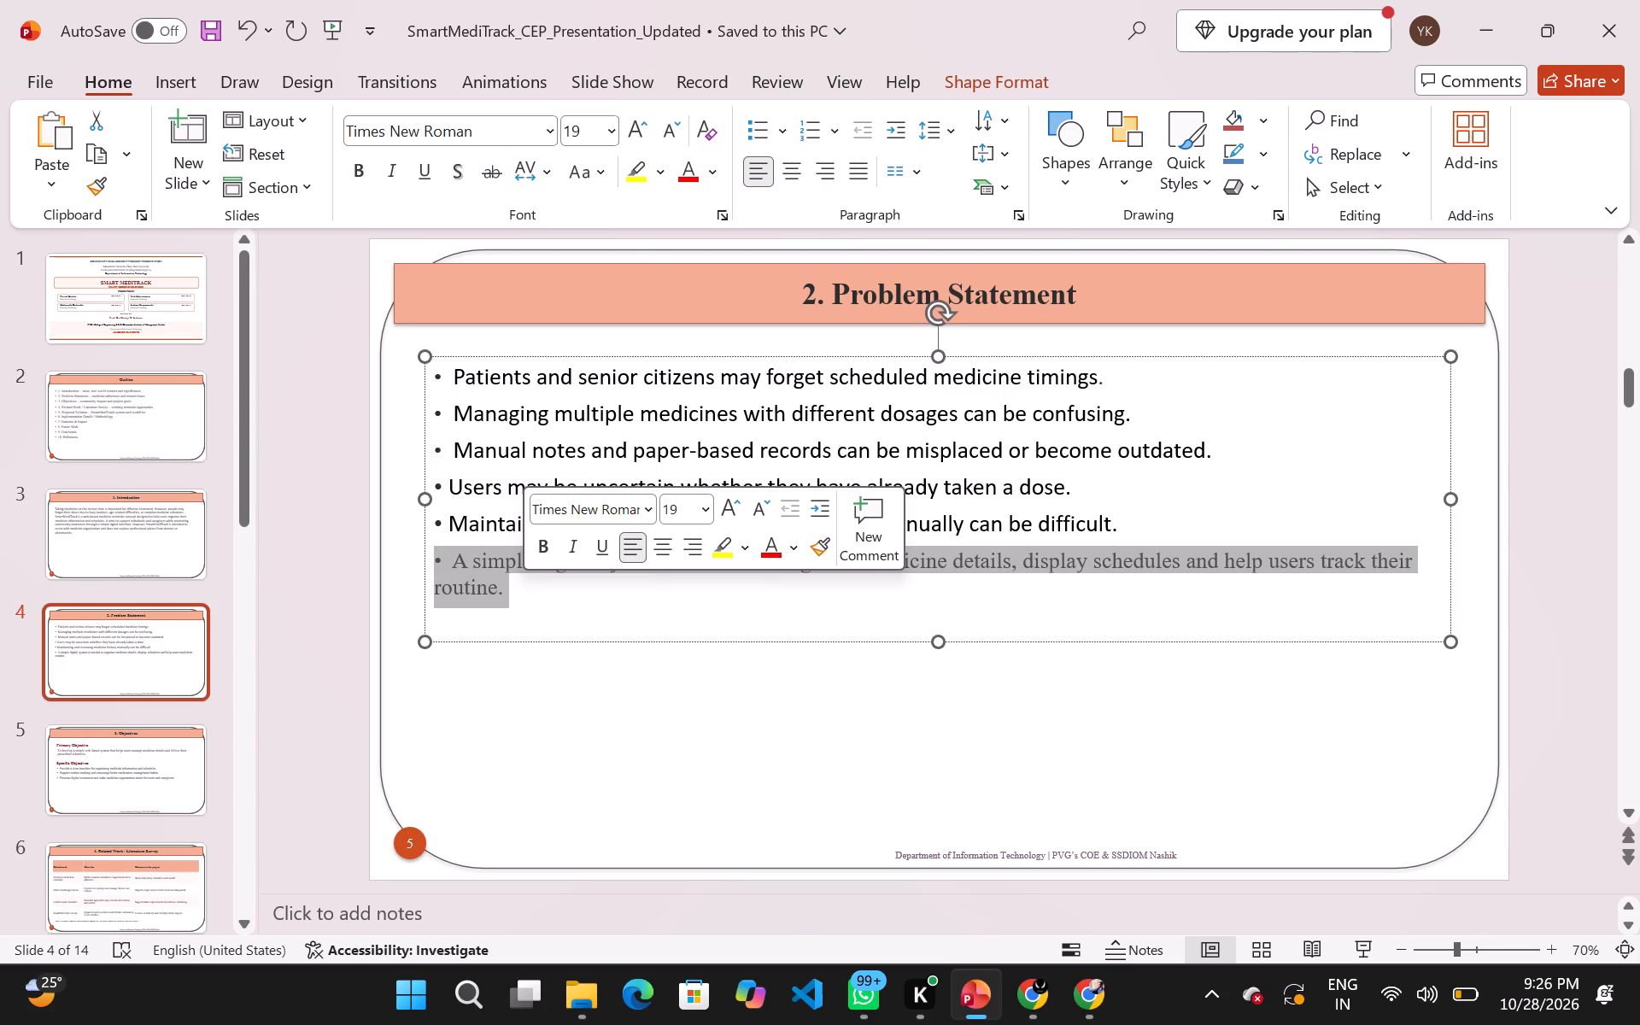
pyautogui.click(736, 553)
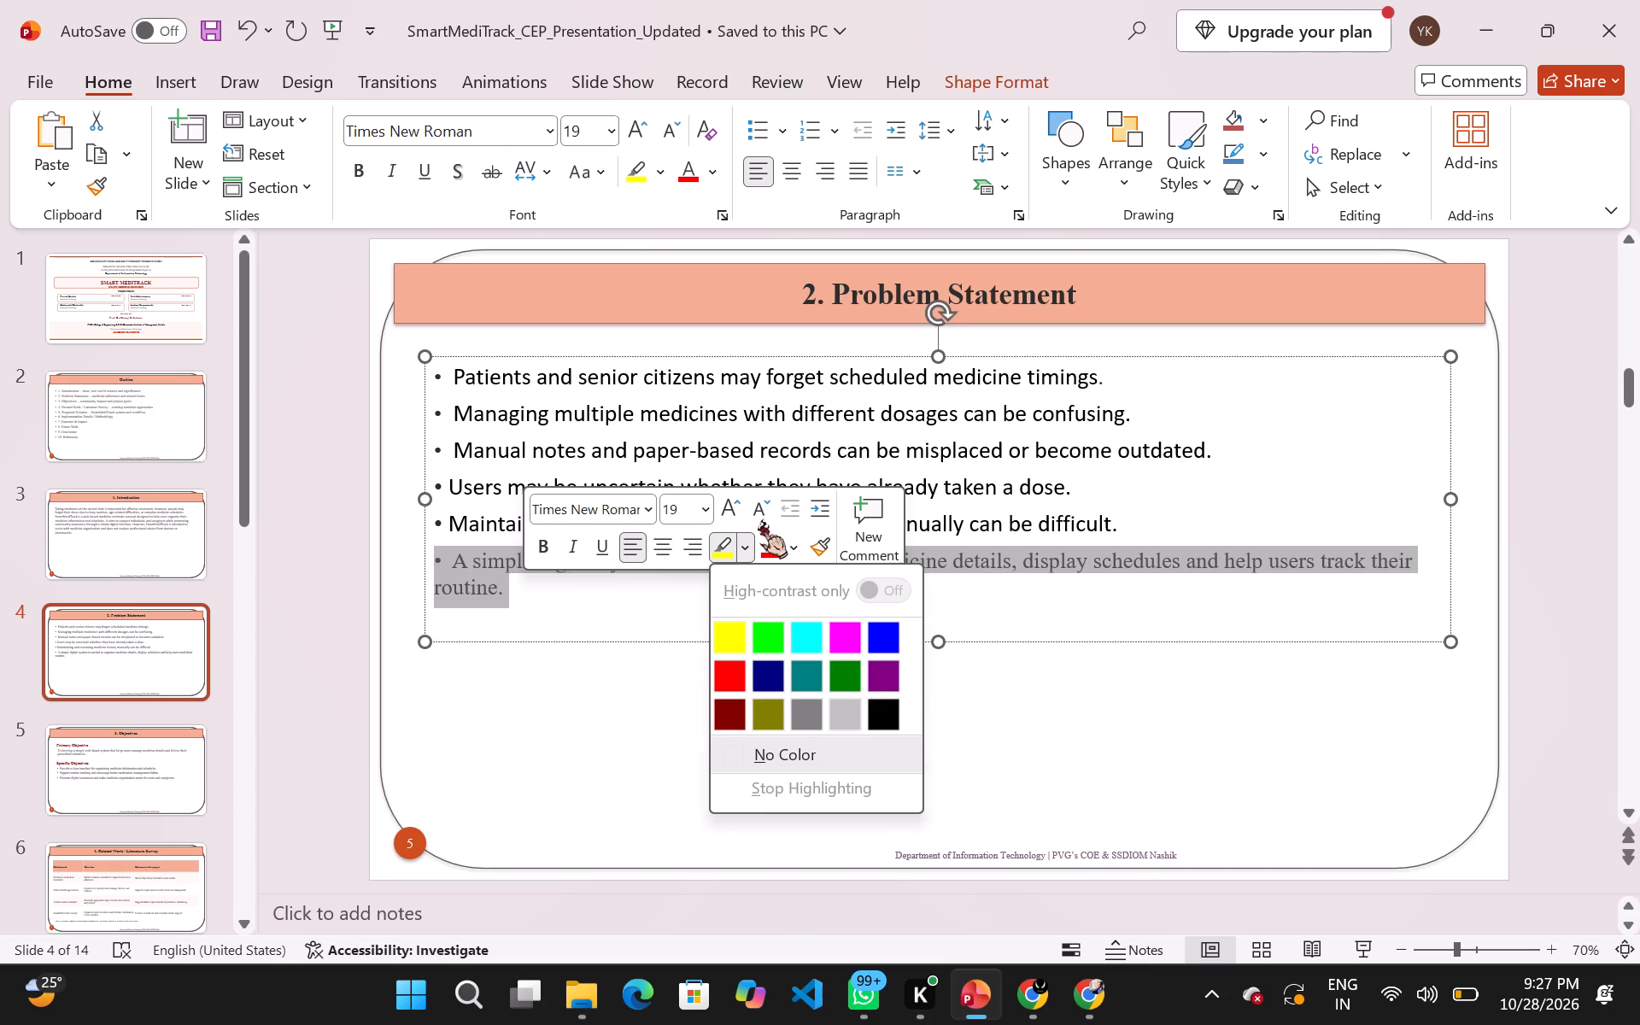
pyautogui.click(795, 544)
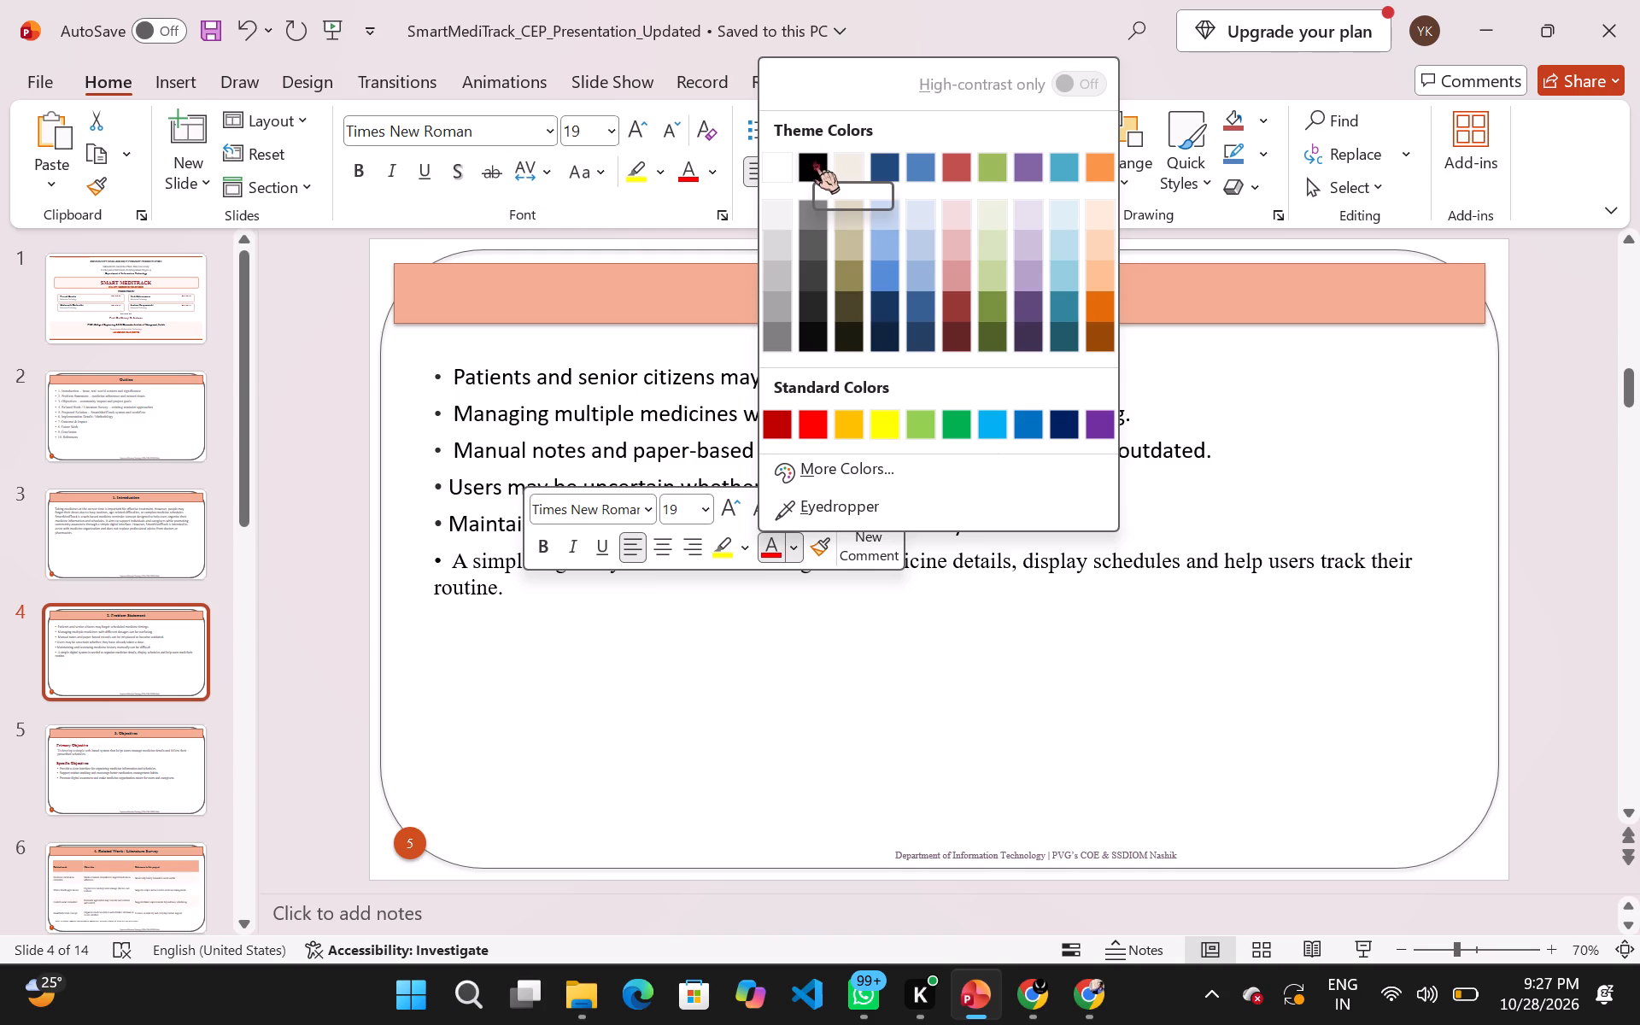
pyautogui.click(812, 155)
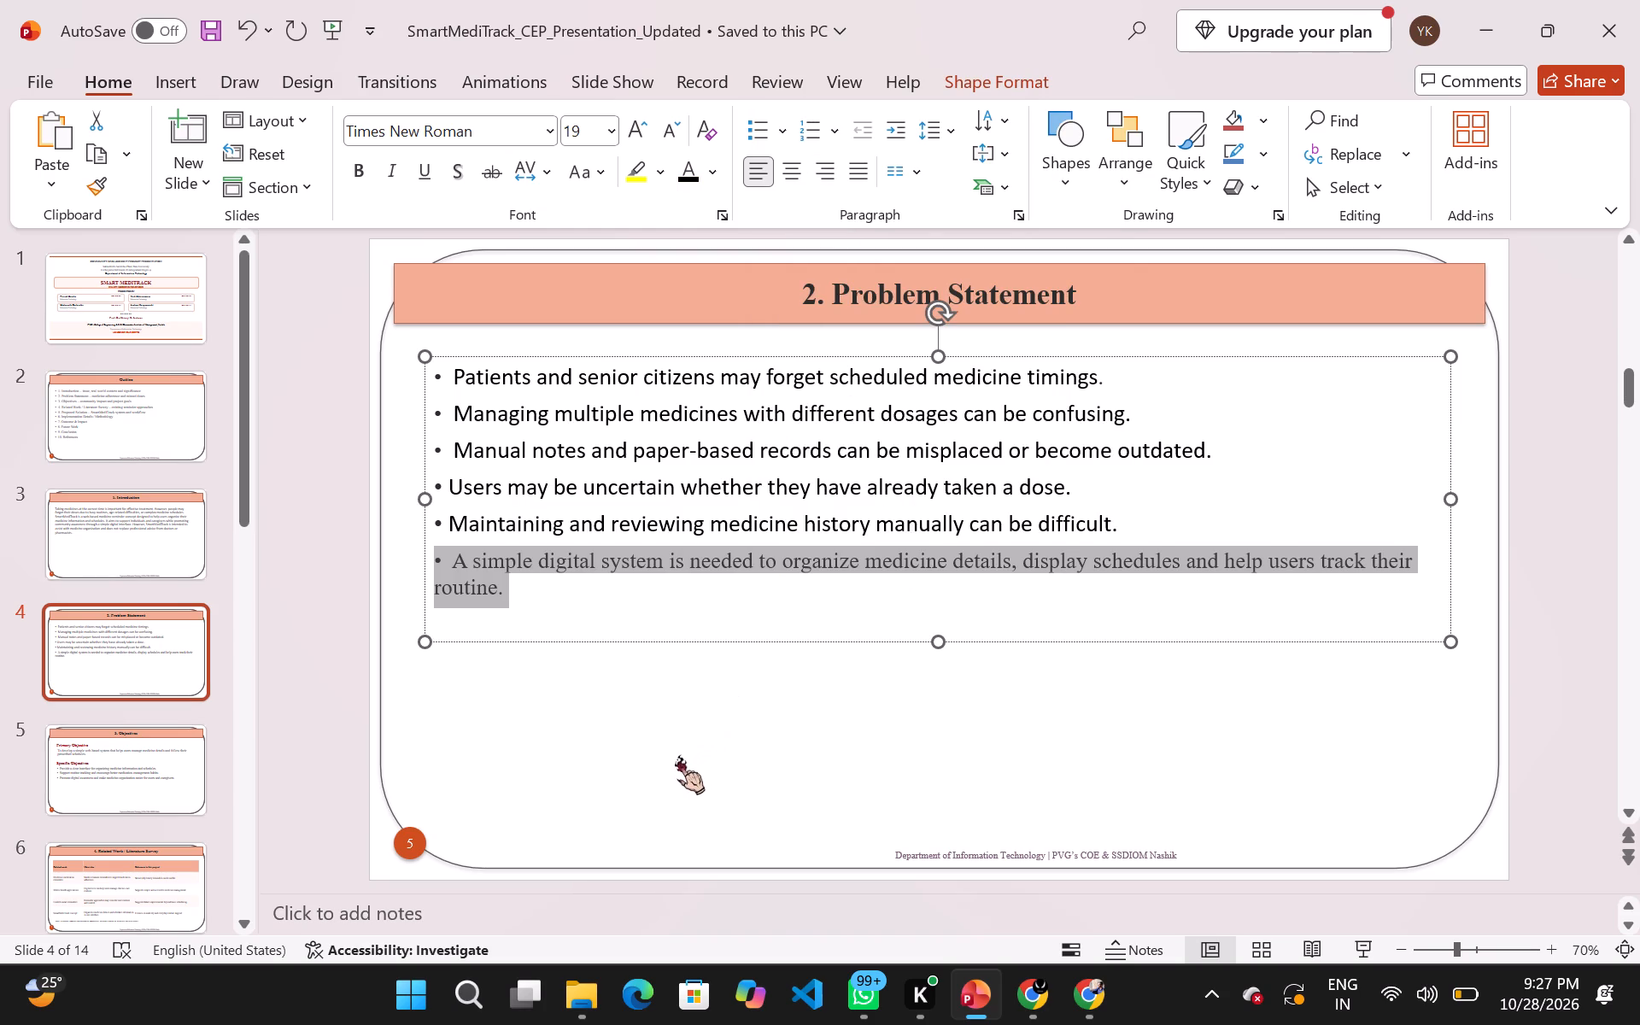
pyautogui.click(677, 756)
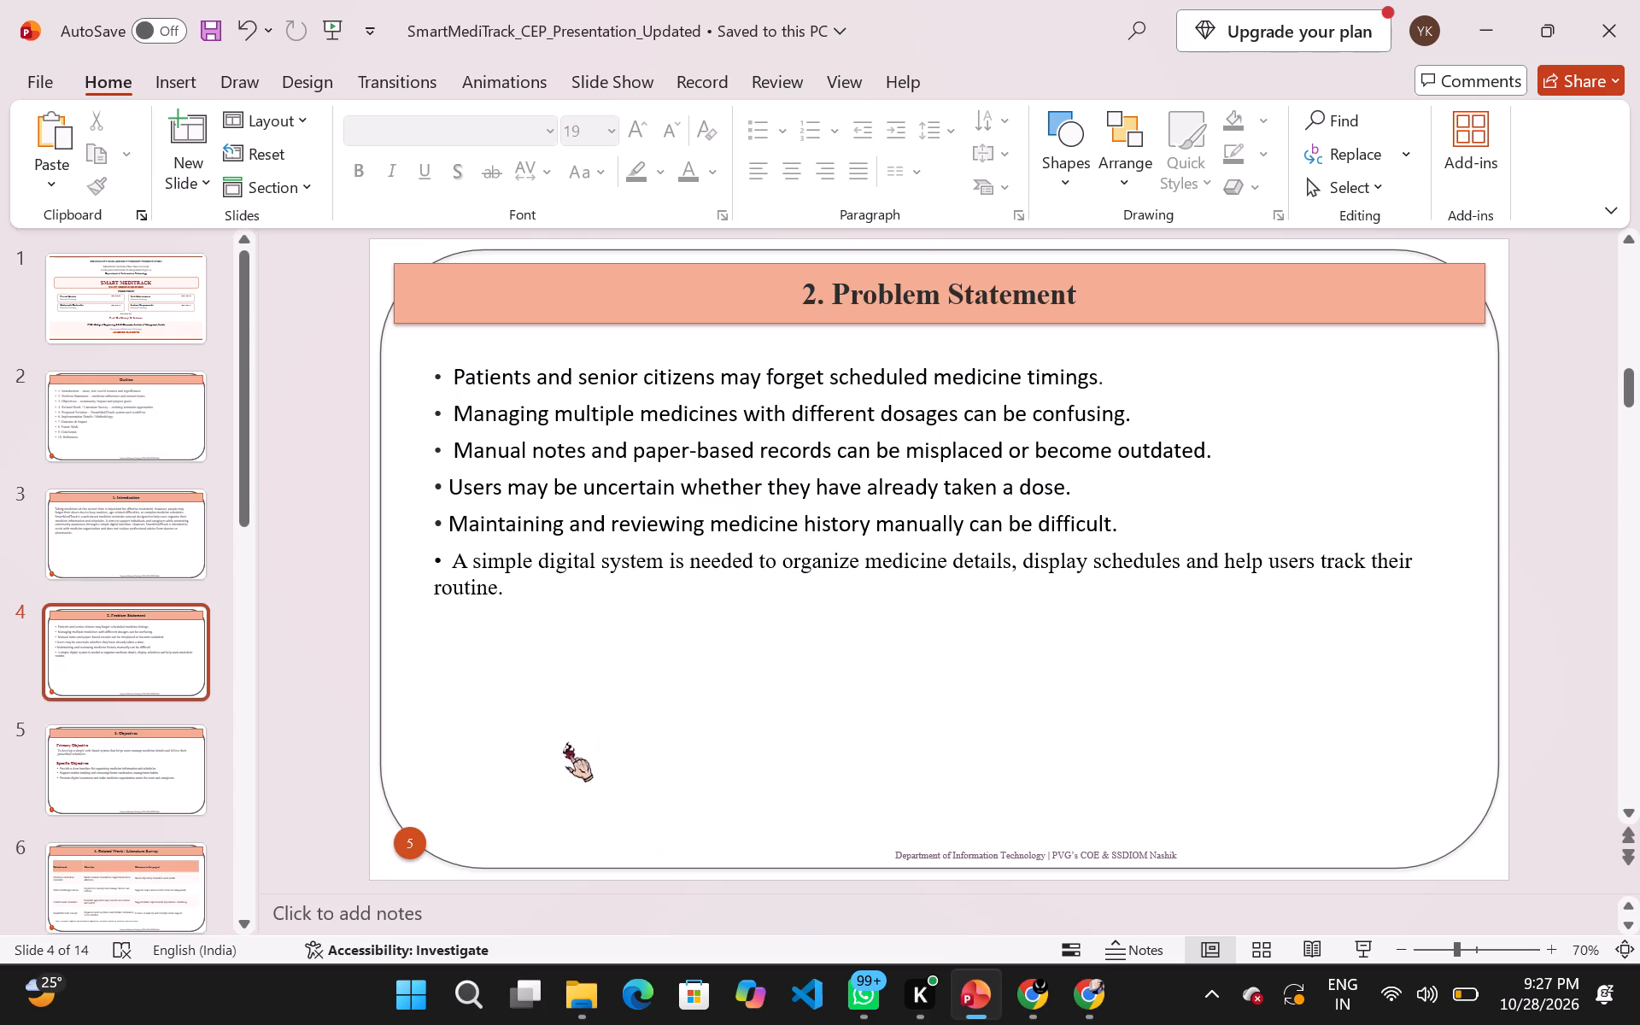
# Try to extend the Problem Statement text box slightly further down the slide.
pyautogui.click(693, 607)
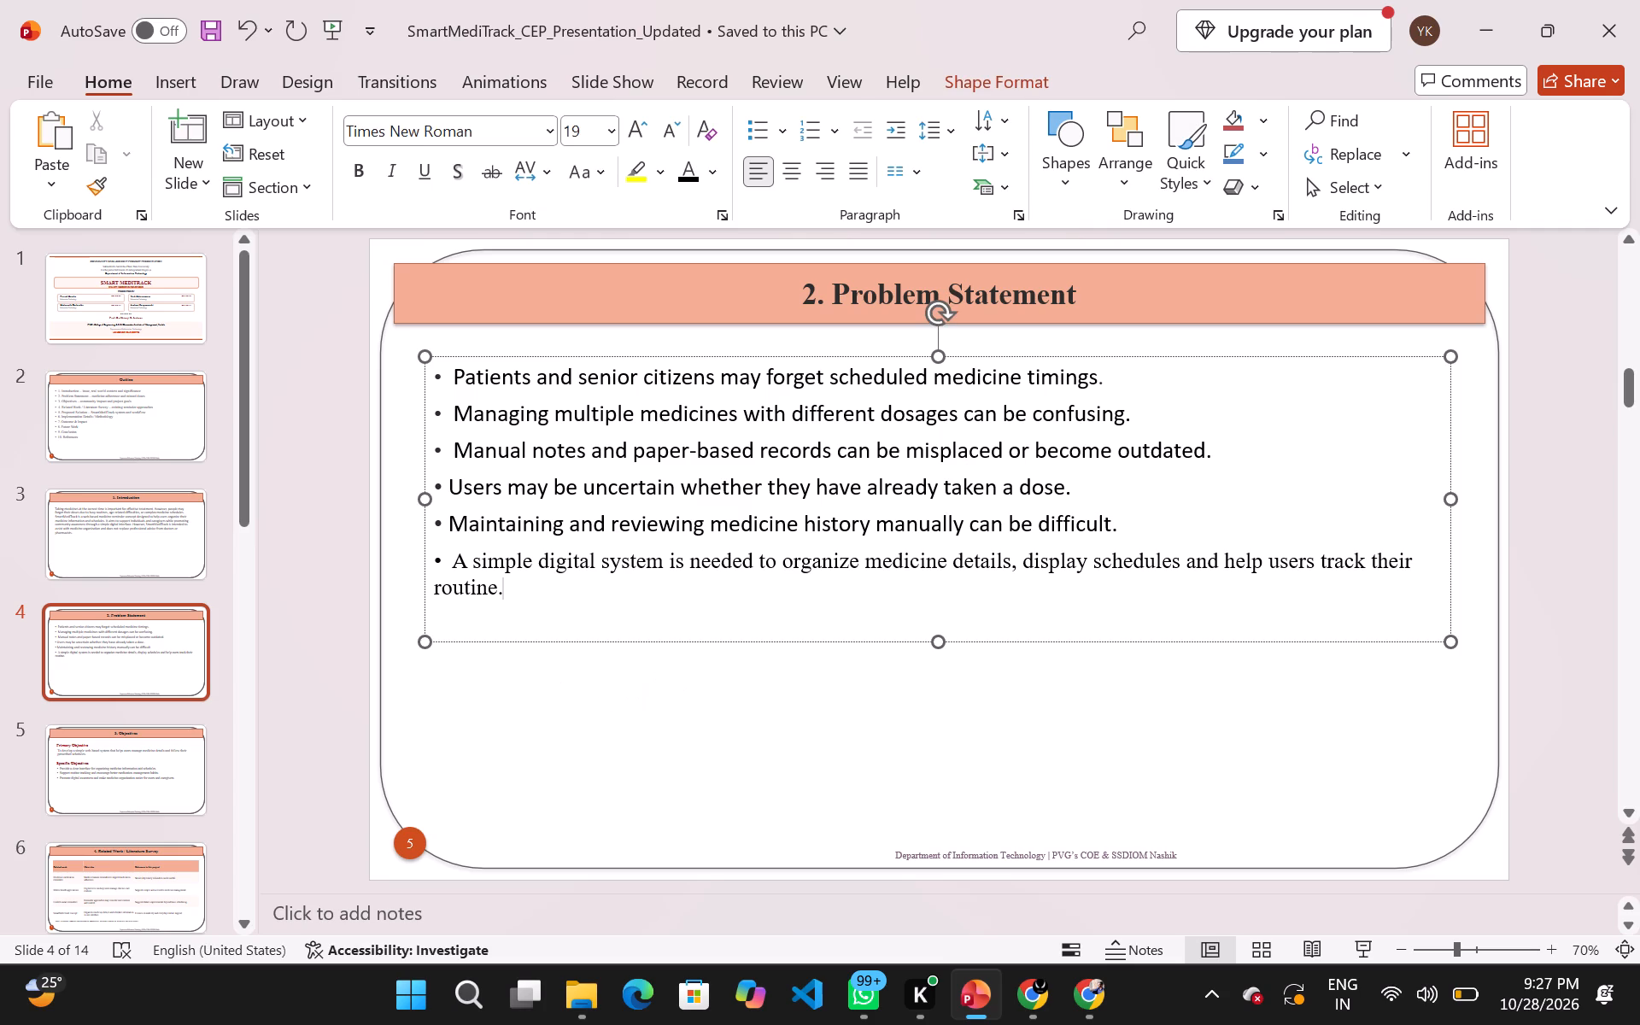
pyautogui.moveTo(426, 649); pyautogui.dragTo(426, 689)
pyautogui.click(575, 738)
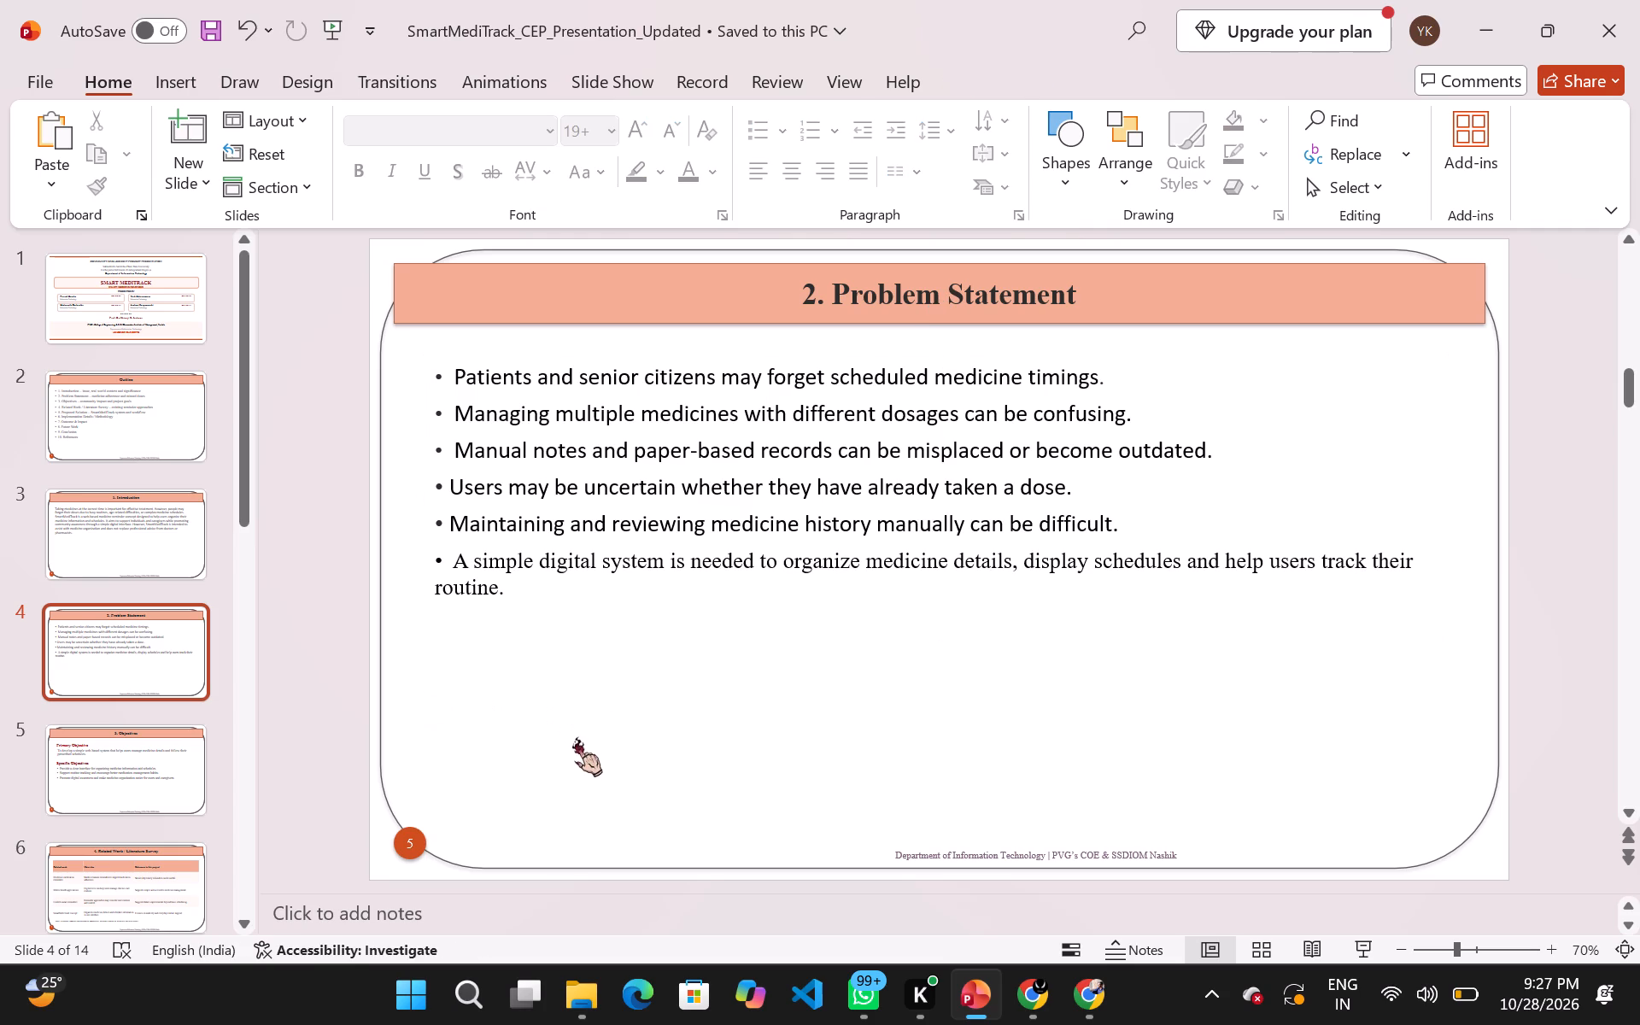
pyautogui.click(176, 771)
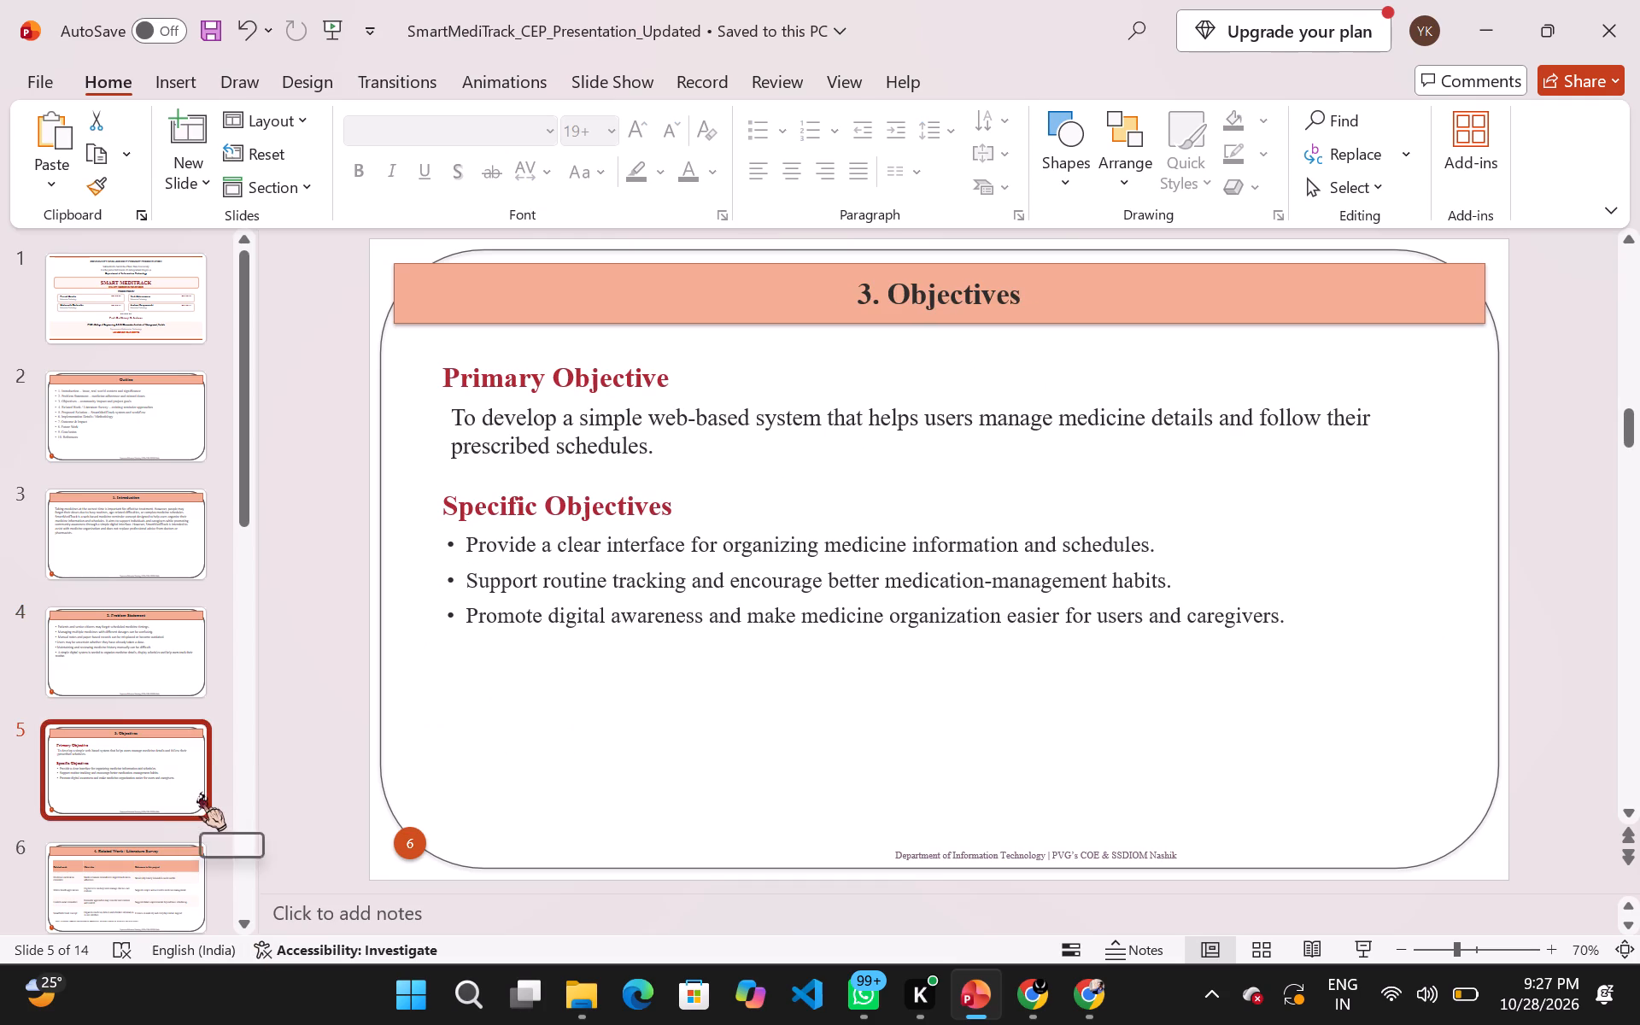
pyautogui.click(123, 866)
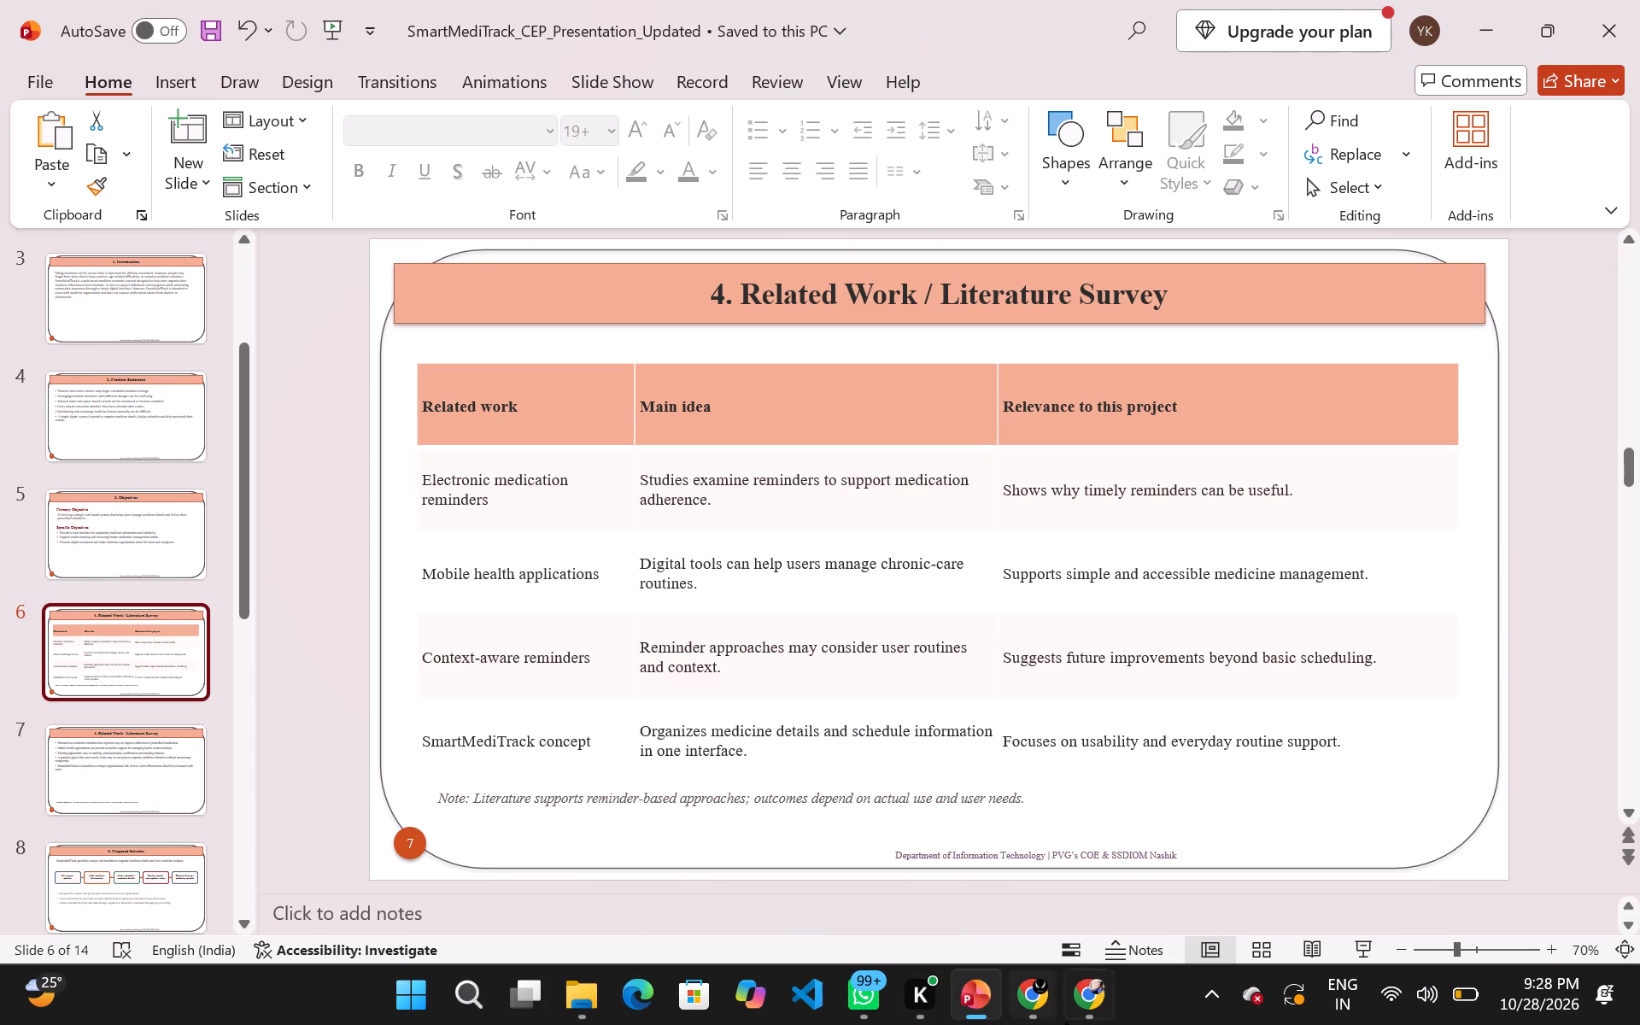
pyautogui.click(1038, 1017)
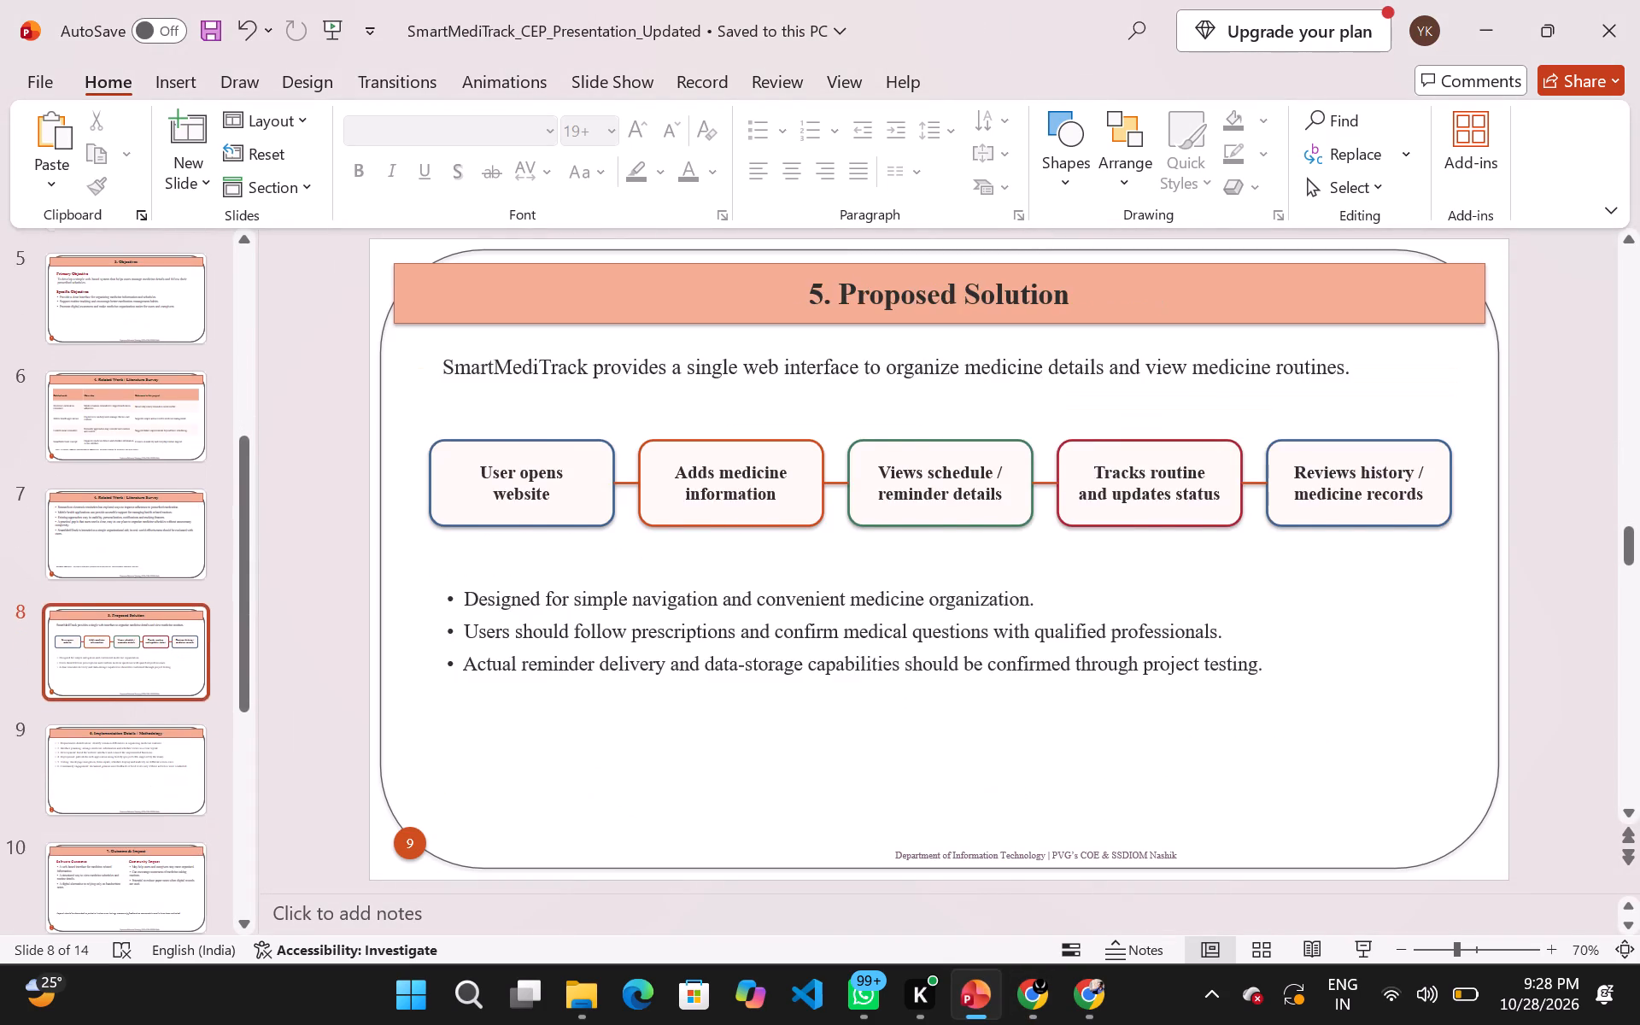
pyautogui.scroll(1, 501, 600)
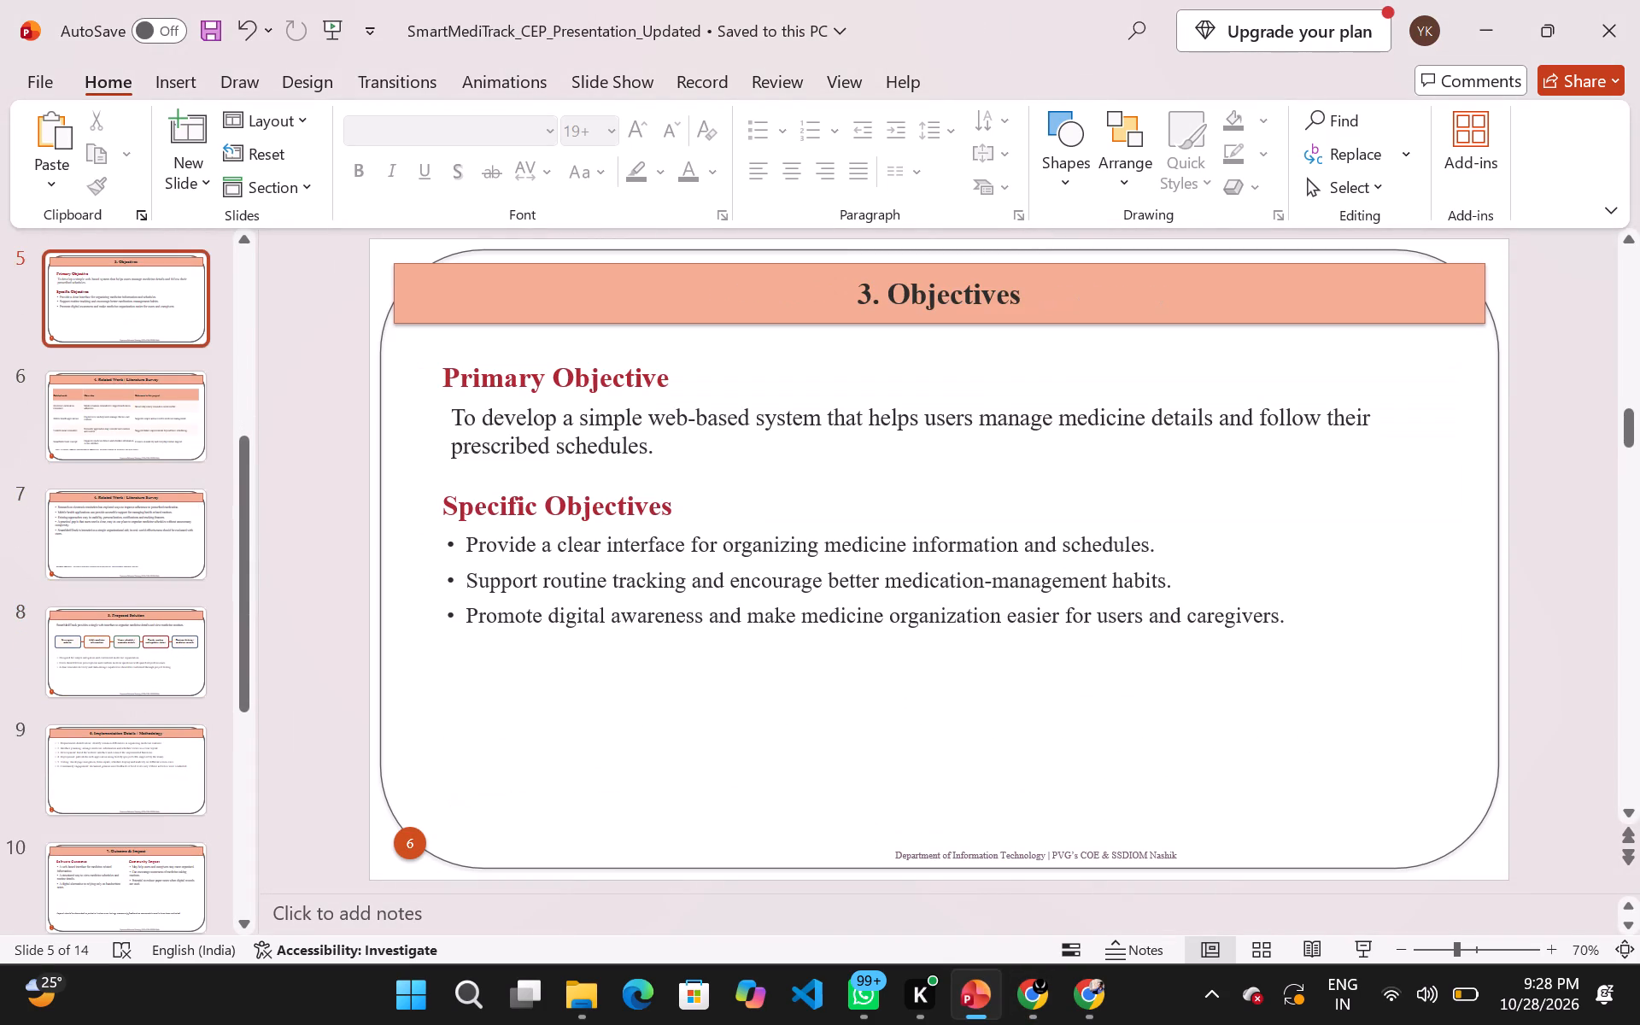
pyautogui.scroll(-6, 501, 600)
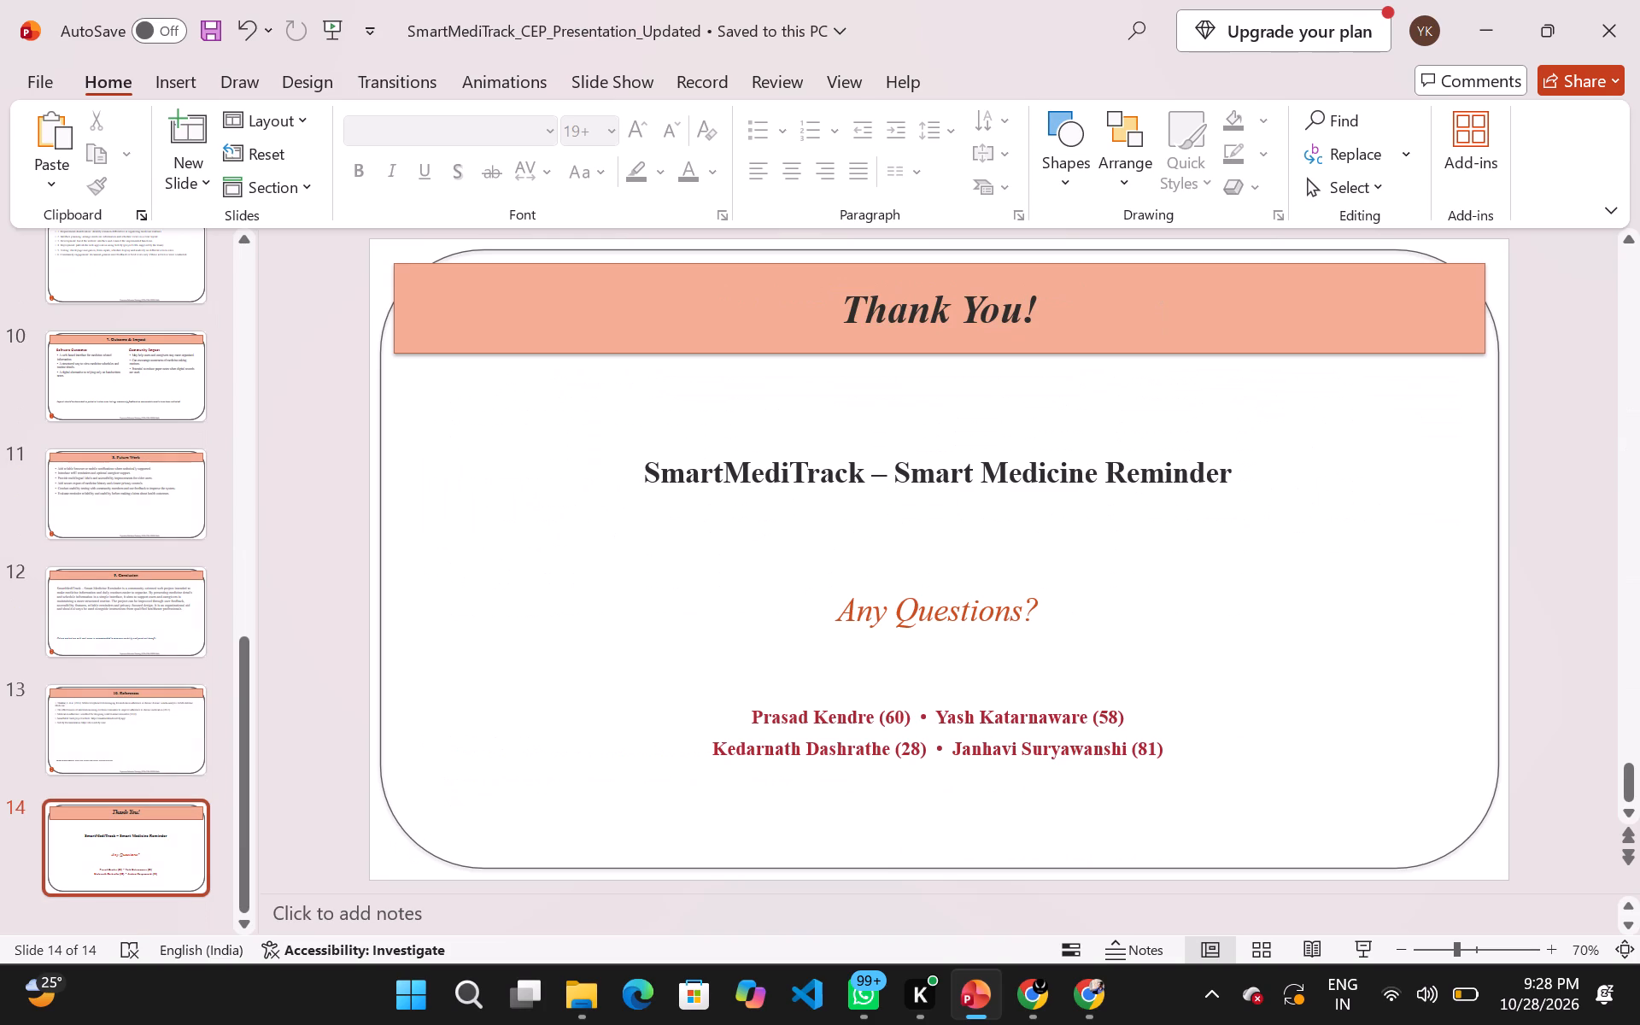
pyautogui.click(120, 737)
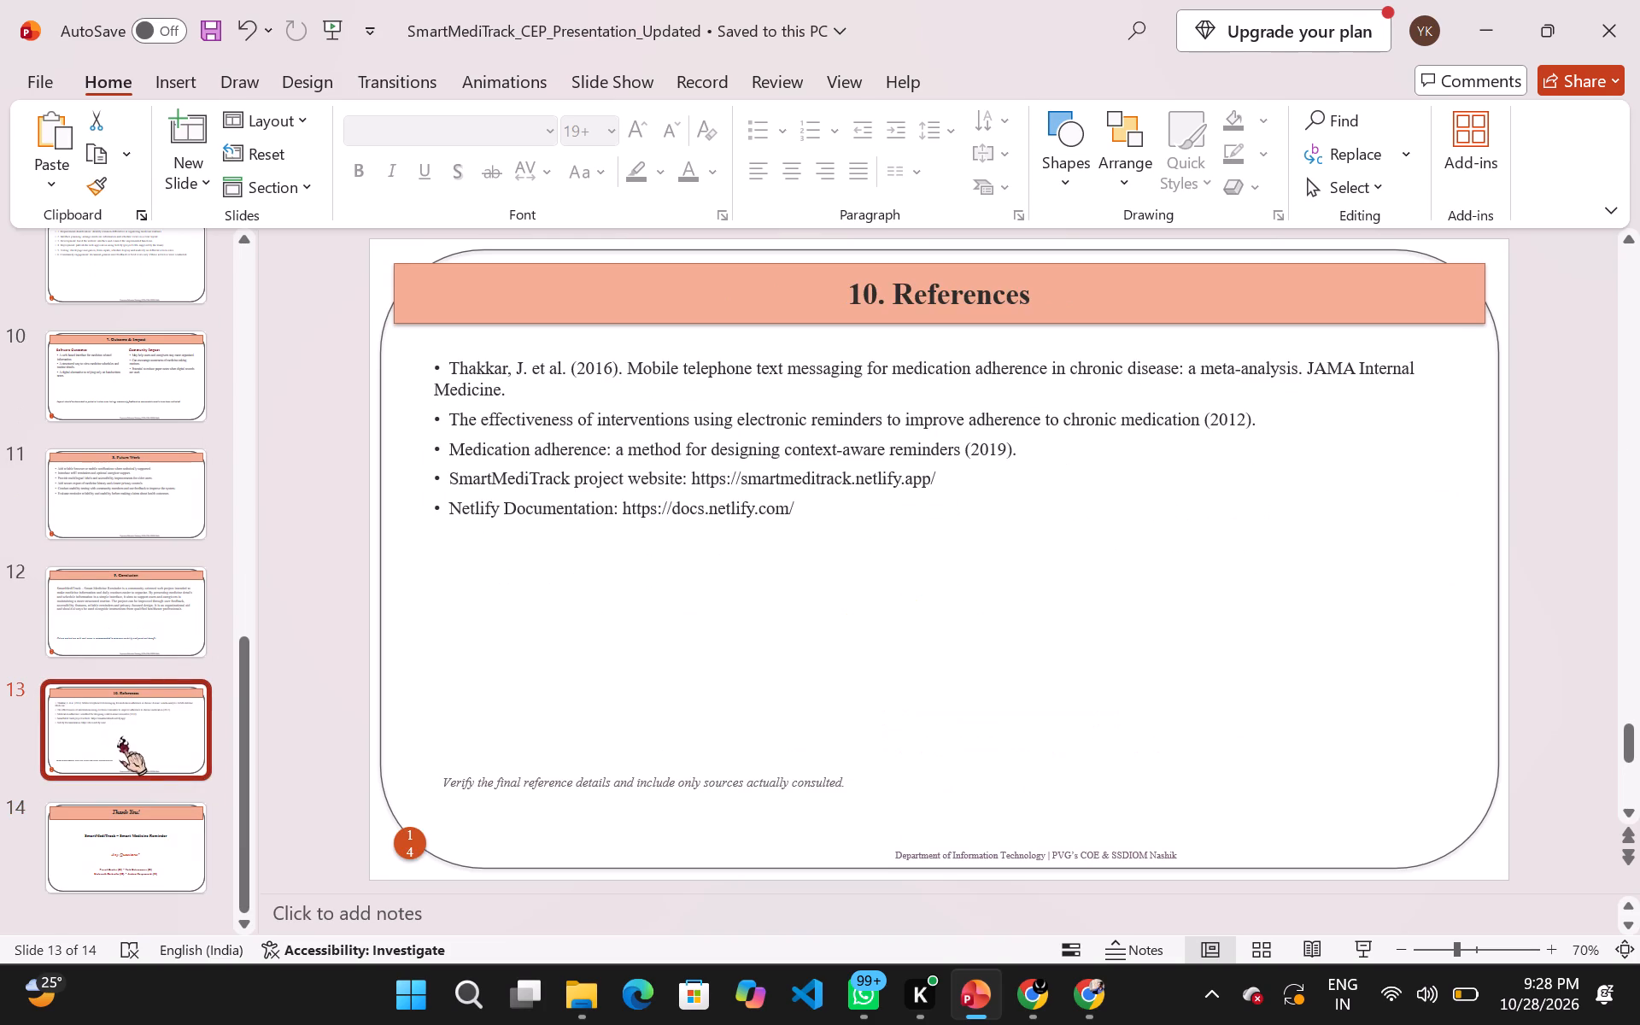
pyautogui.click(140, 622)
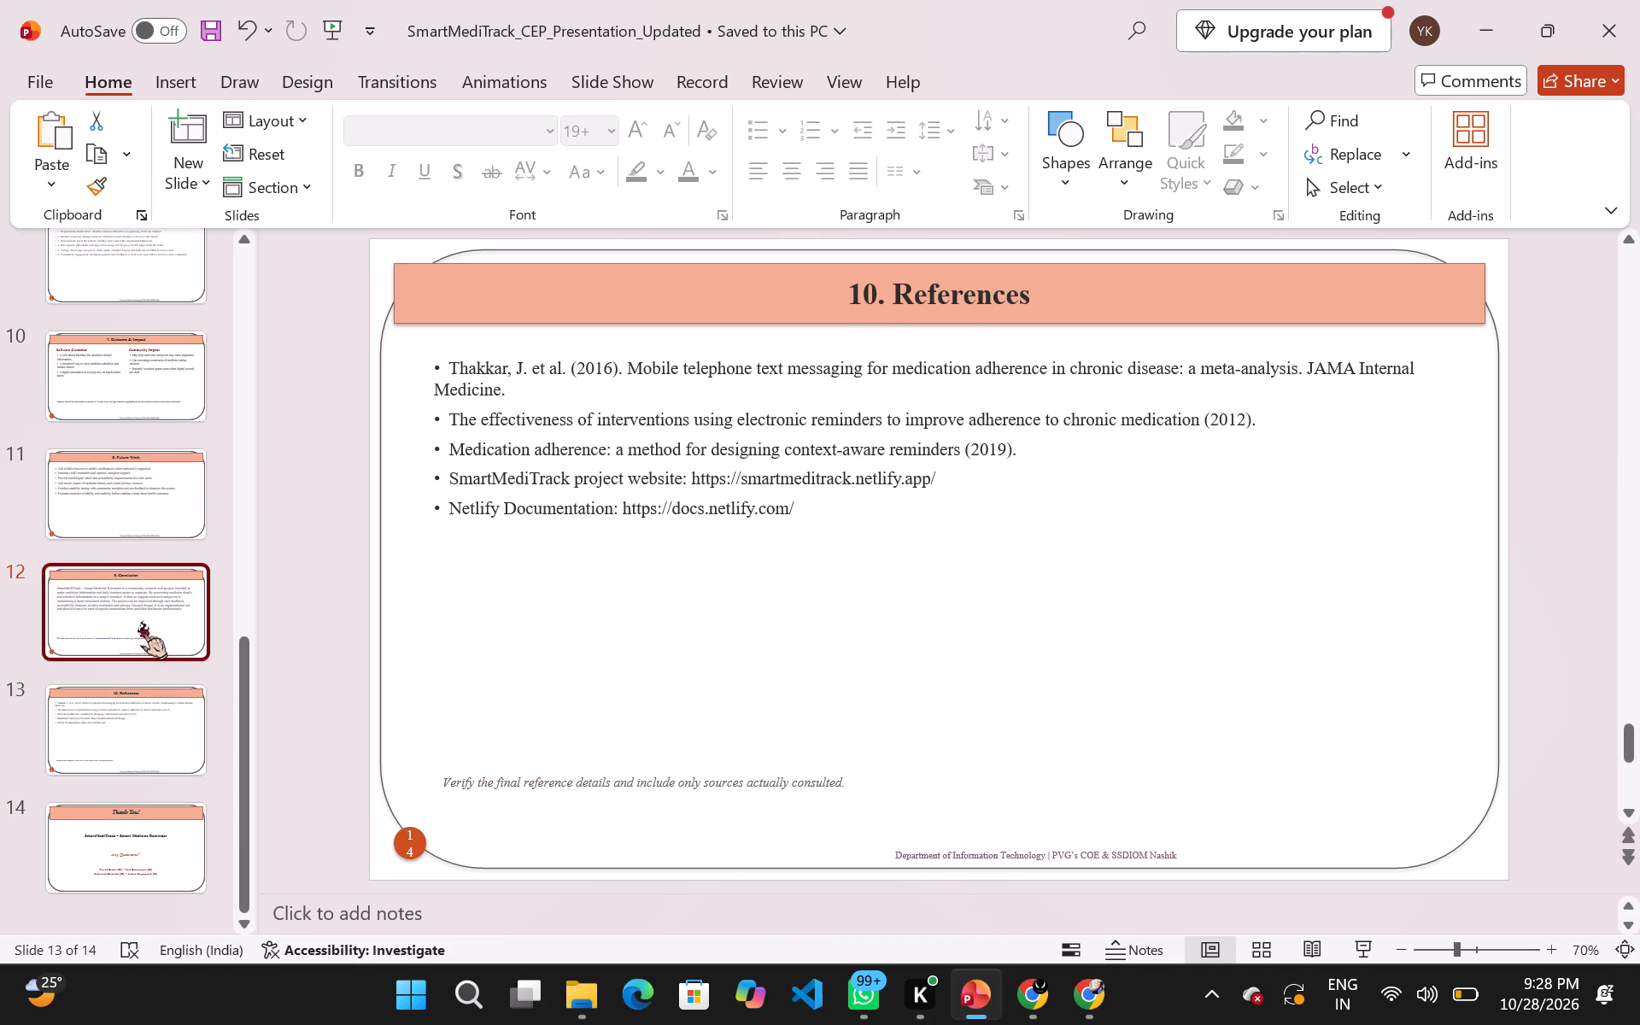
pyautogui.click(115, 703)
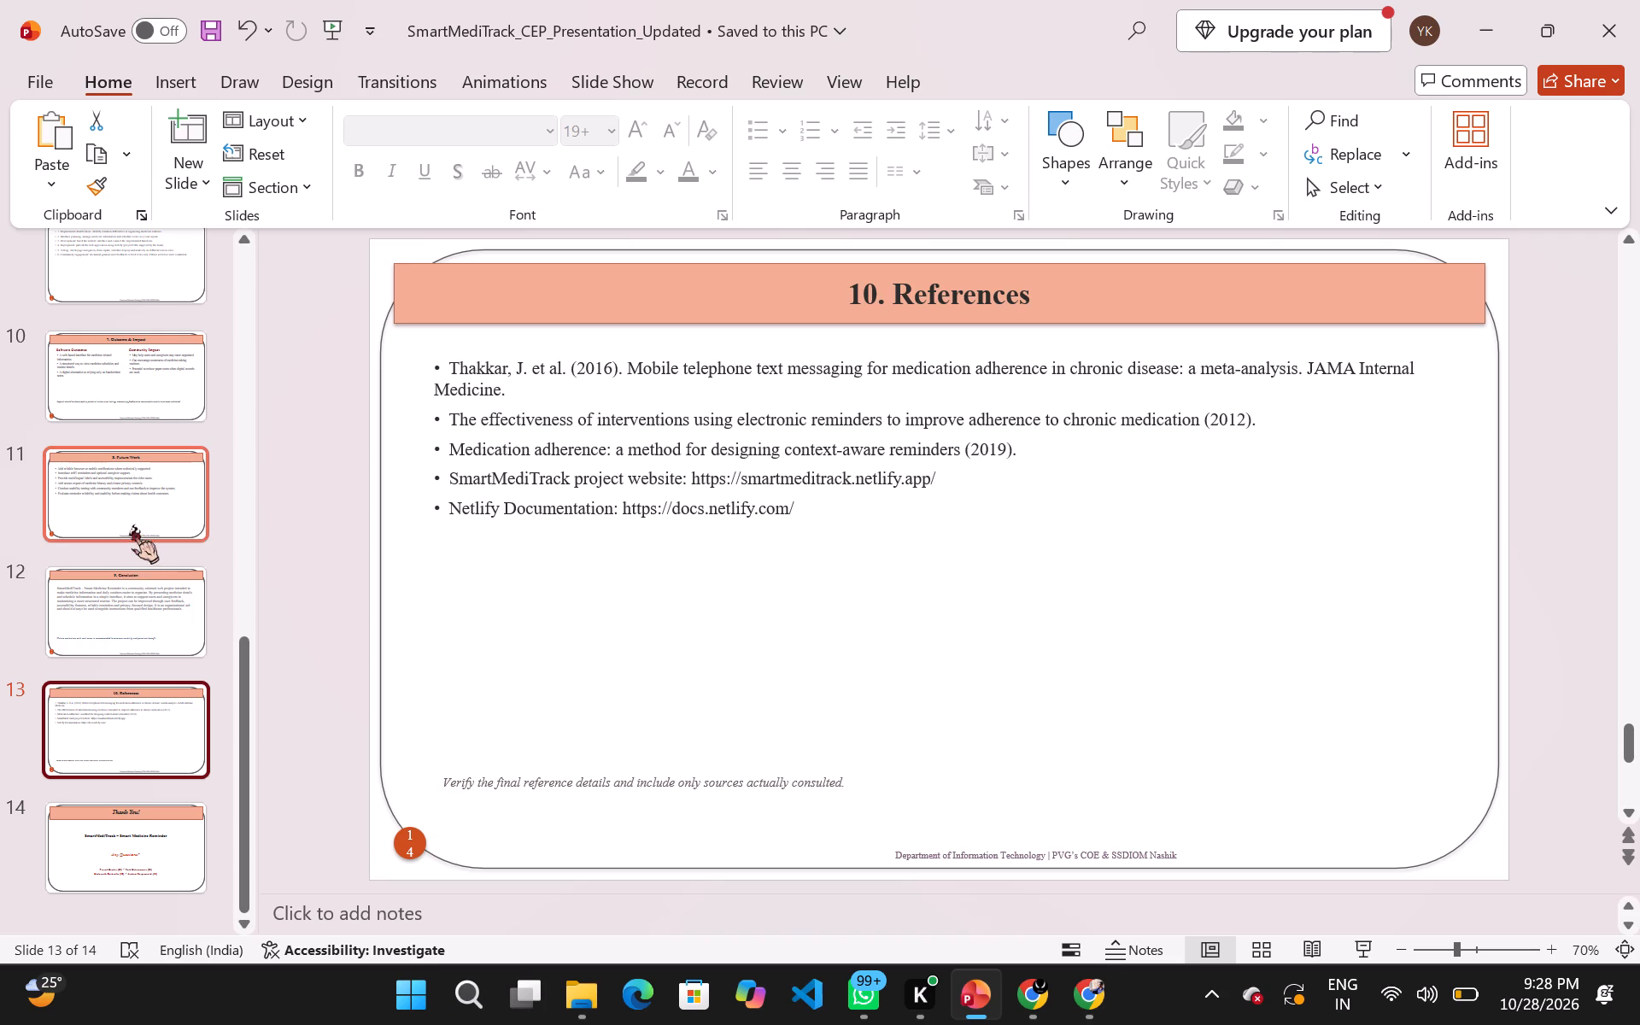
pyautogui.click(132, 521)
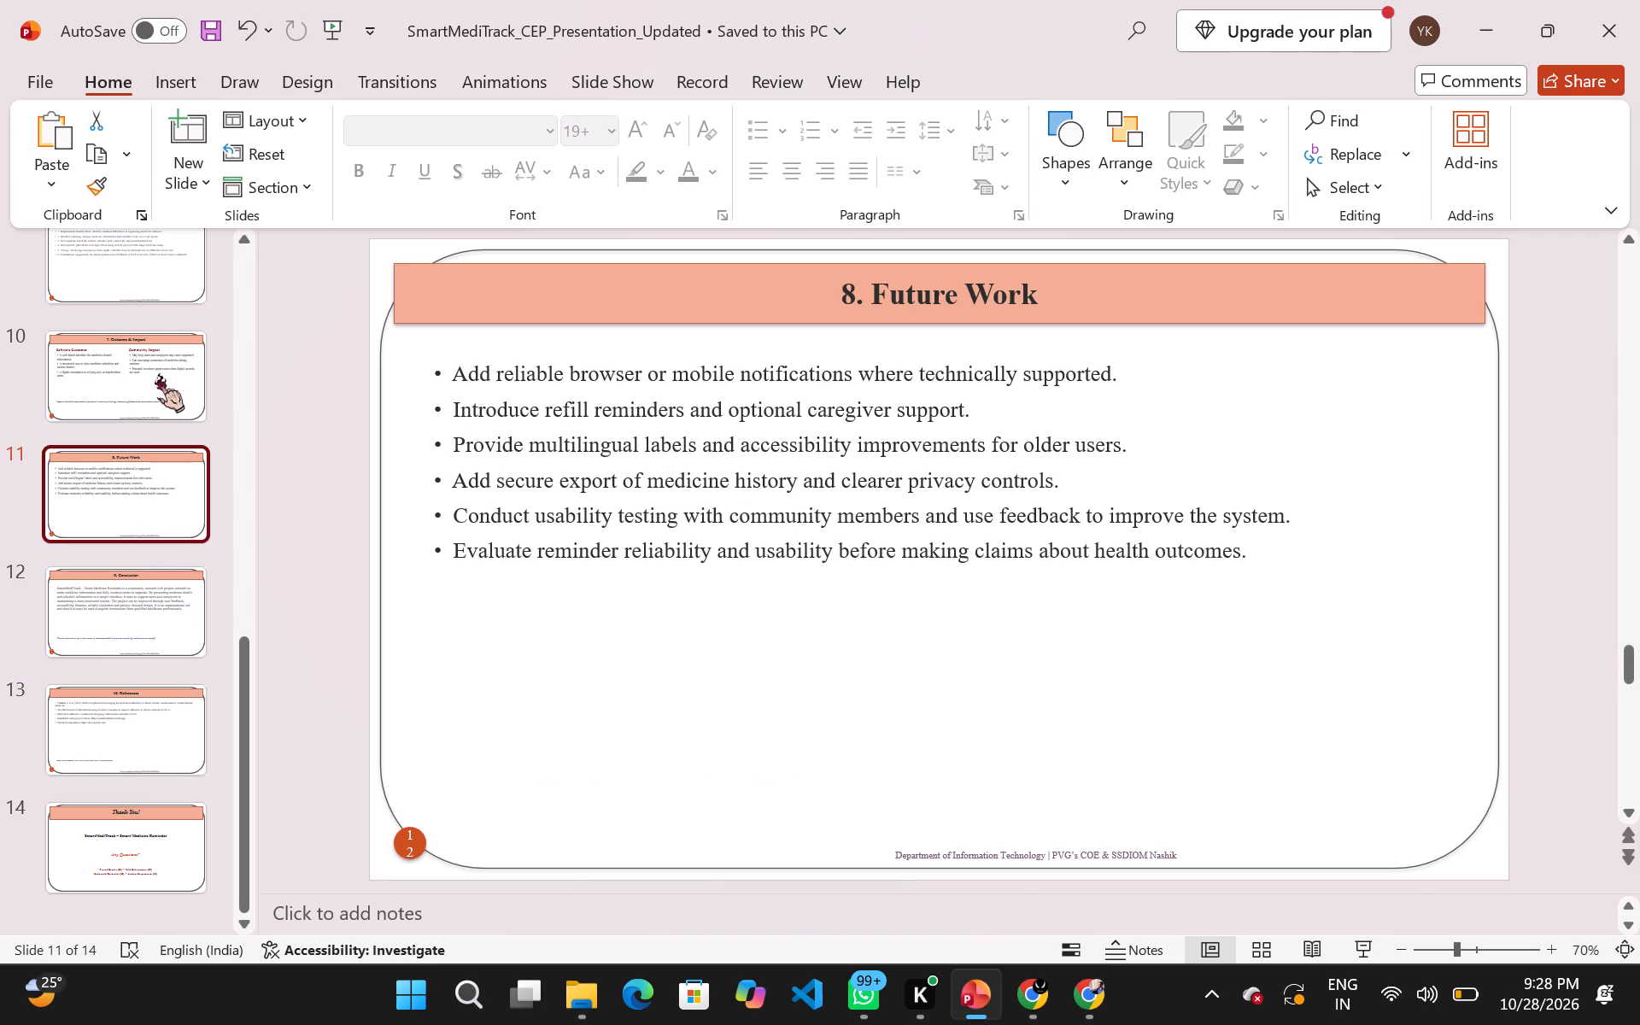
pyautogui.click(157, 373)
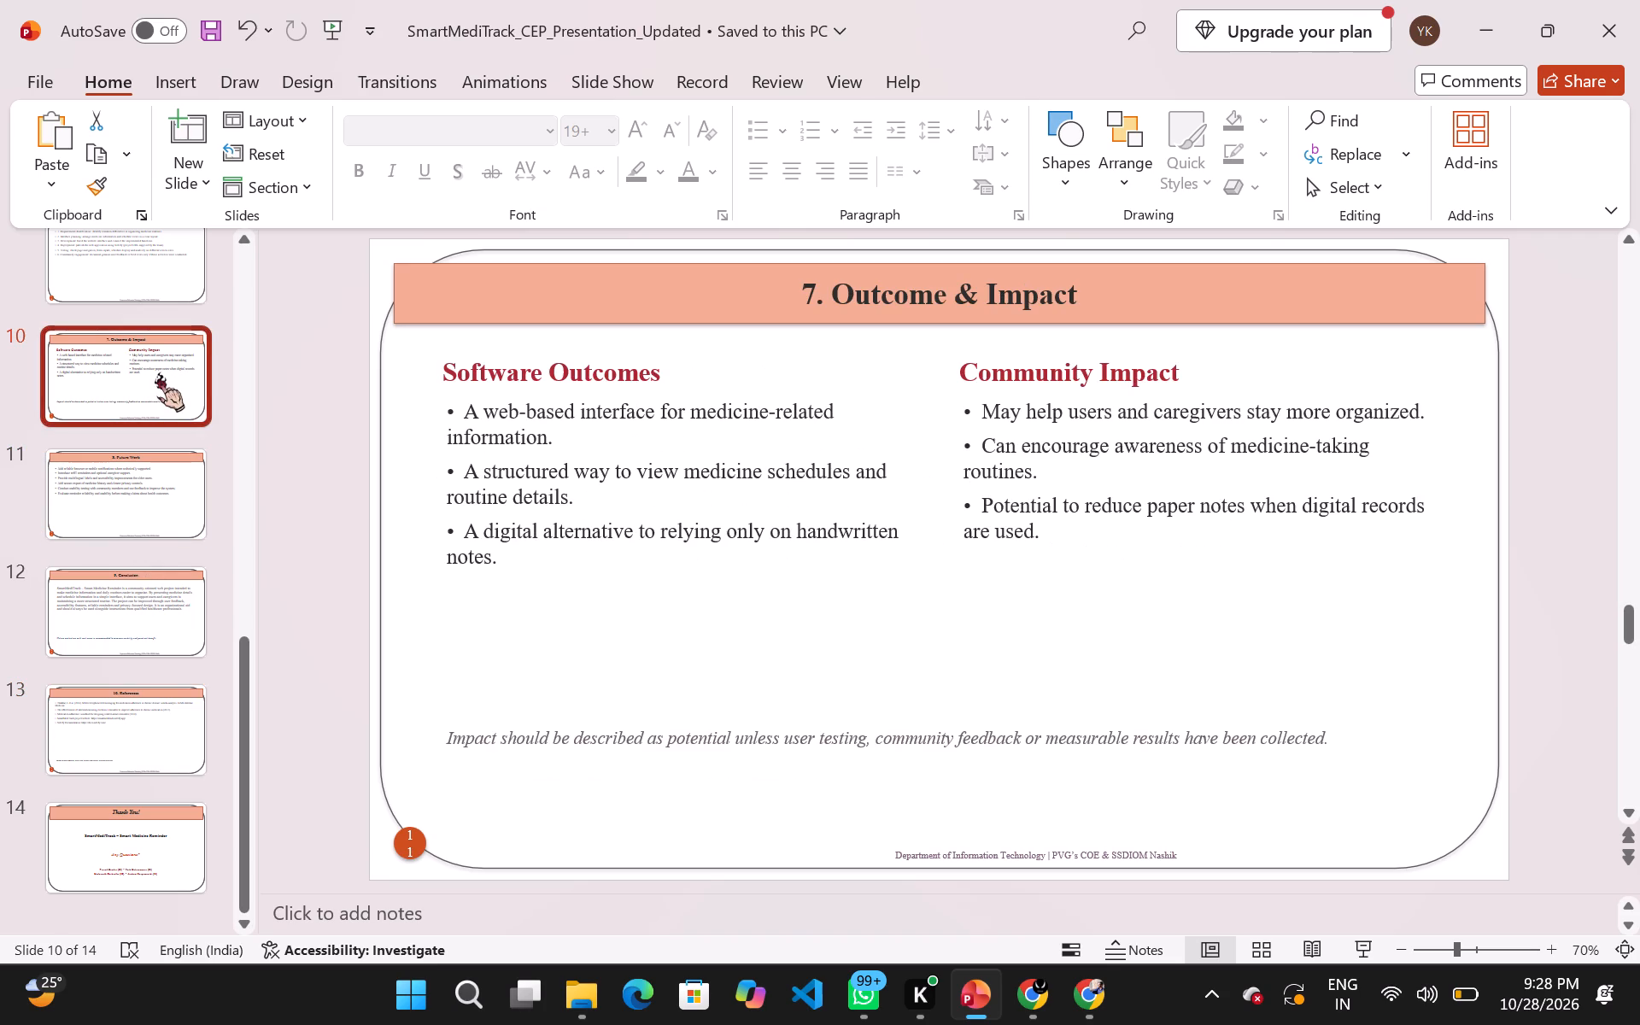
pyautogui.click(161, 298)
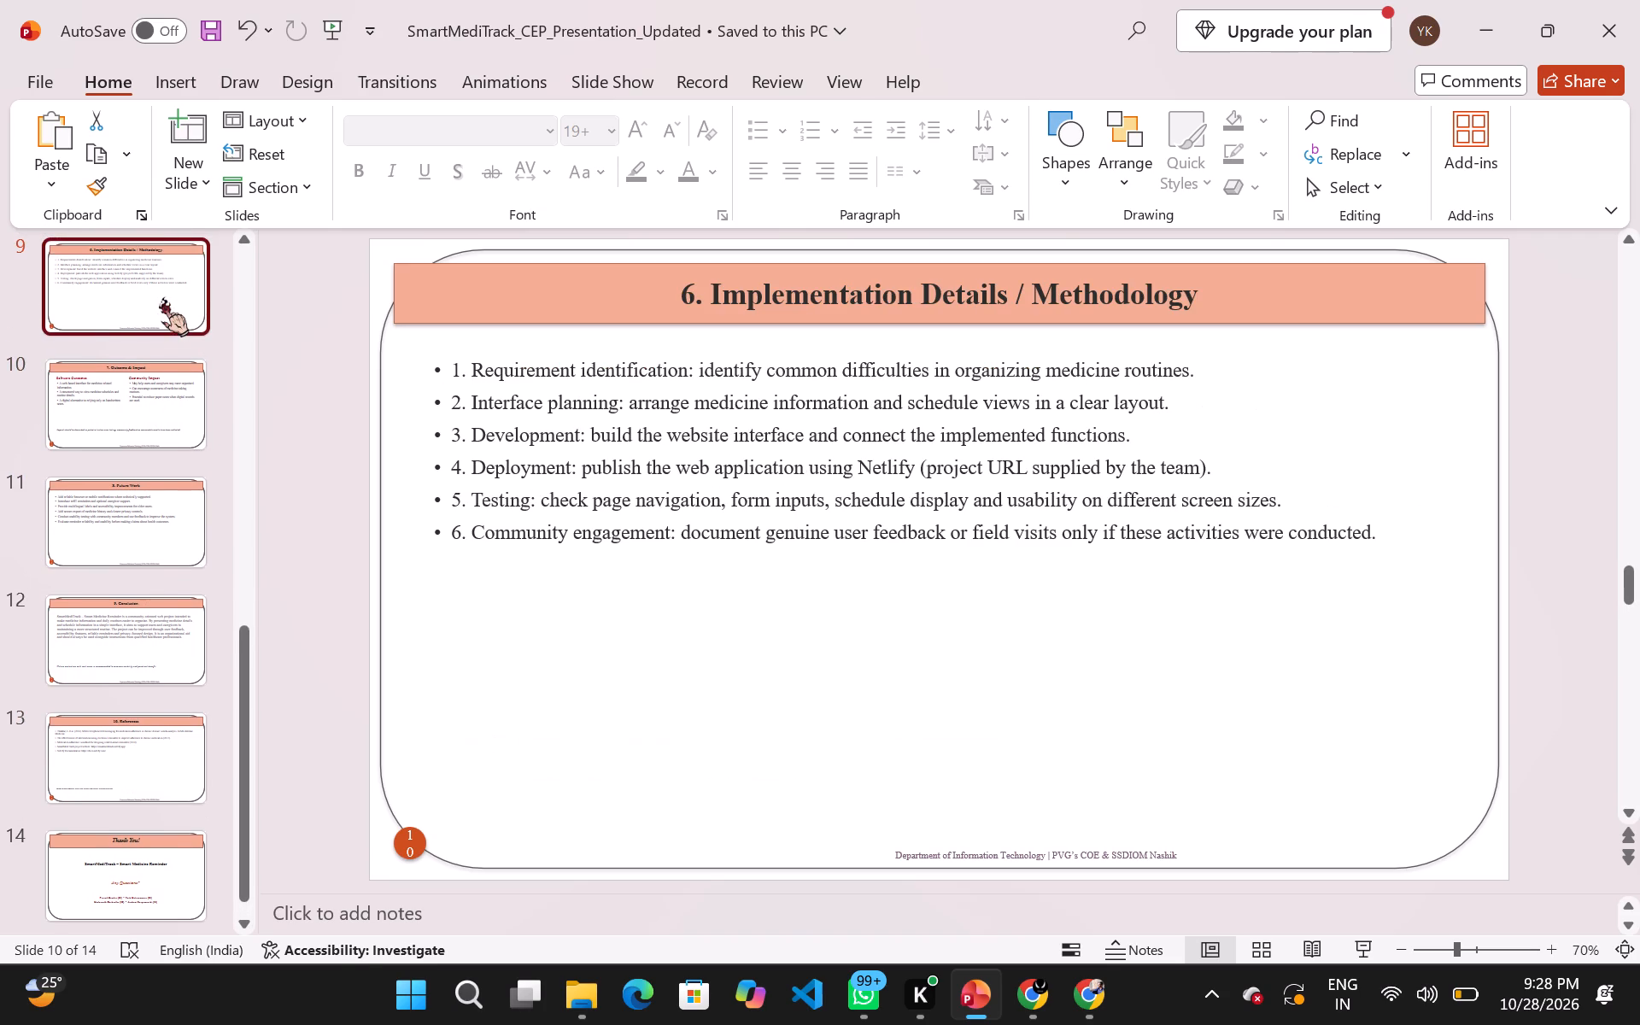
pyautogui.scroll(1, 161, 298)
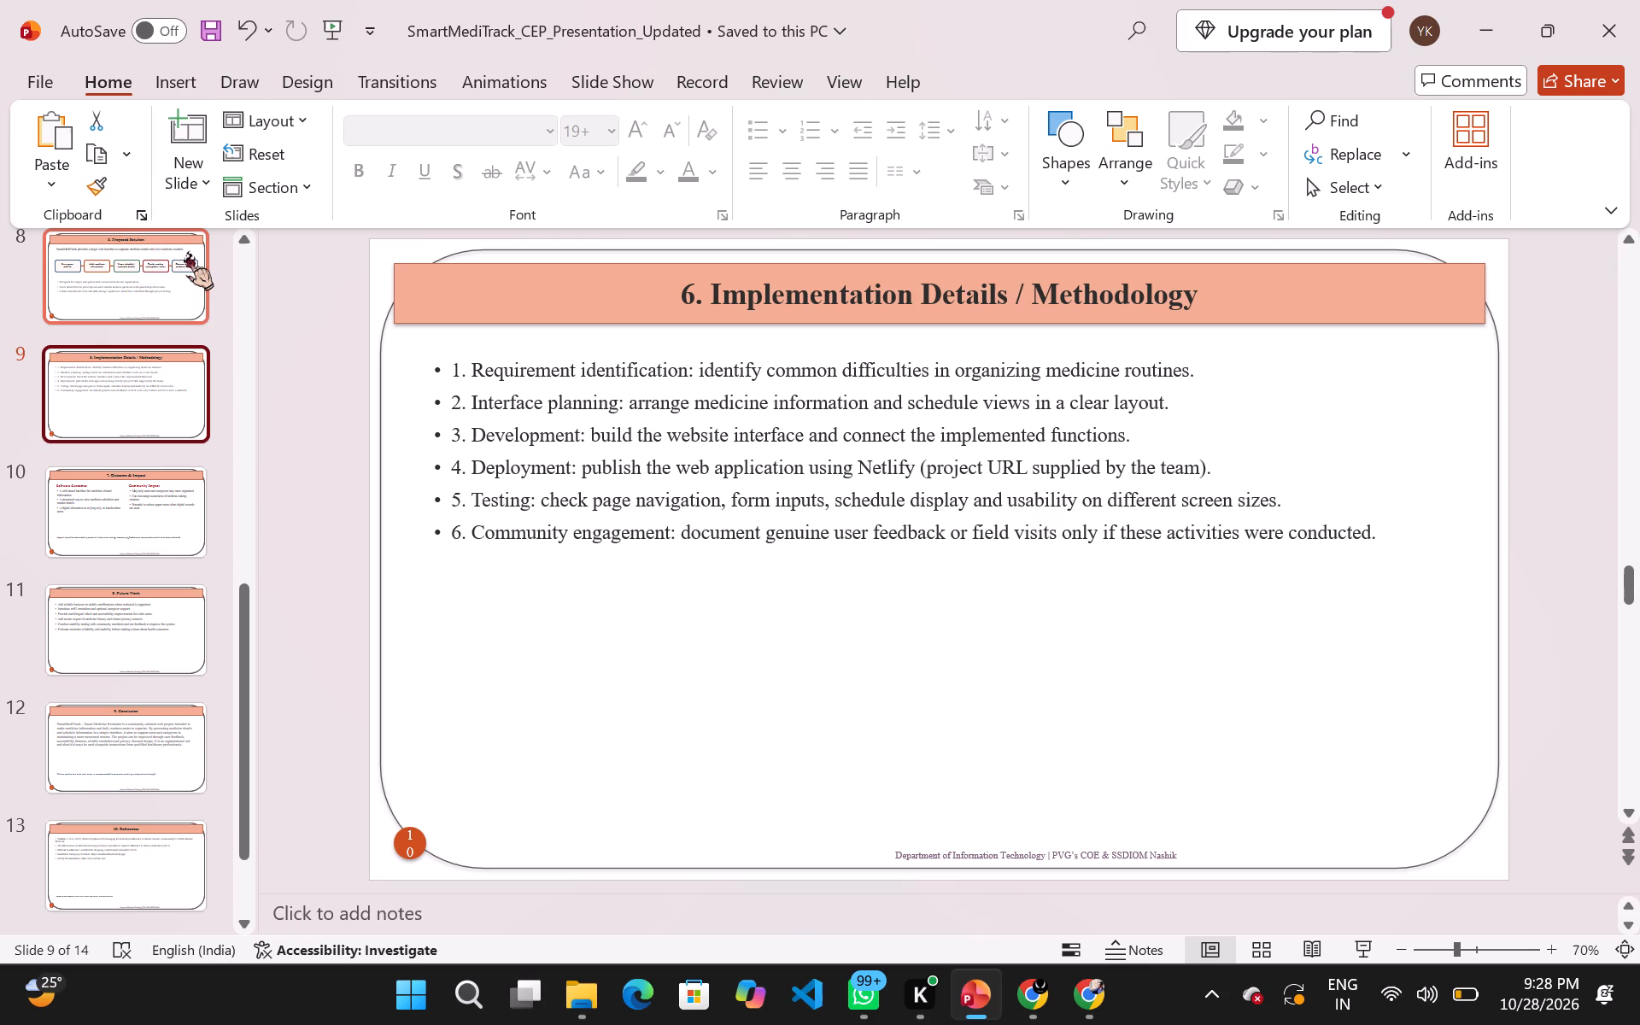
pyautogui.click(186, 252)
pyautogui.scroll(1, 186, 252)
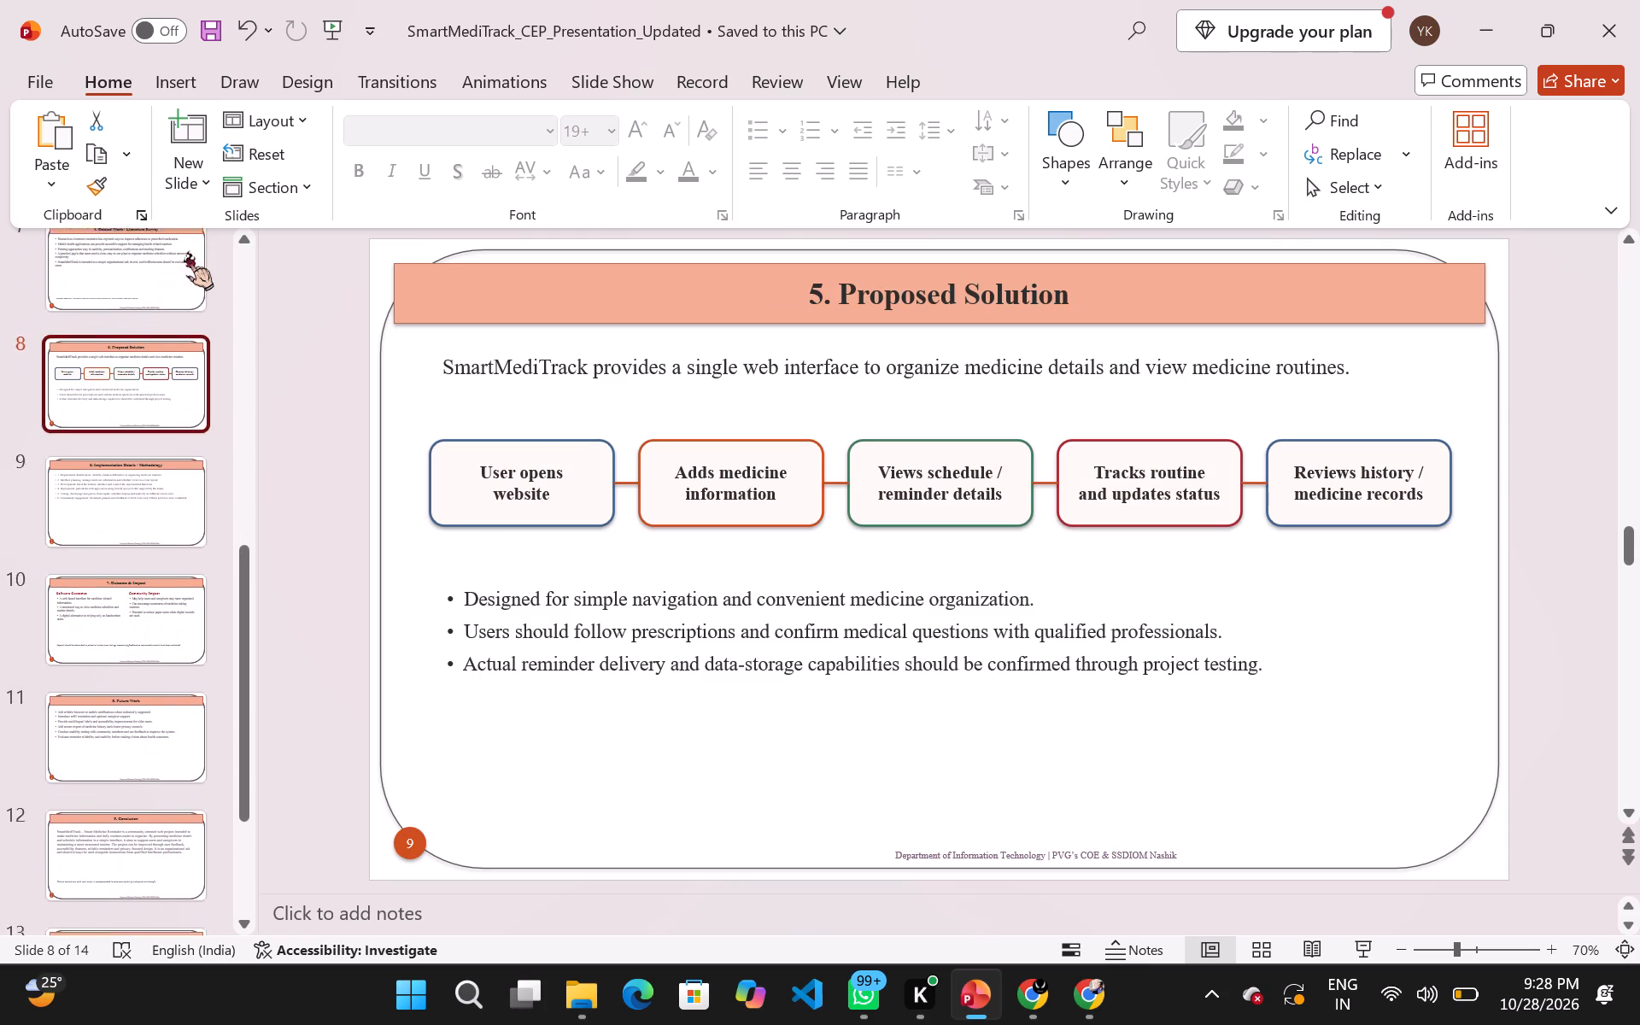
pyautogui.scroll(1, 186, 252)
pyautogui.click(149, 309)
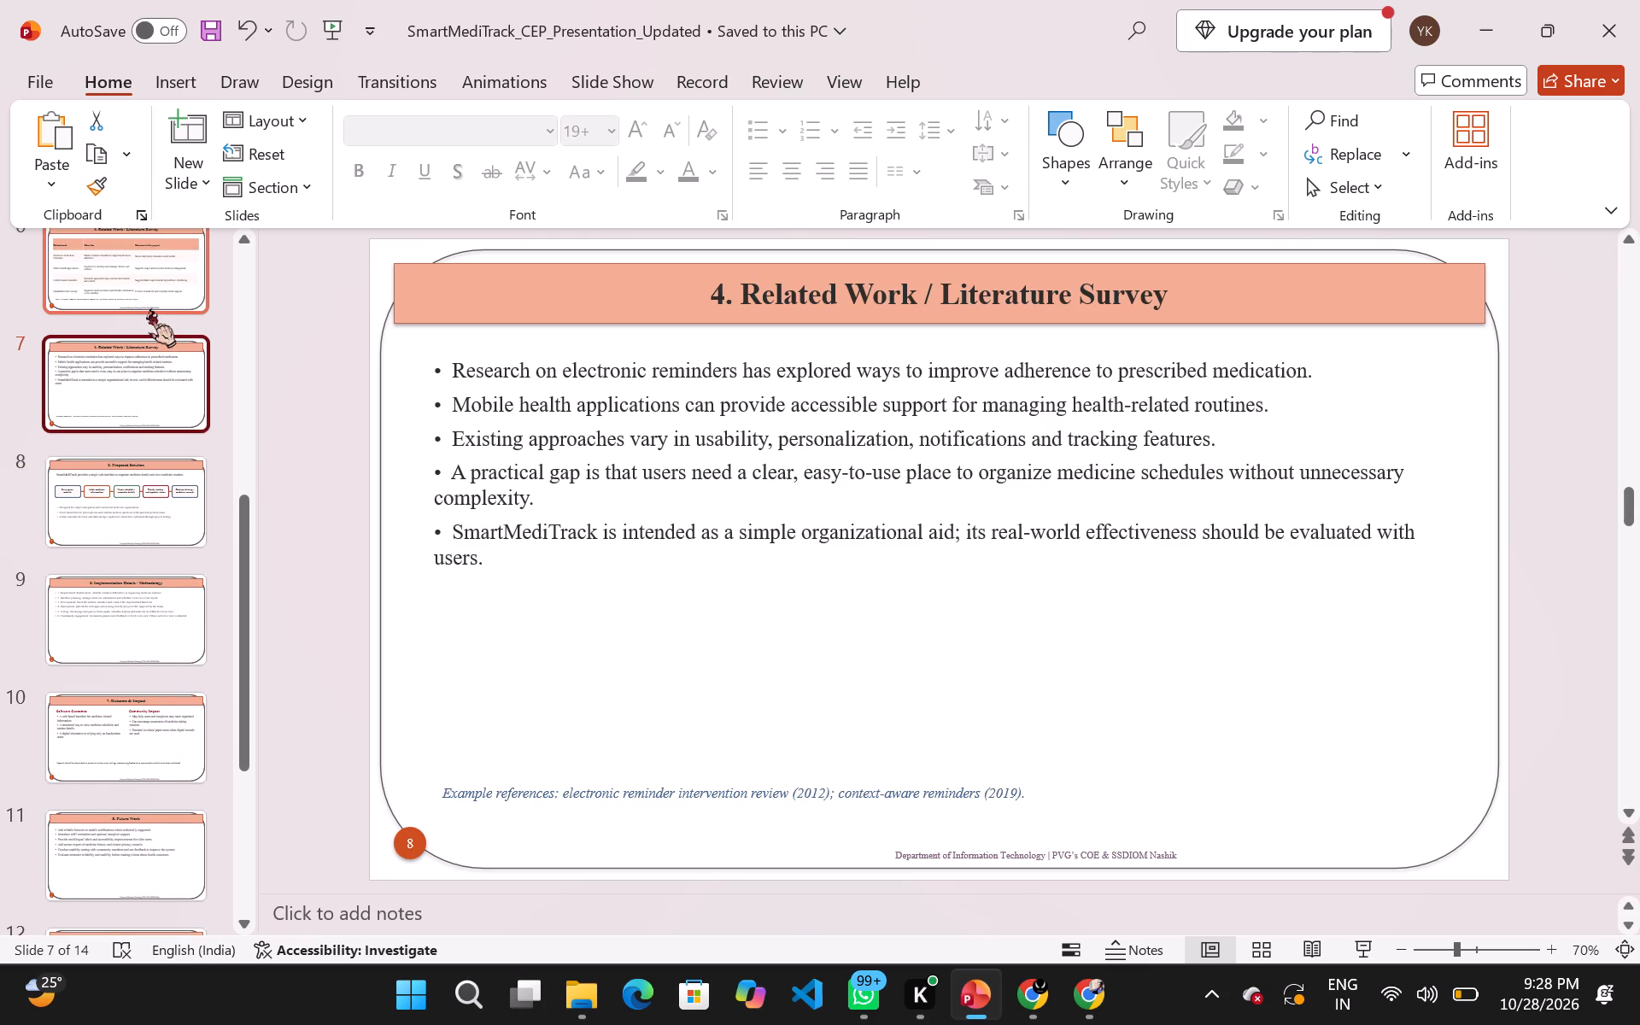
pyautogui.click(134, 269)
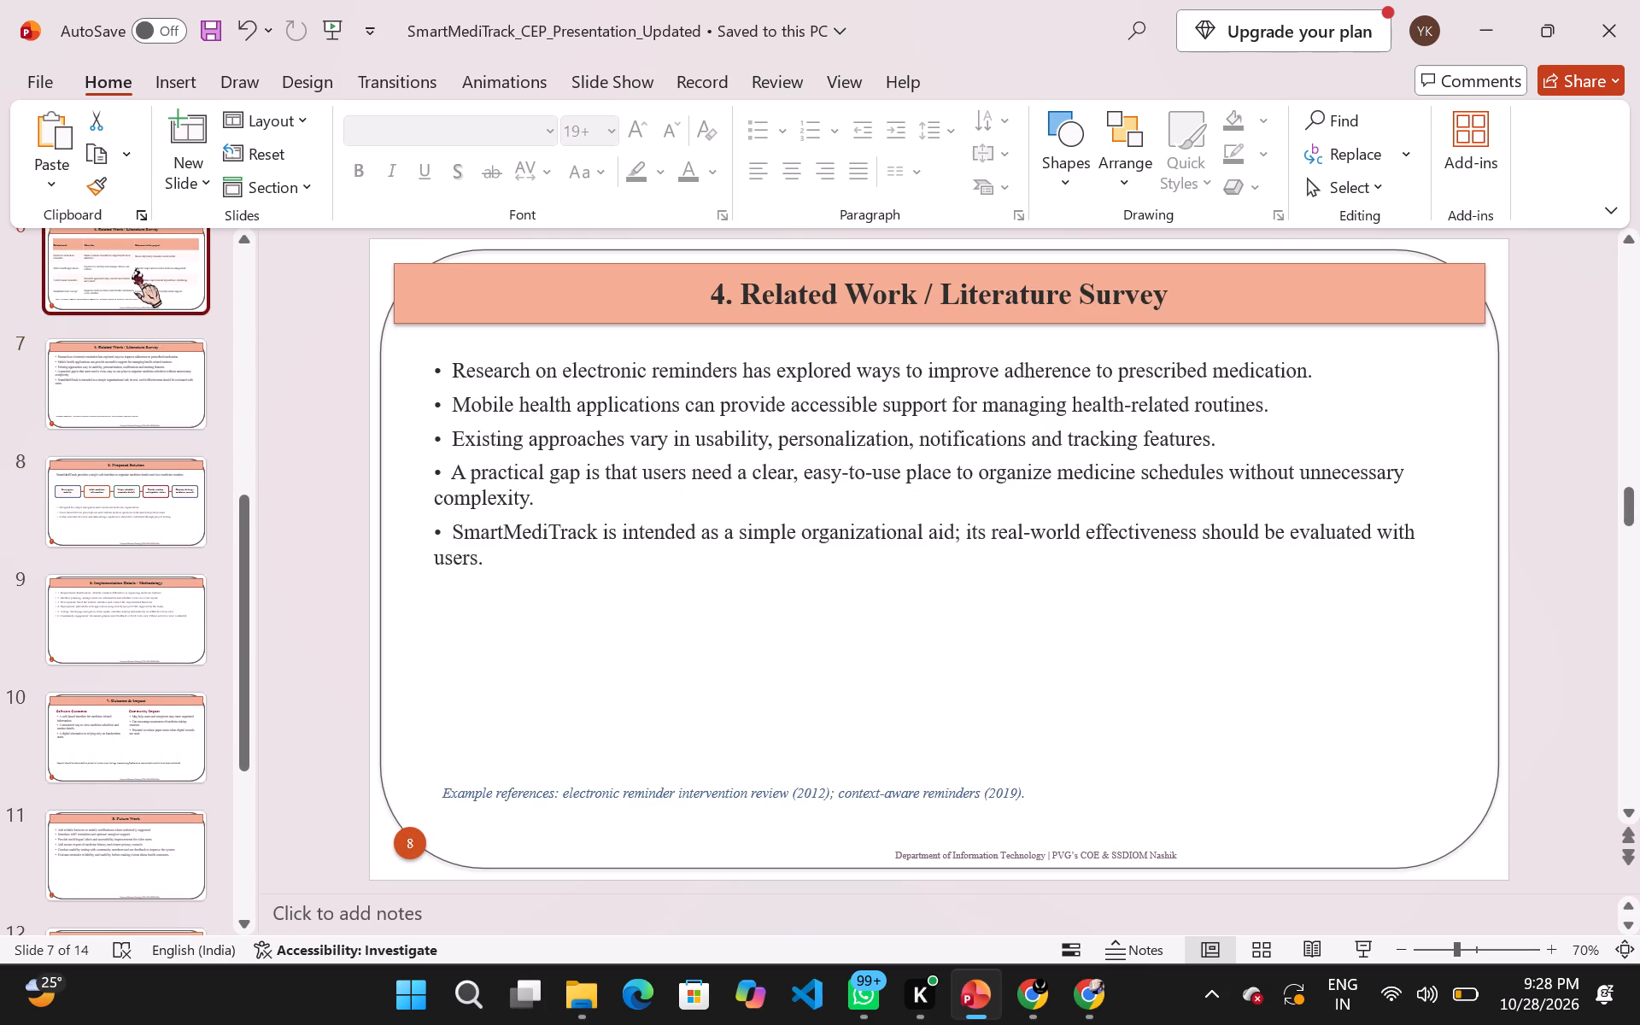
# Re-examine the Related Work table slide and the Introduction, Problem Statement and Objectives slides near the start of the presentation.
pyautogui.scroll(2, 134, 269)
pyautogui.keyDown('ctrl'); pyautogui.scroll(-1, 134, 269); pyautogui.keyUp('ctrl')
pyautogui.keyDown('ctrl'); pyautogui.scroll(1, 134, 269); pyautogui.keyUp('ctrl')
pyautogui.scroll(1, 134, 269)
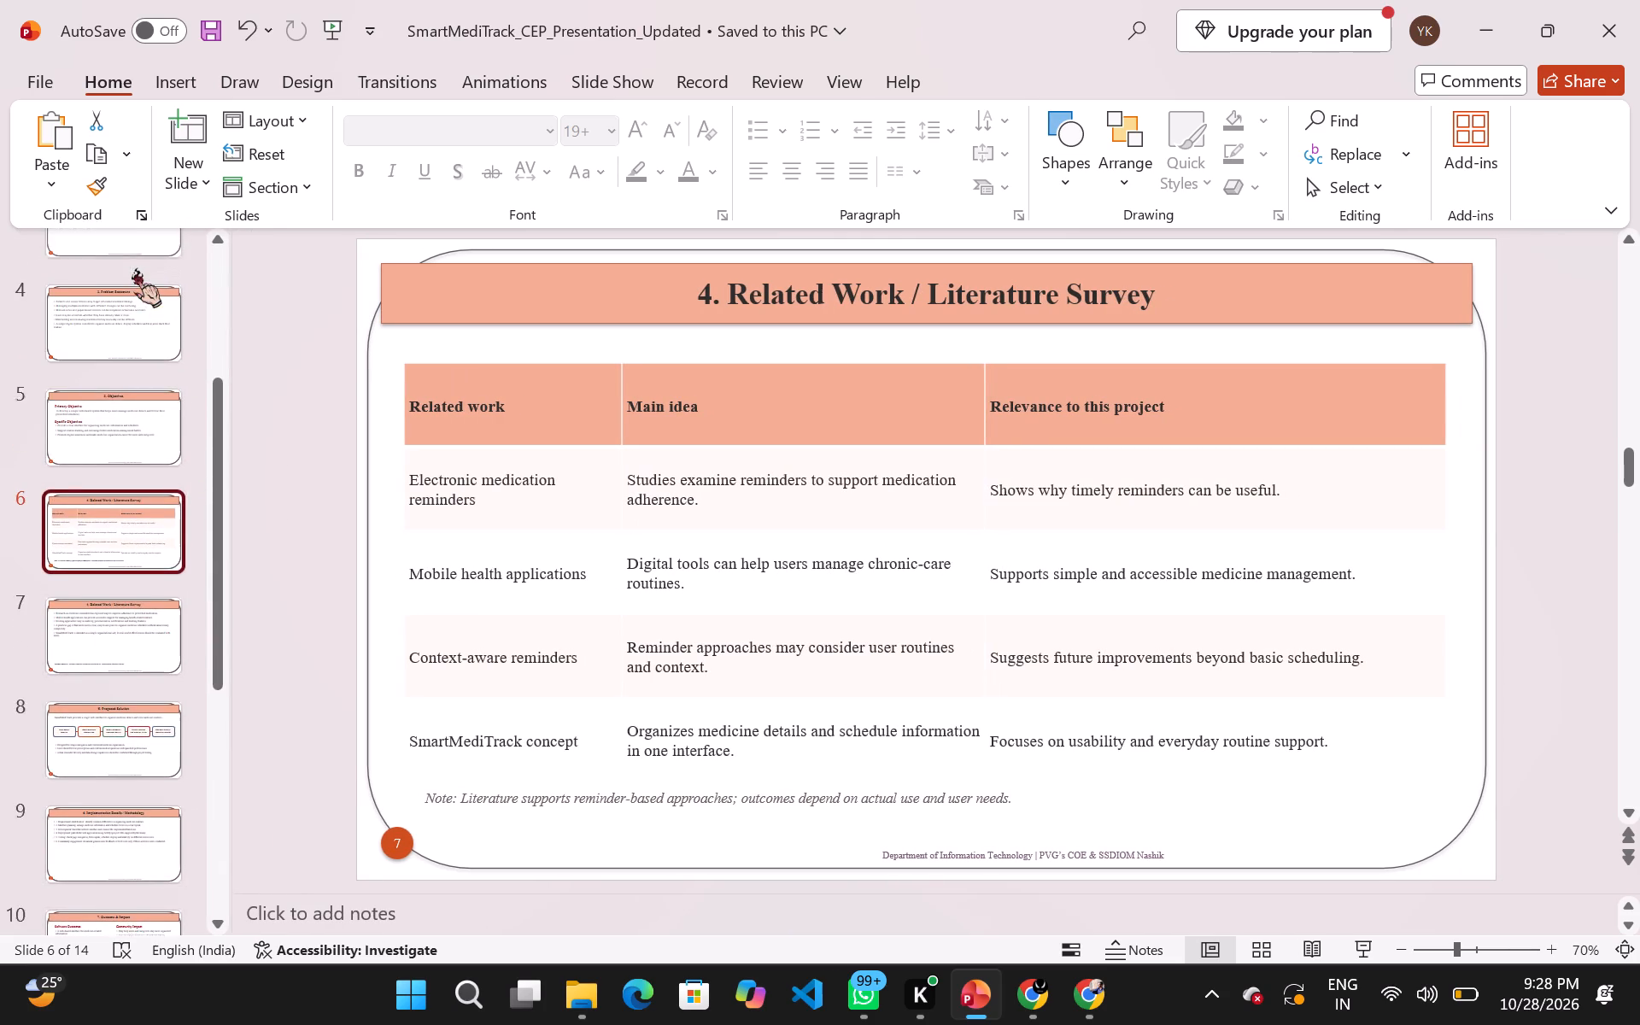
pyautogui.scroll(2, 134, 269)
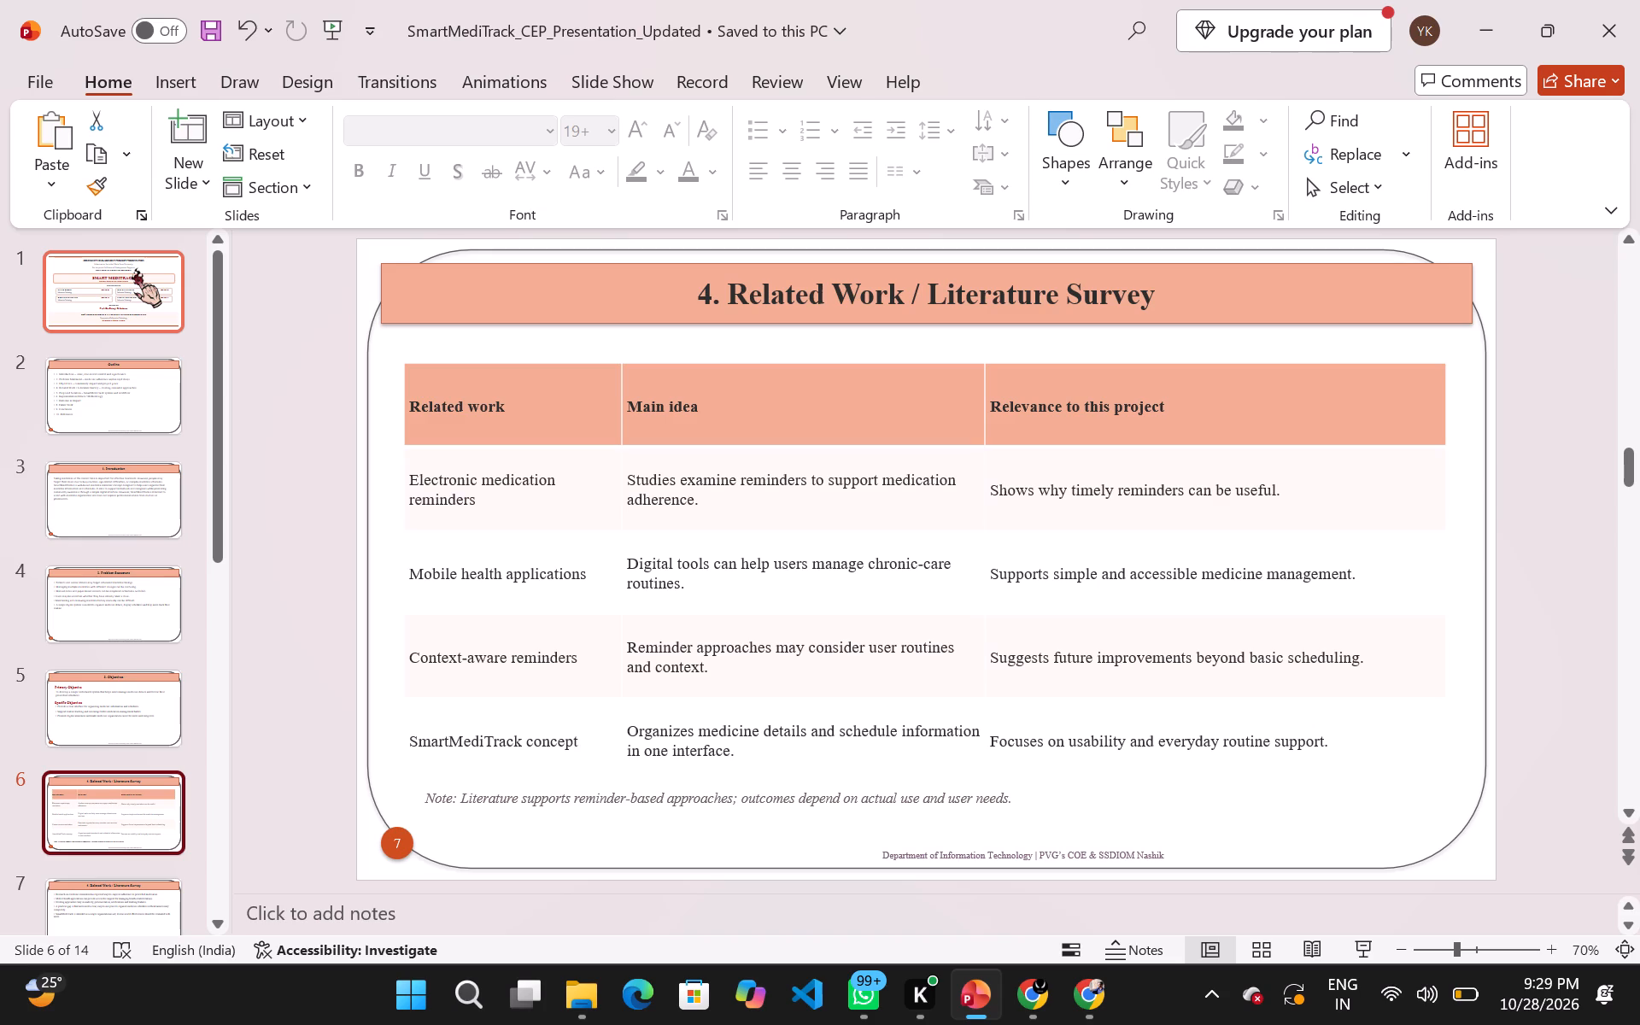
pyautogui.hscroll(1, 134, 269)
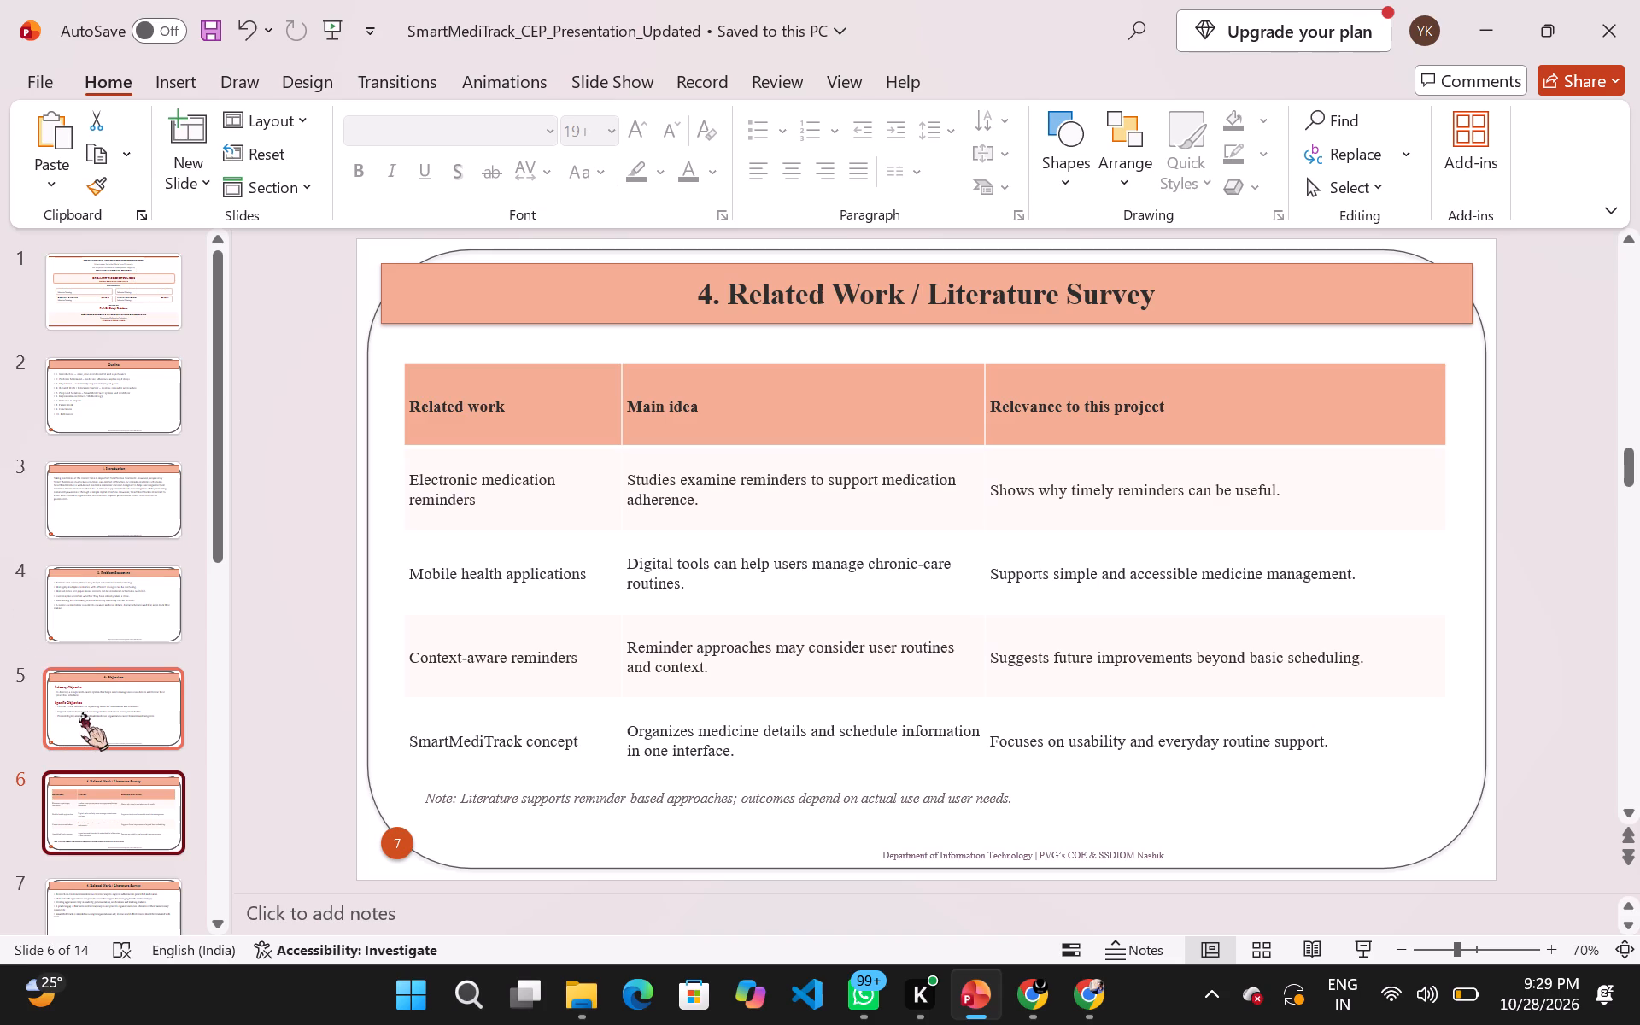
pyautogui.click(81, 712)
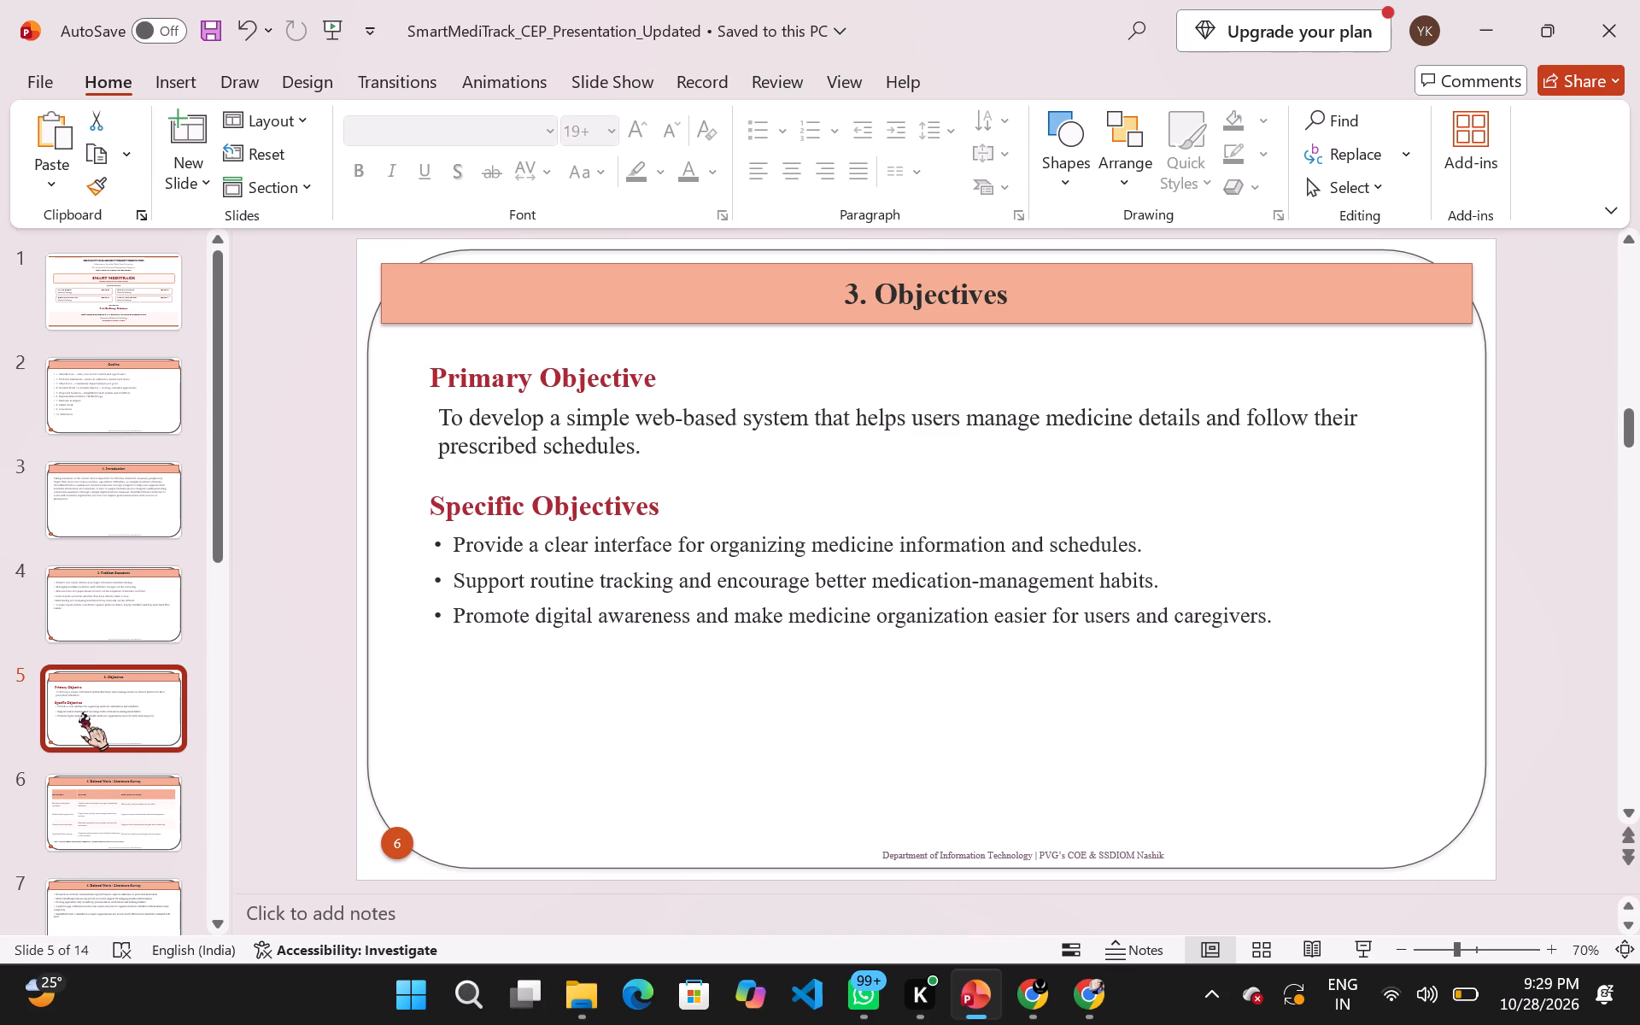
pyautogui.click(131, 606)
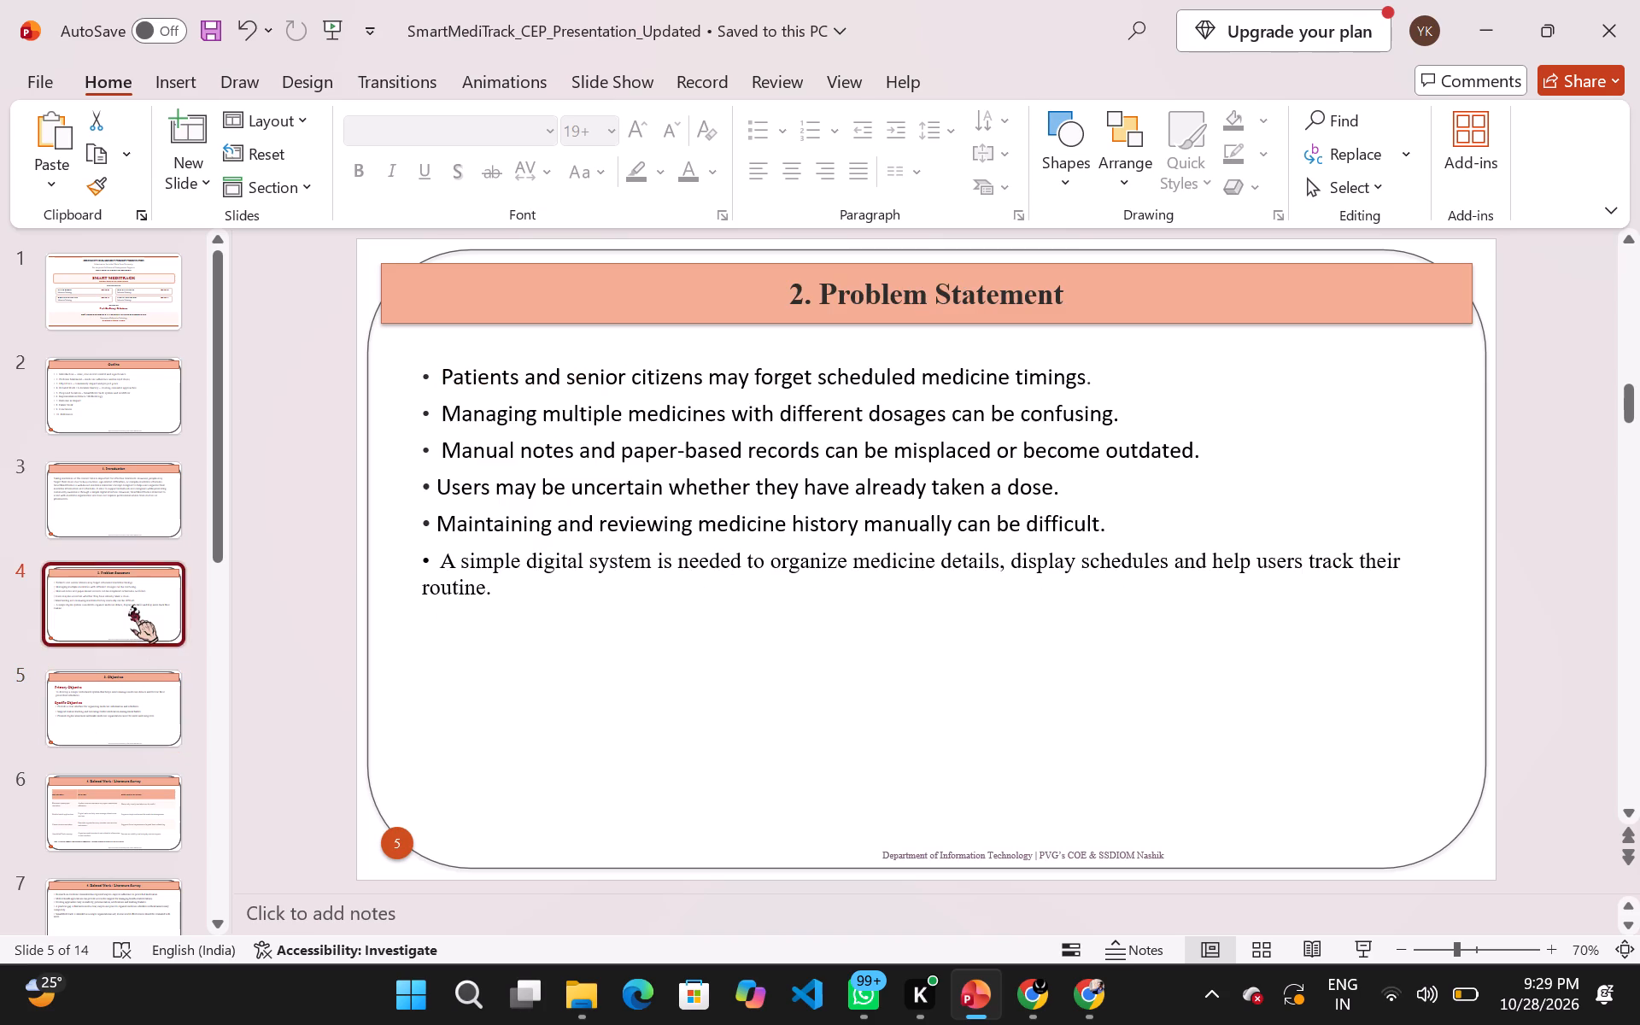
pyautogui.click(145, 486)
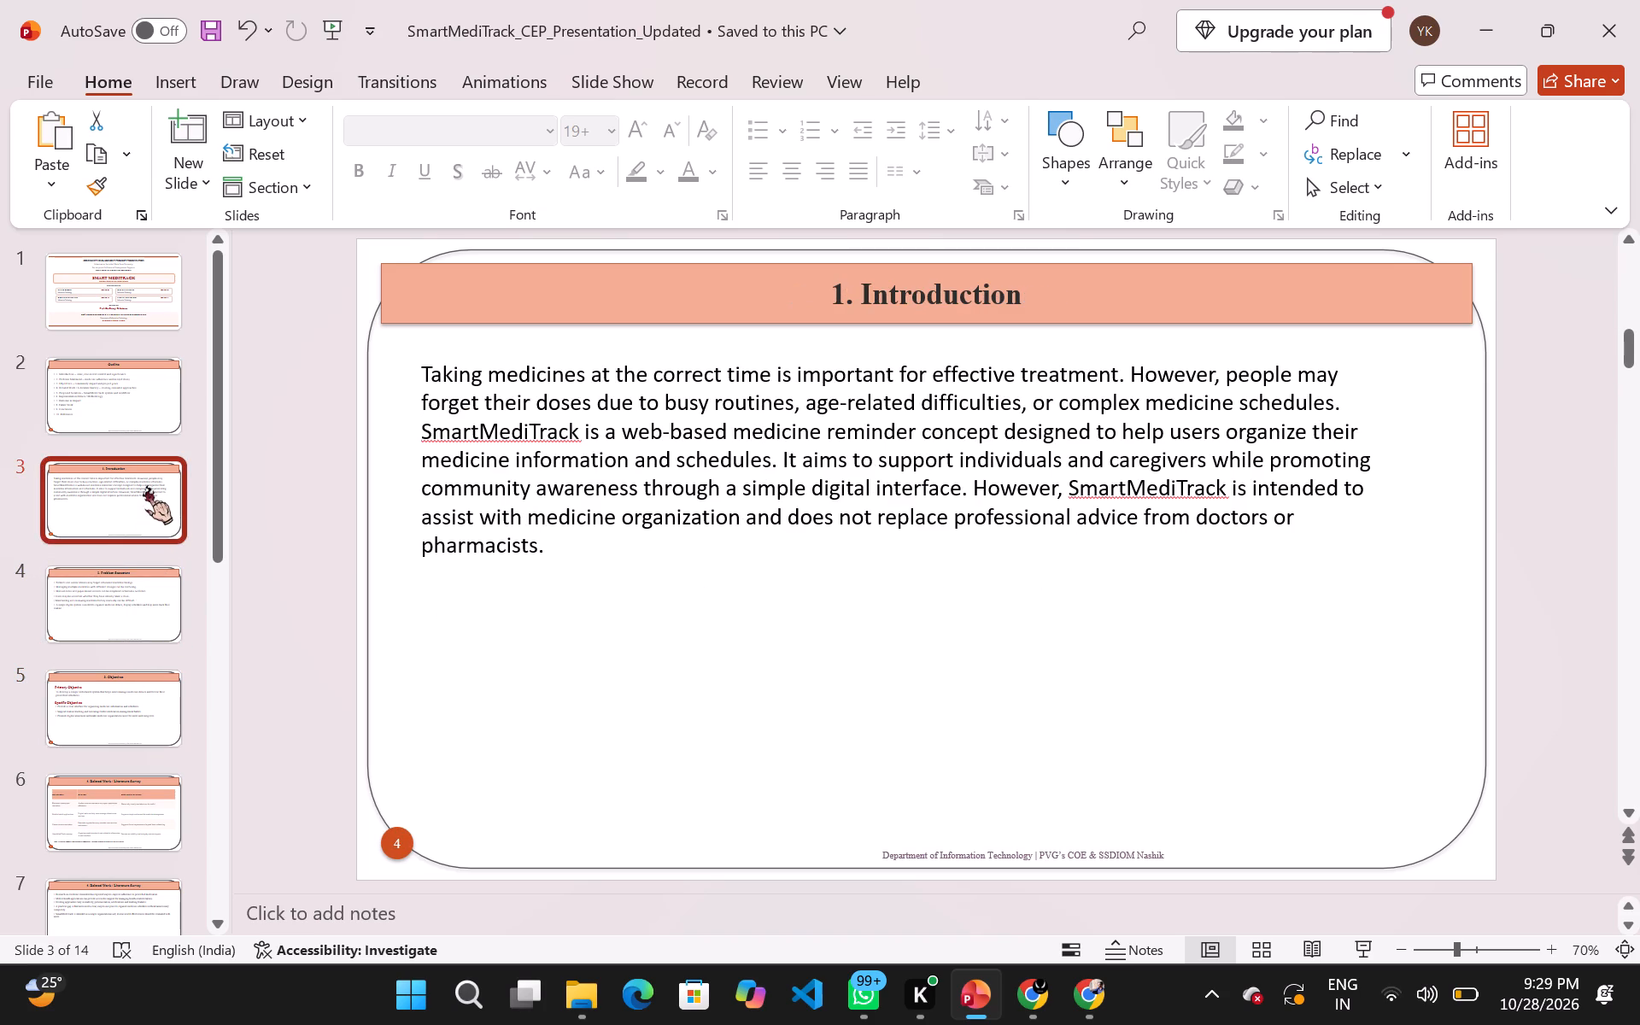
pyautogui.click(113, 580)
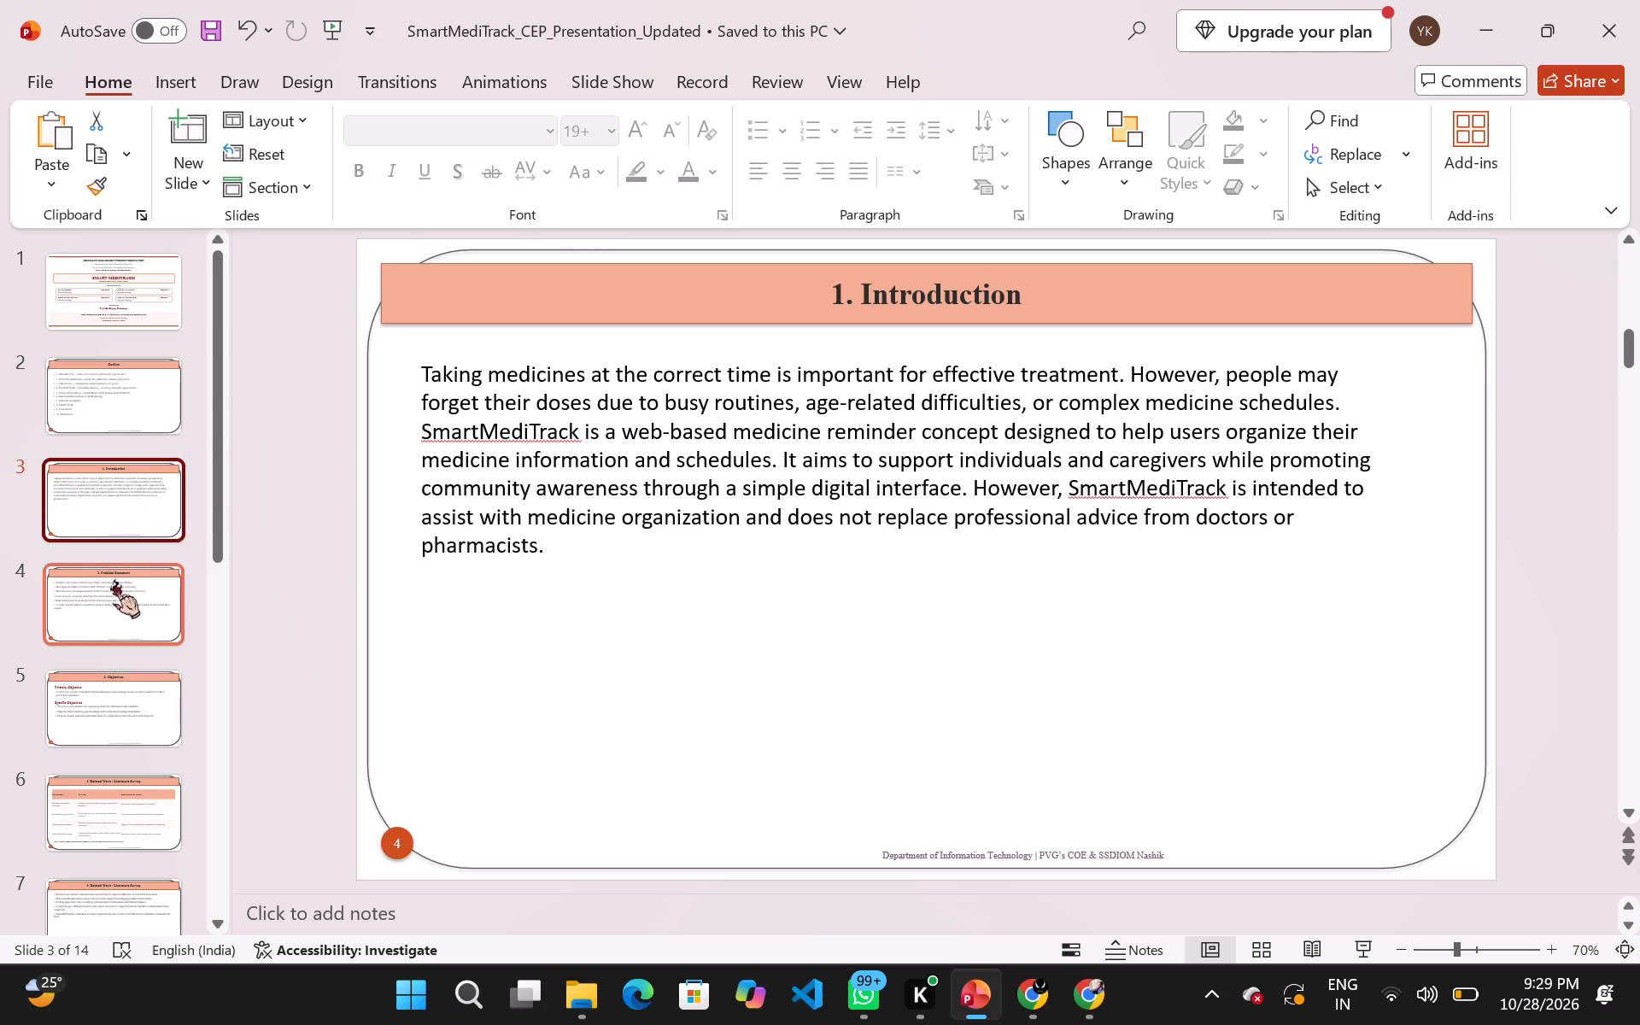
pyautogui.click(55, 715)
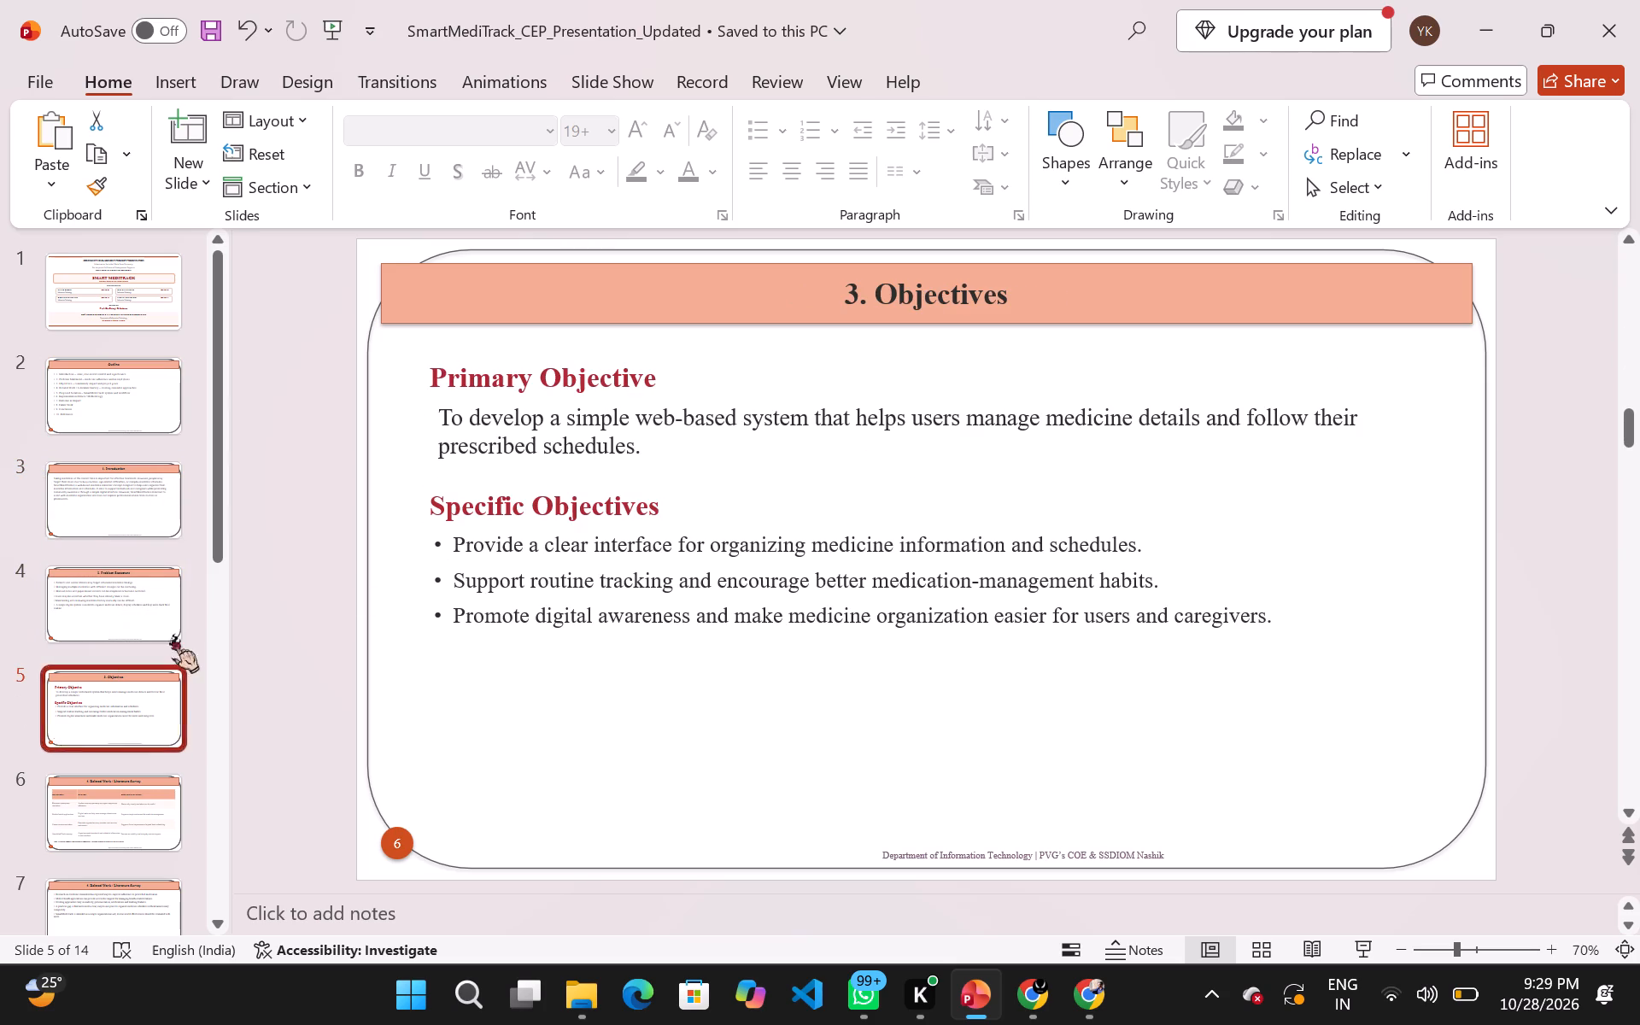
pyautogui.click(143, 614)
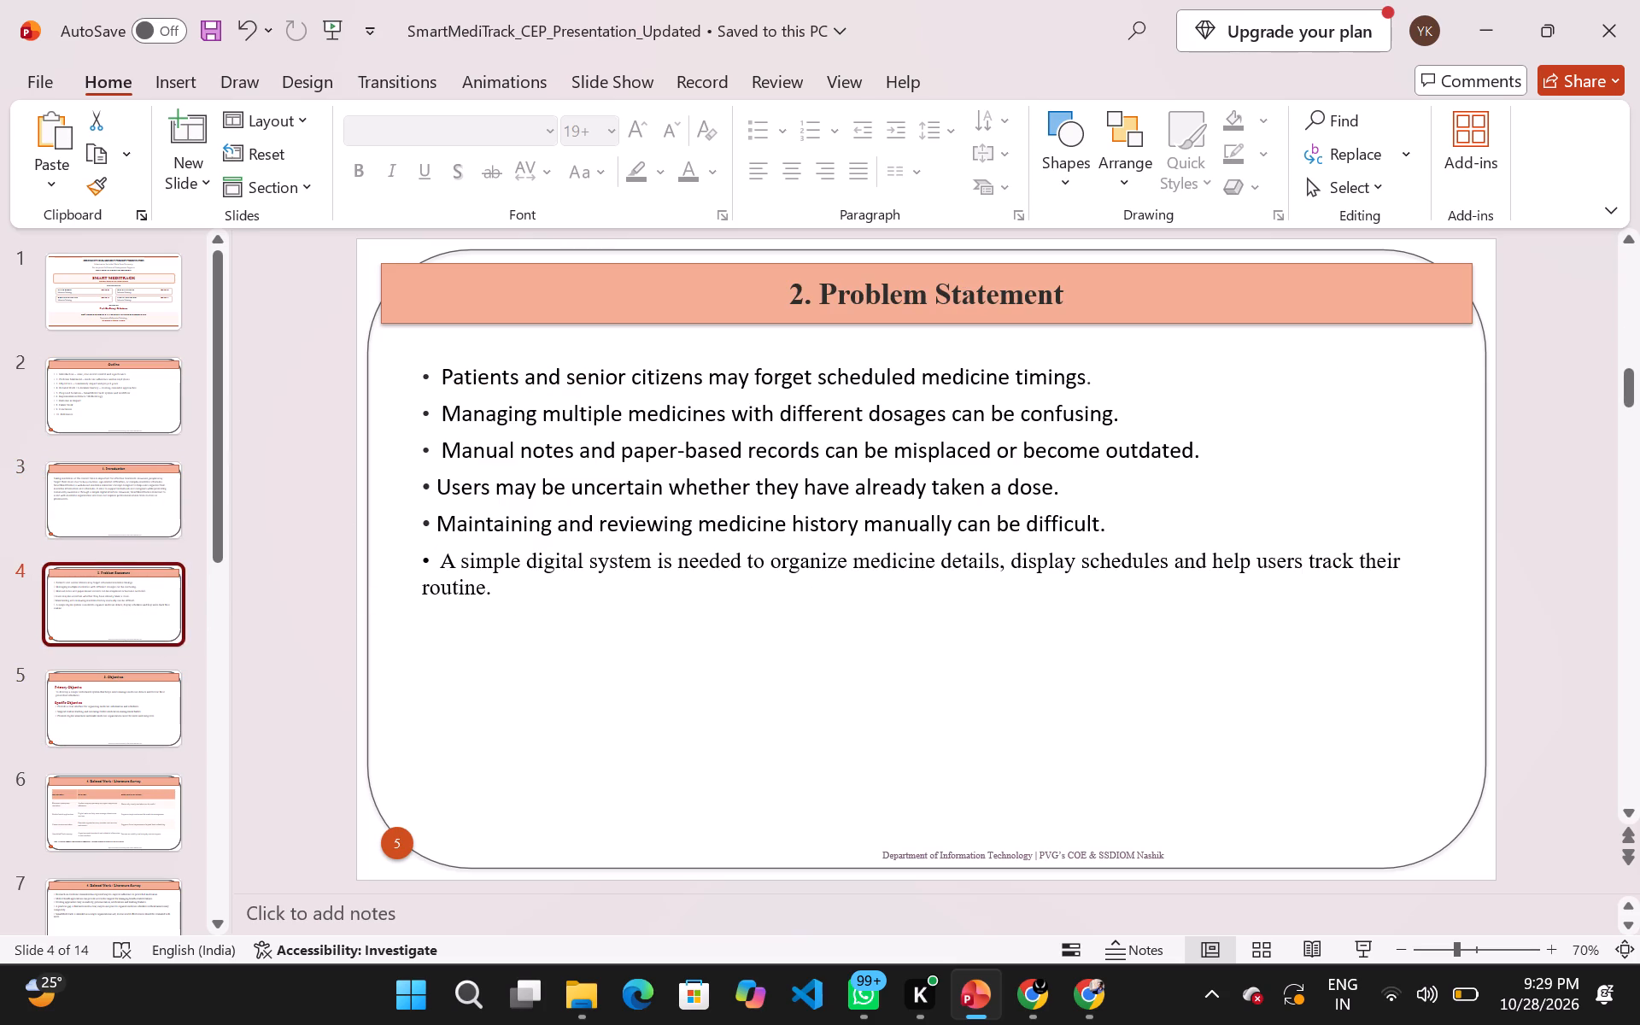
pyautogui.click(89, 739)
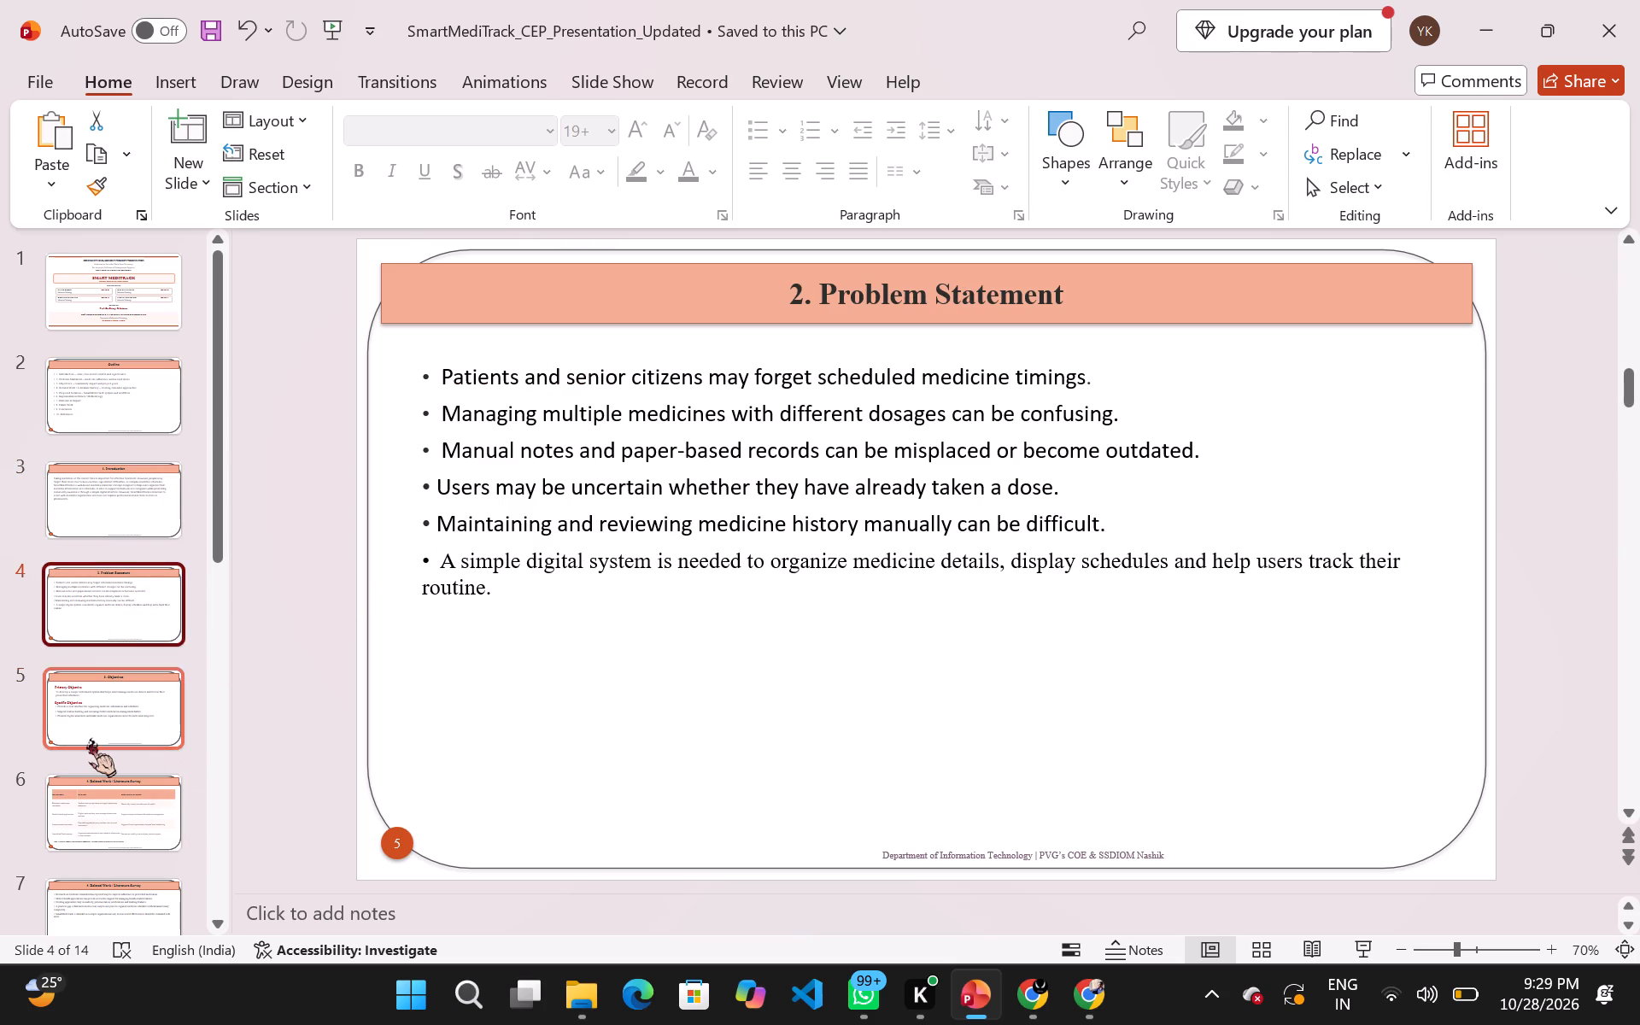
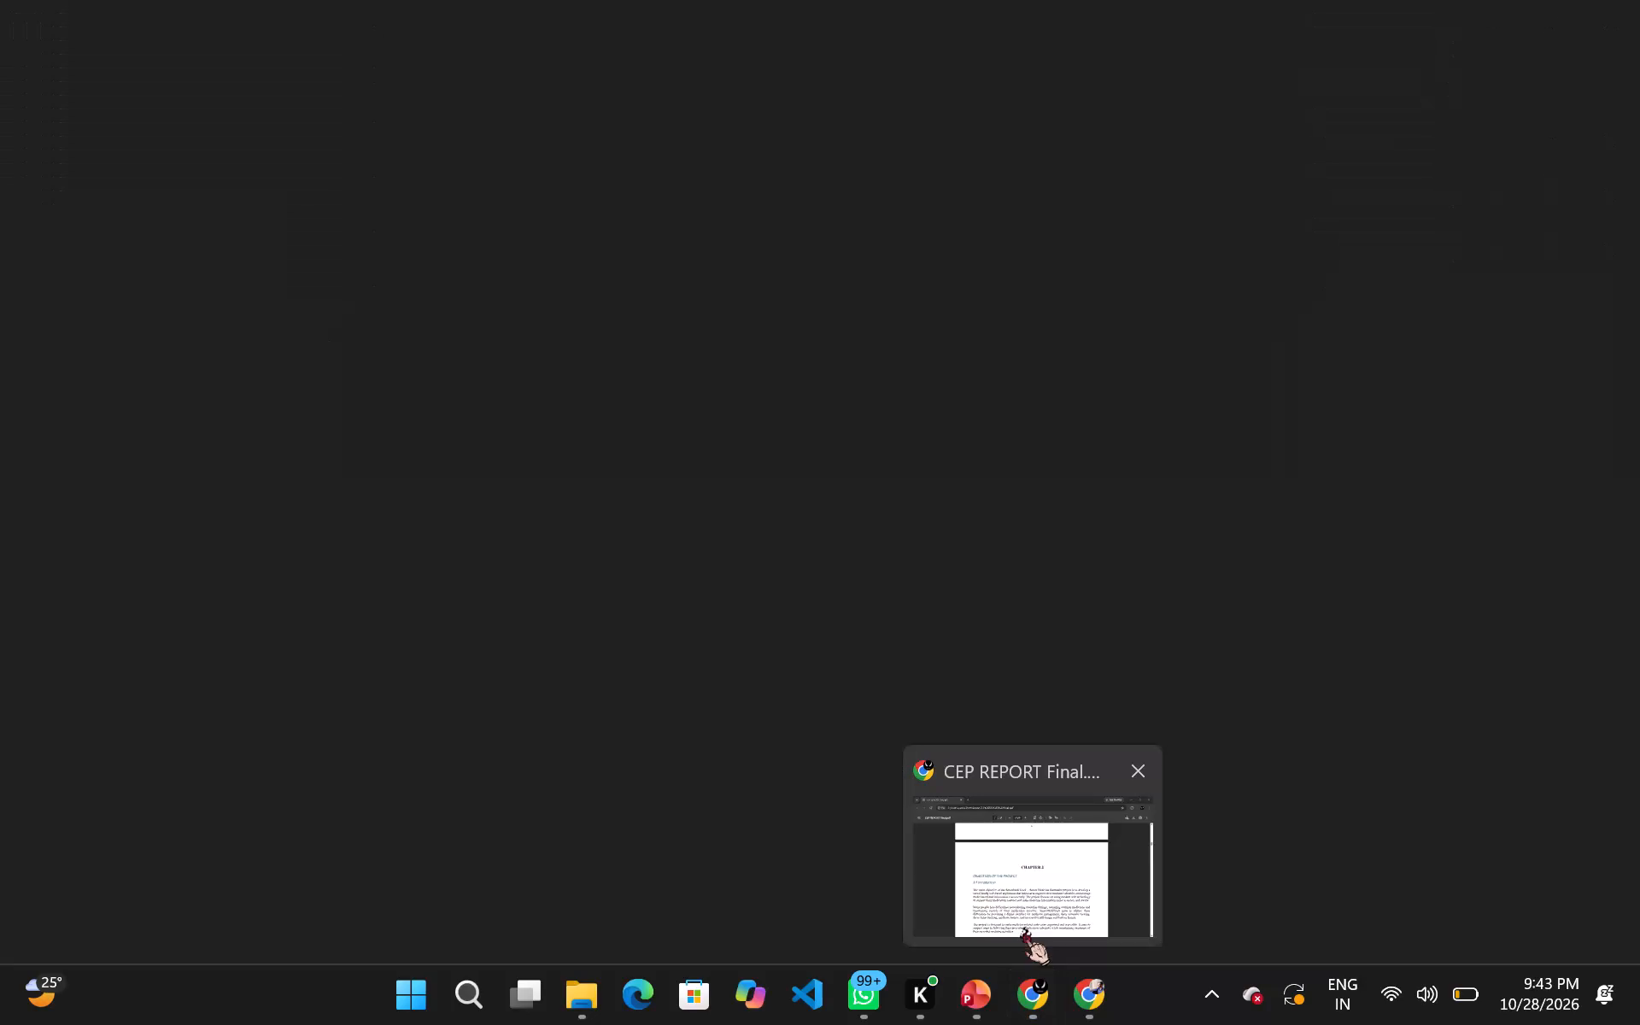
# Switch to the File Explorer window.
pyautogui.click(564, 981)
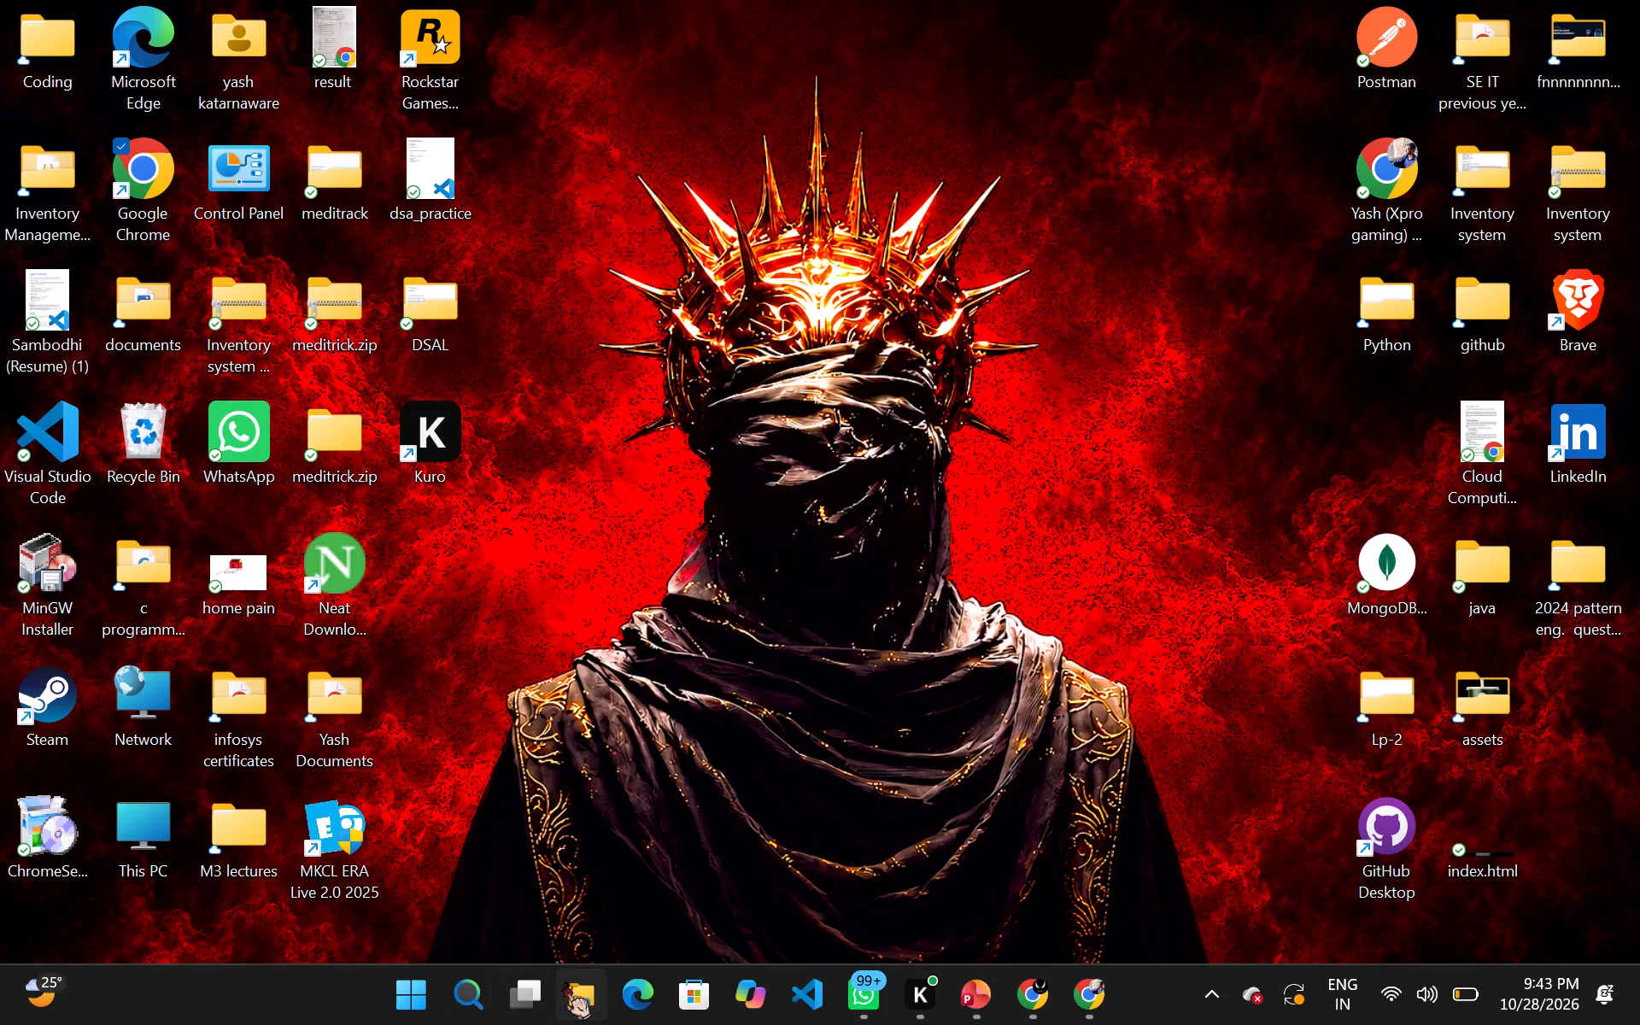
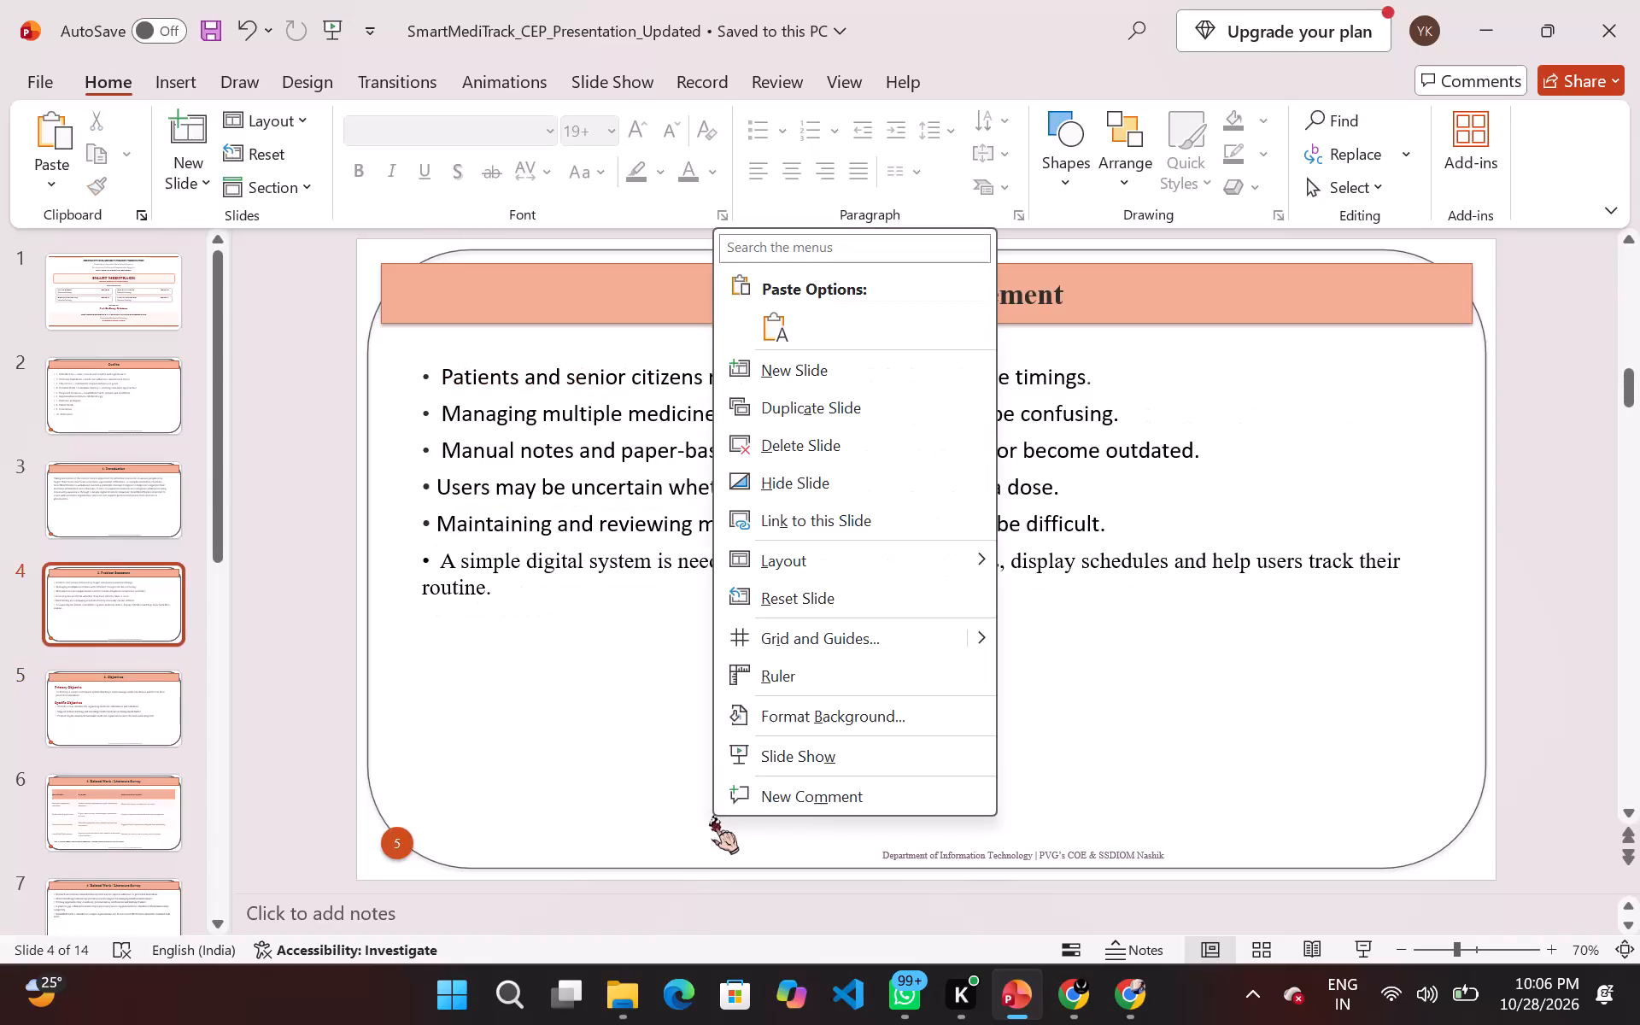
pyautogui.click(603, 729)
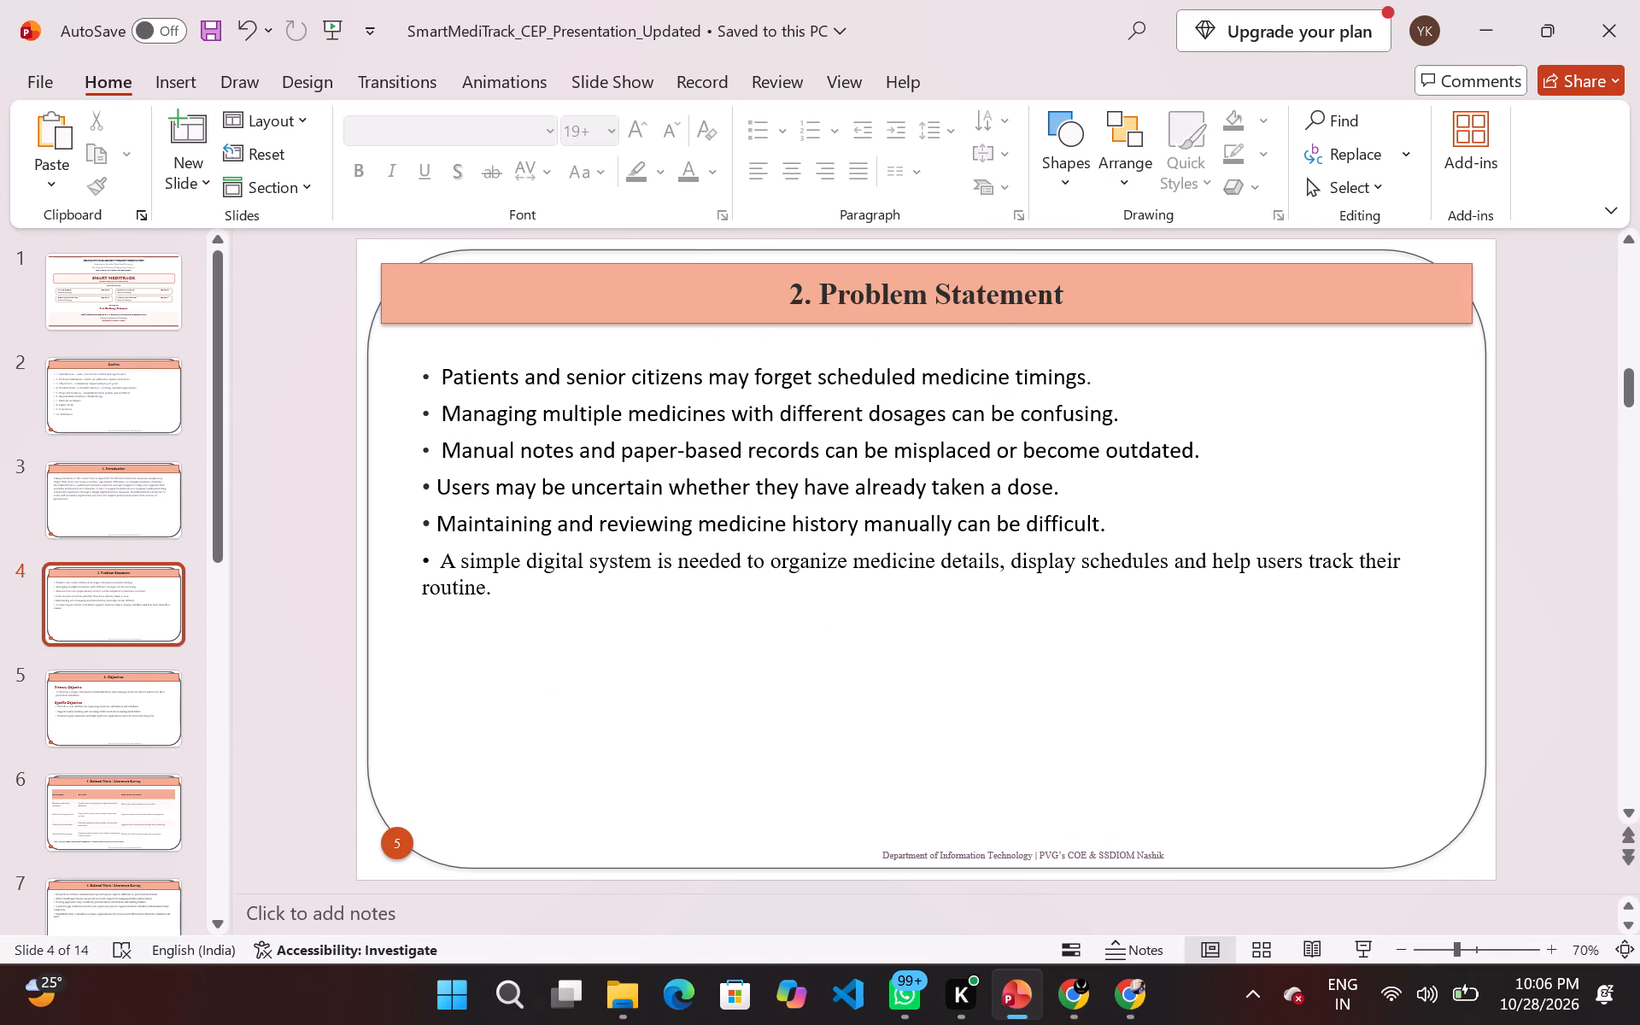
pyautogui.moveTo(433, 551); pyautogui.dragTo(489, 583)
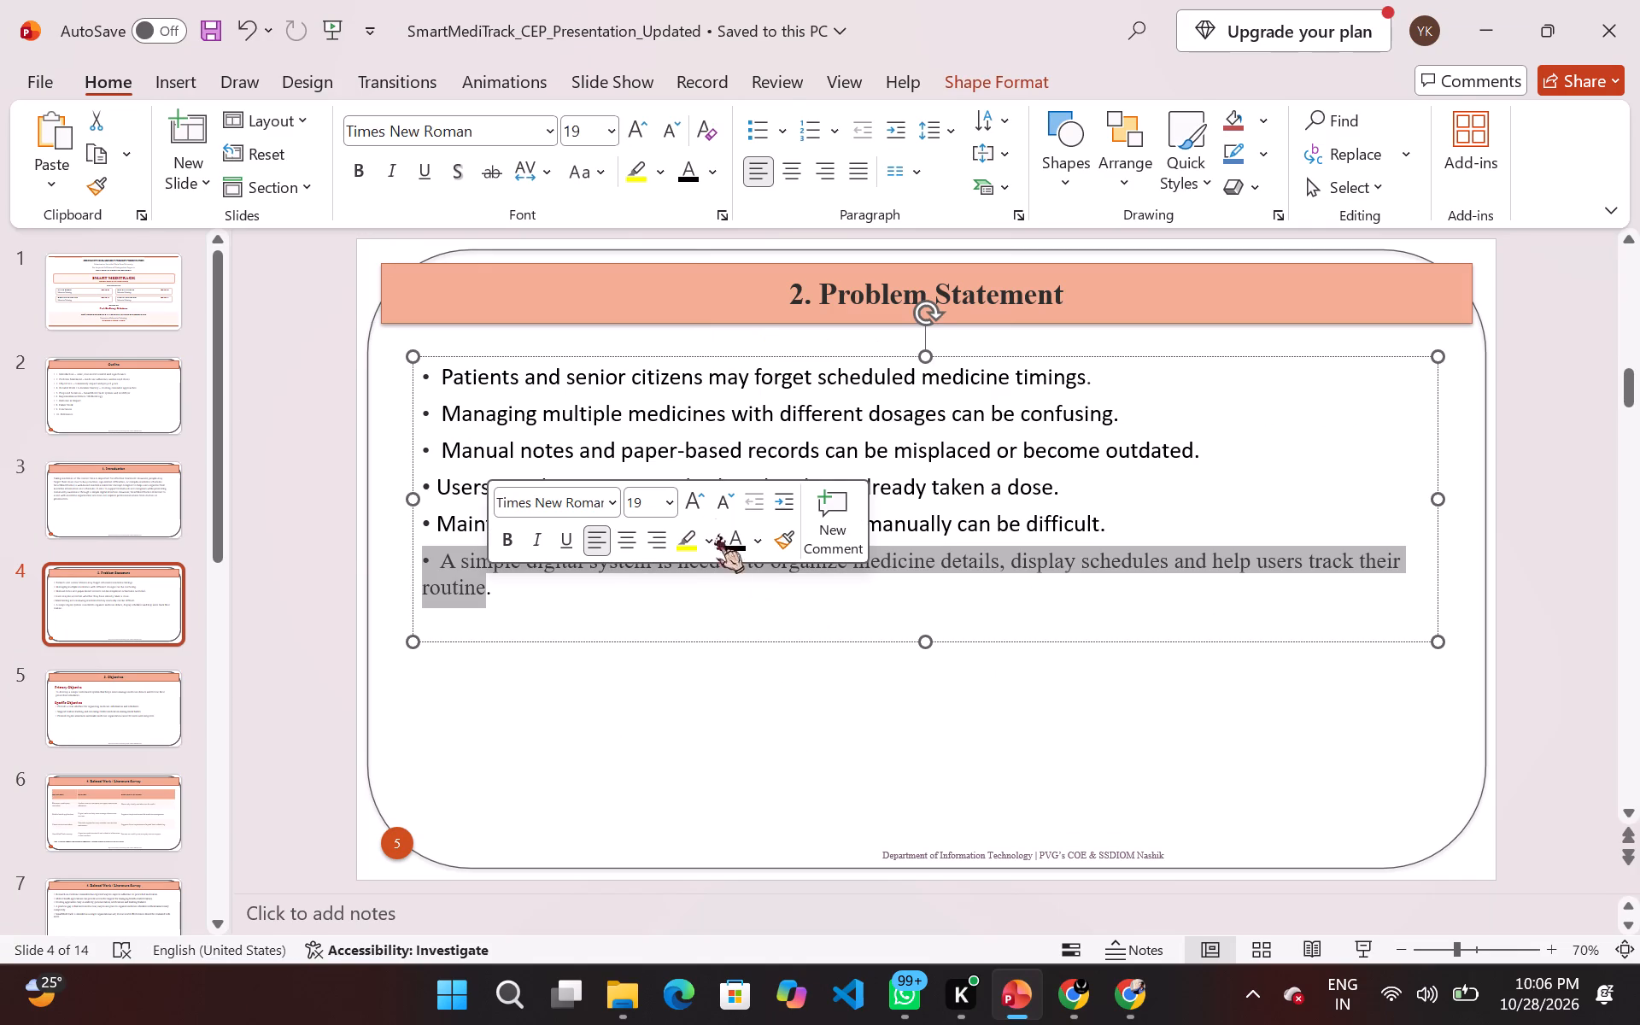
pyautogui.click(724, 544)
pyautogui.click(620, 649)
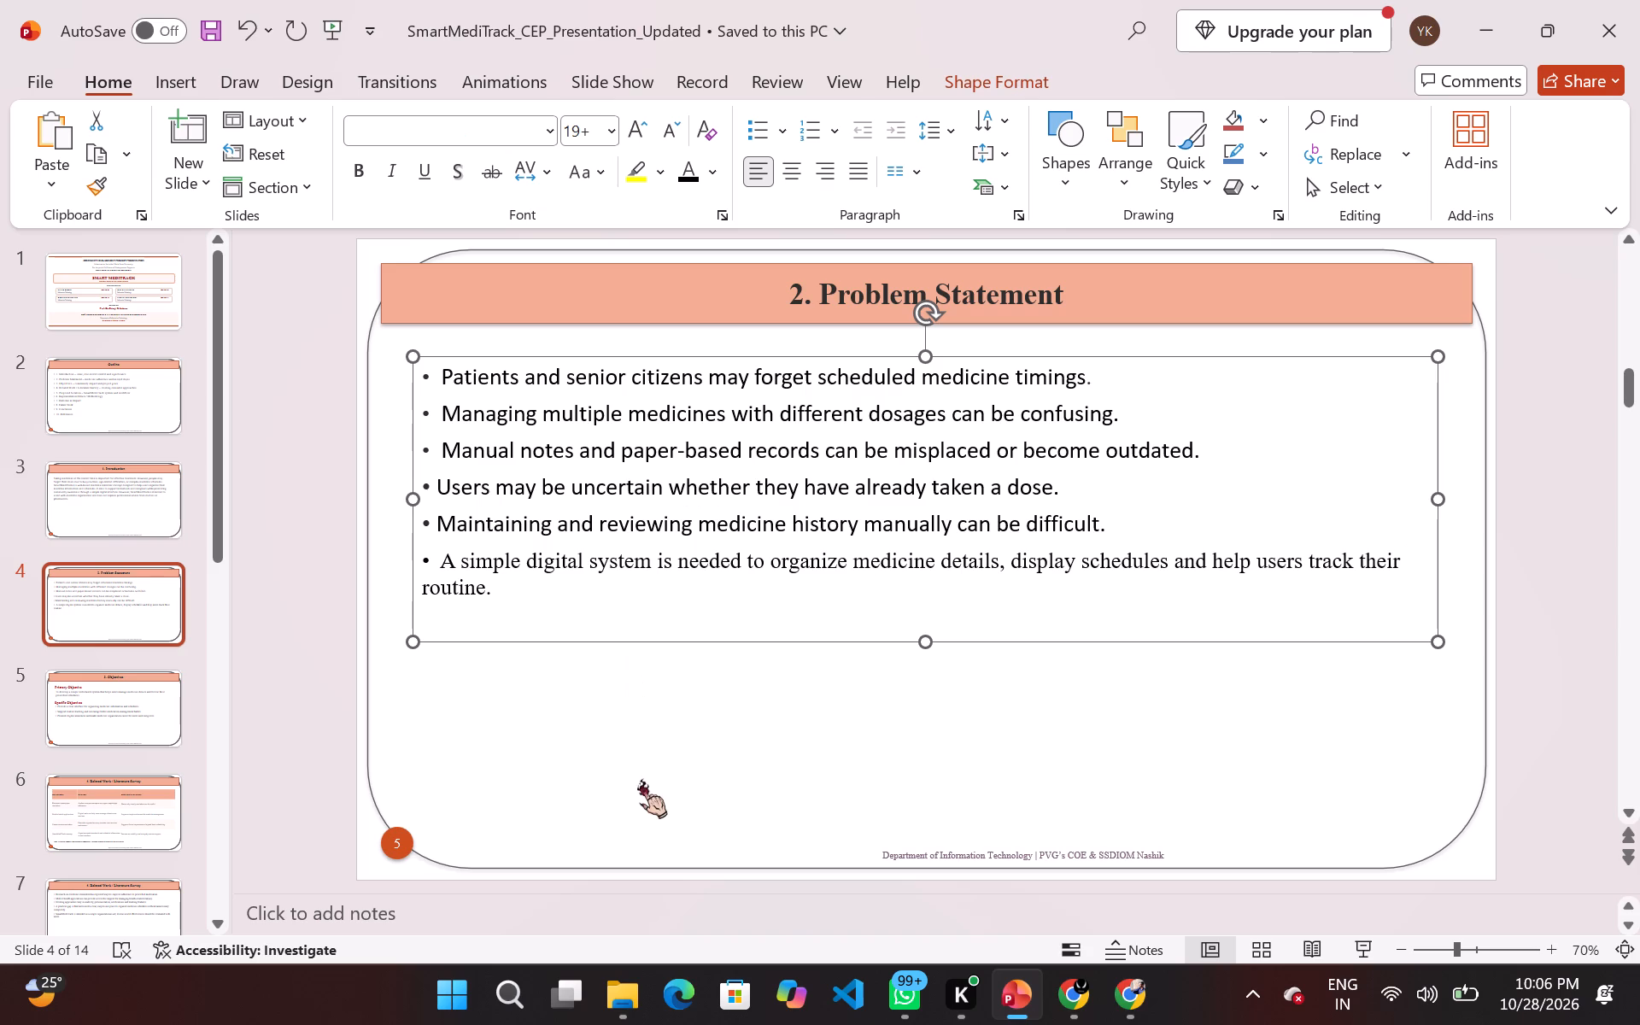
# Skim the presentation from the Objectives slide to the closing Thank You slide, then go back to the Related Work table slide.
pyautogui.scroll(-1, 640, 780)
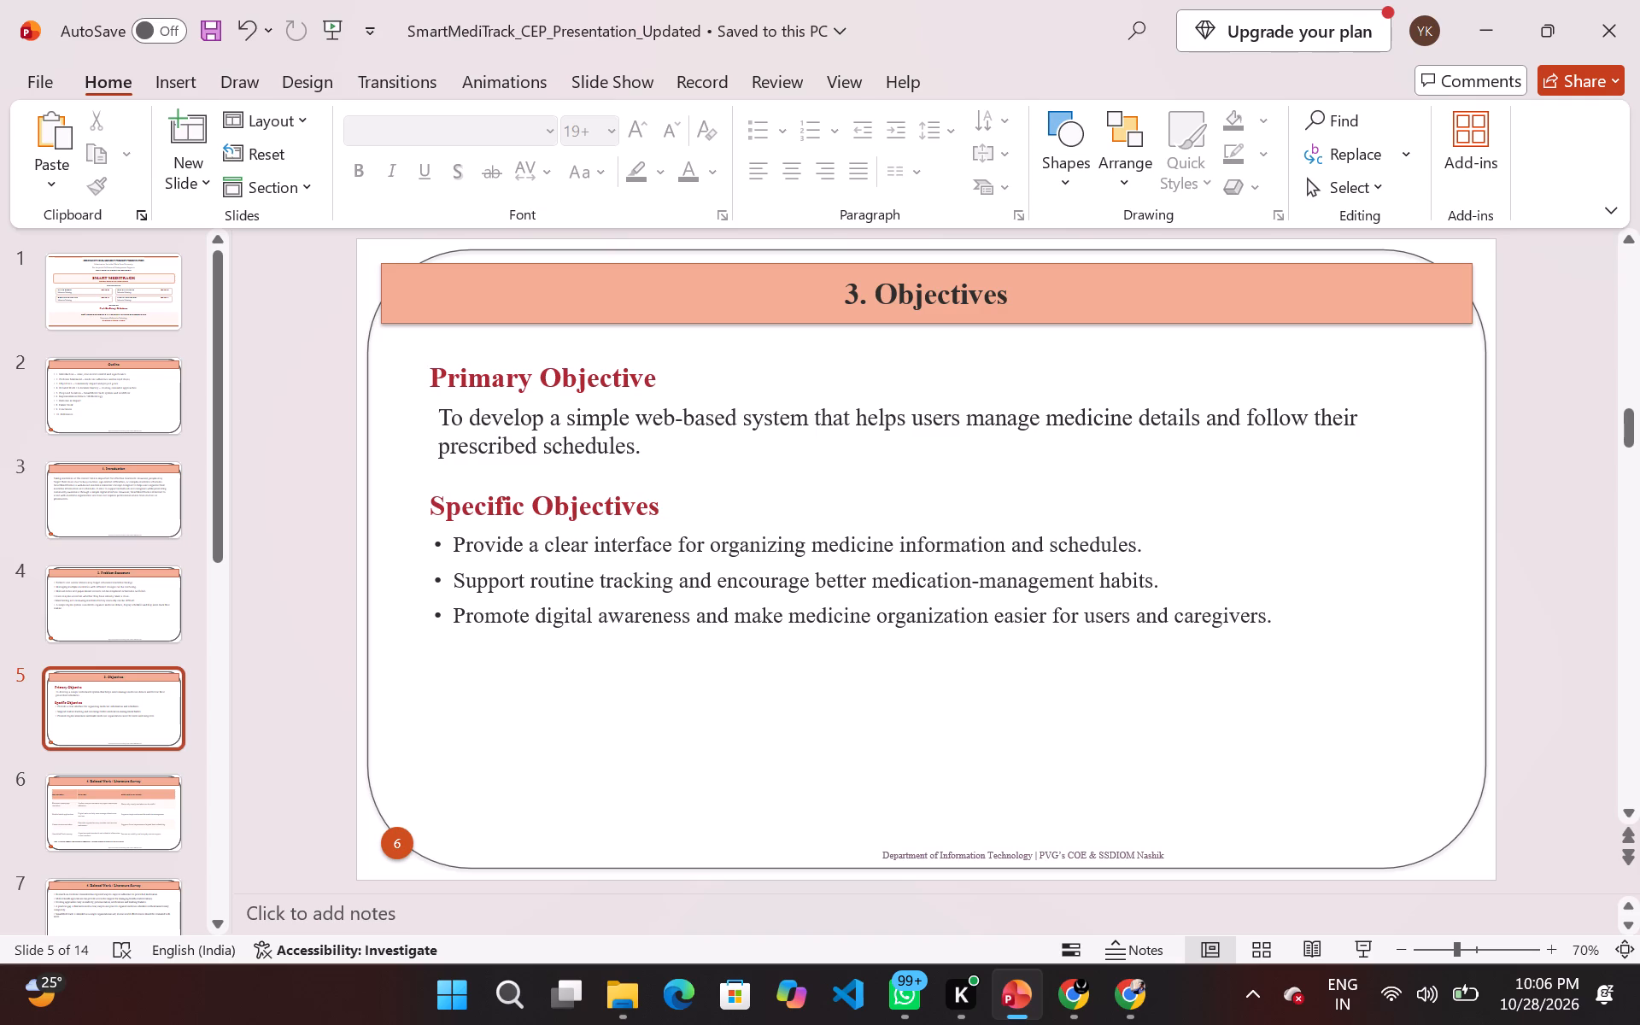
pyautogui.click(75, 783)
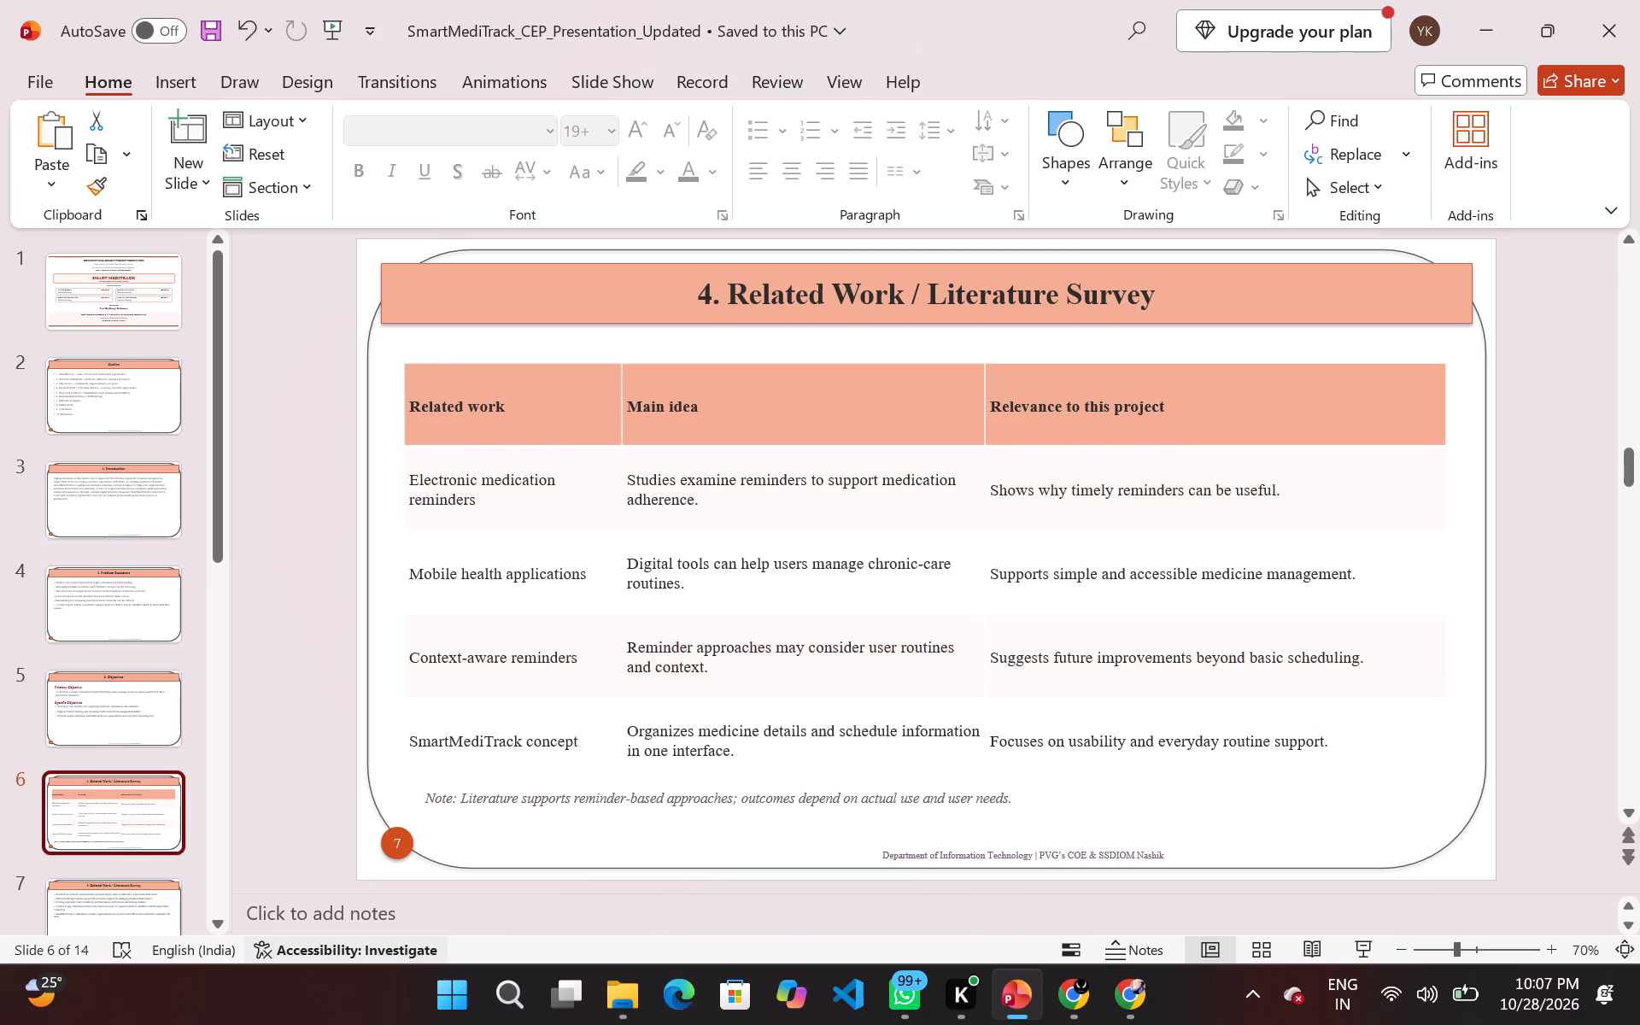
pyautogui.scroll(-3, 447, 666)
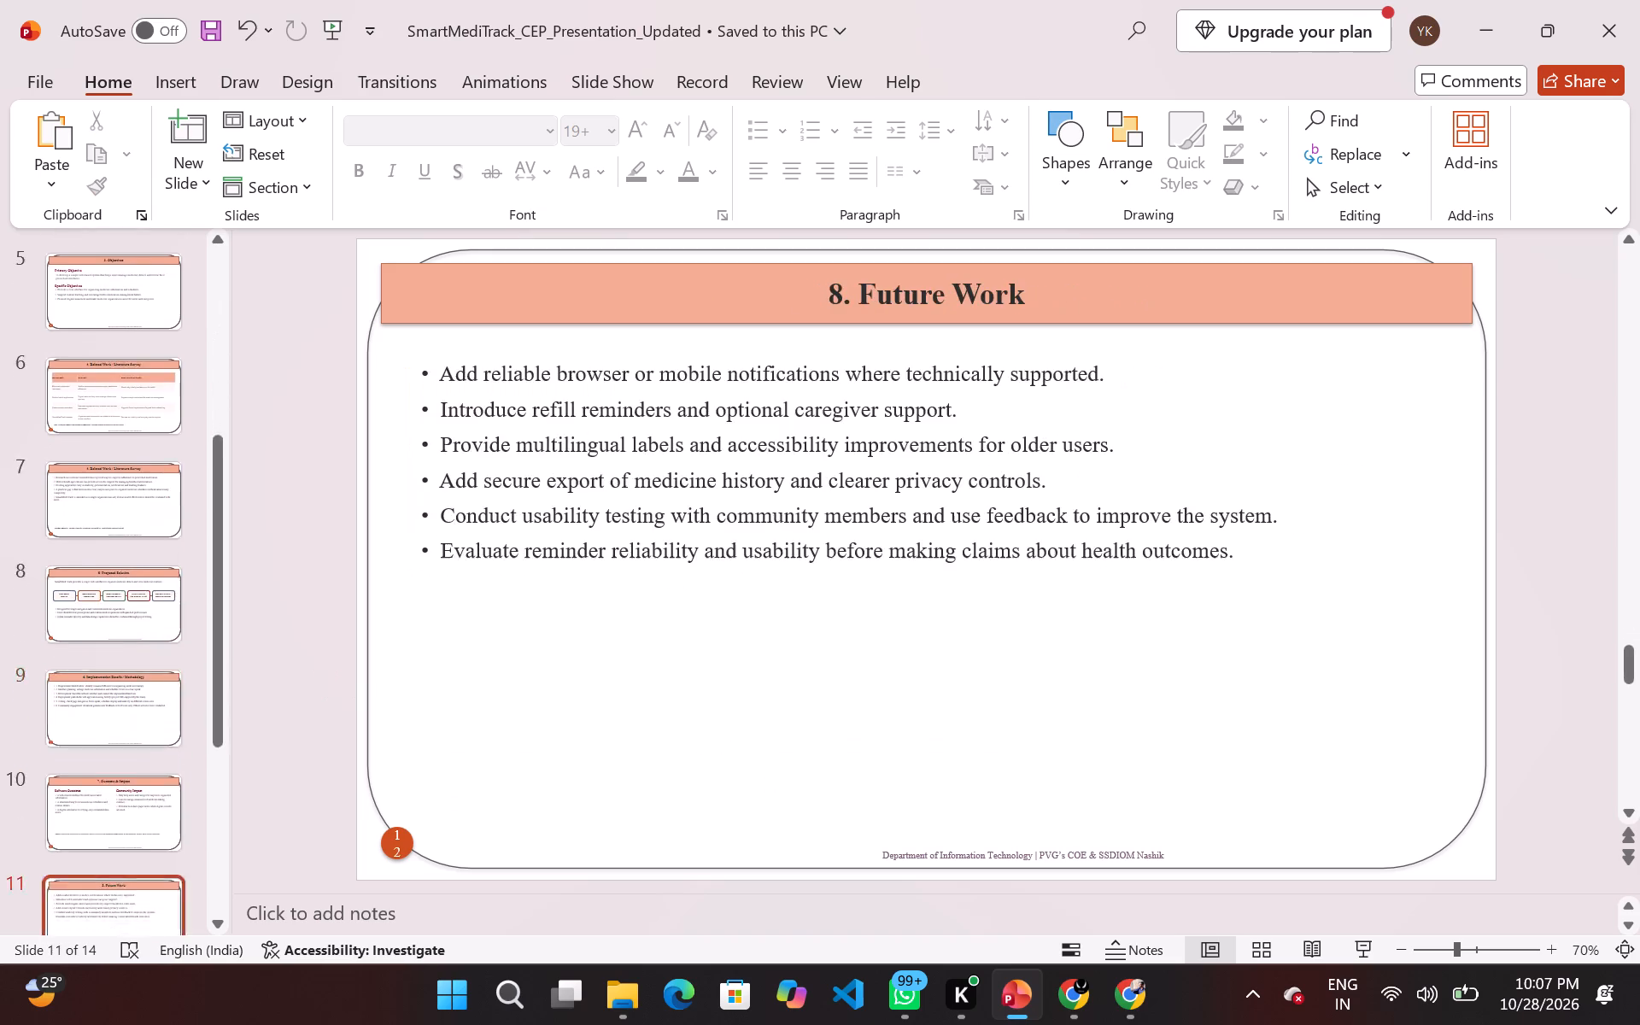
pyautogui.scroll(-2, 447, 666)
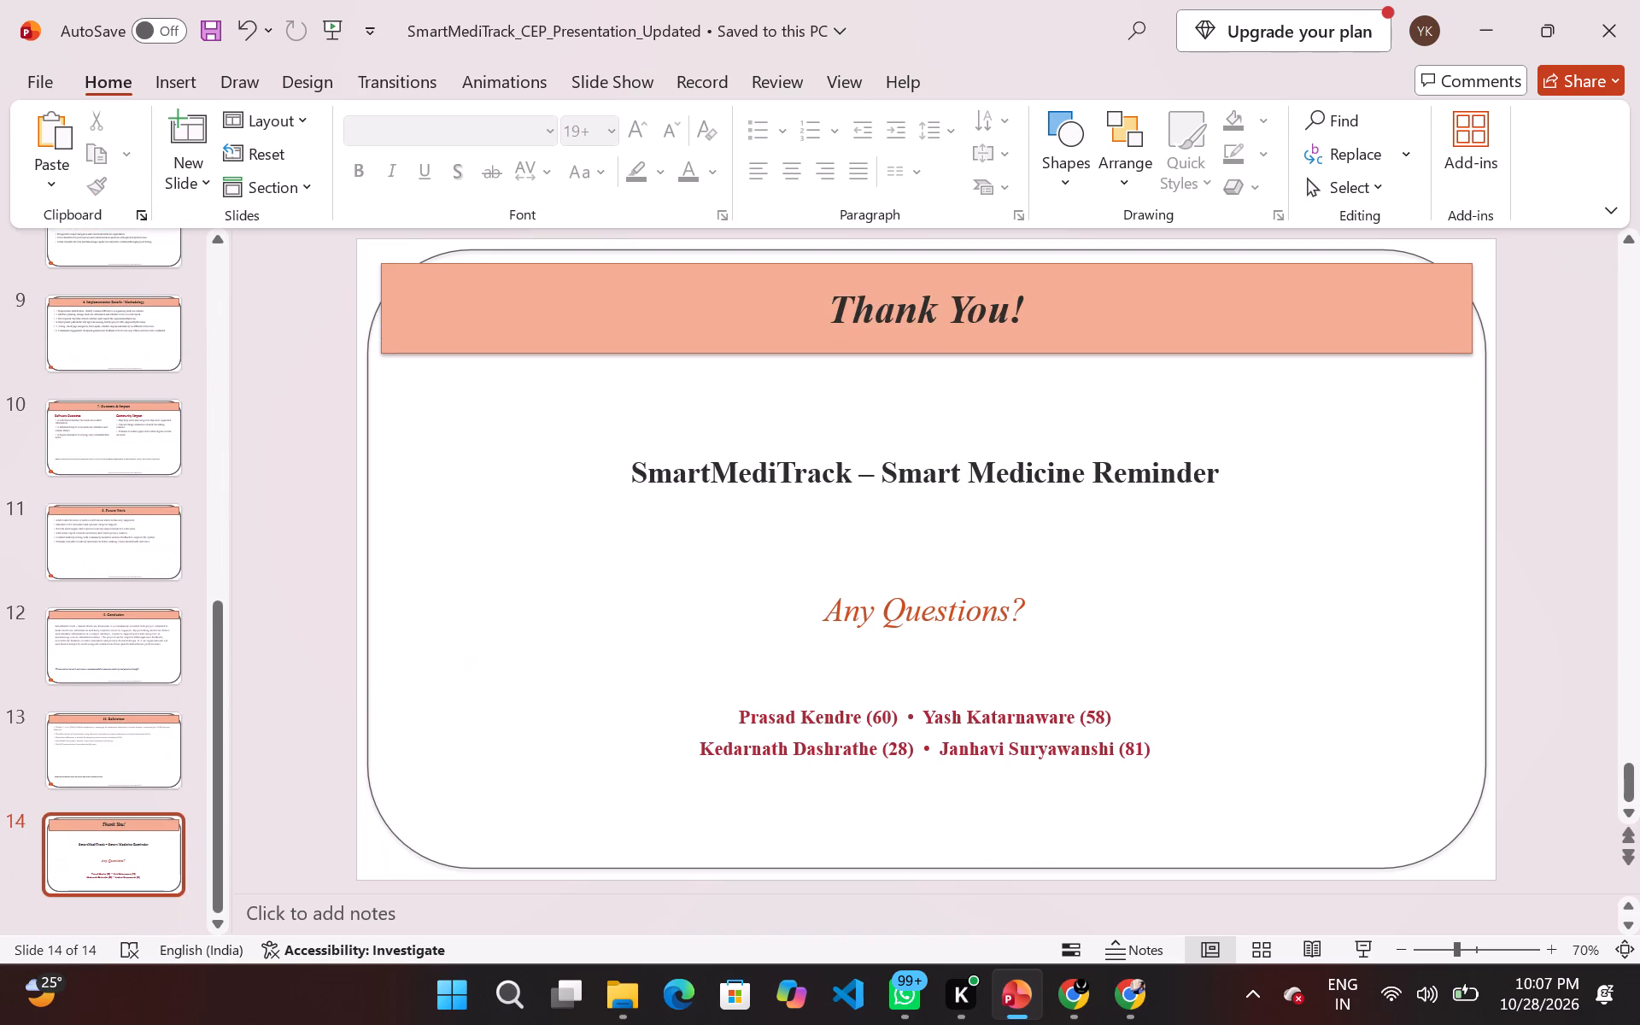
pyautogui.scroll(1, 489, 697)
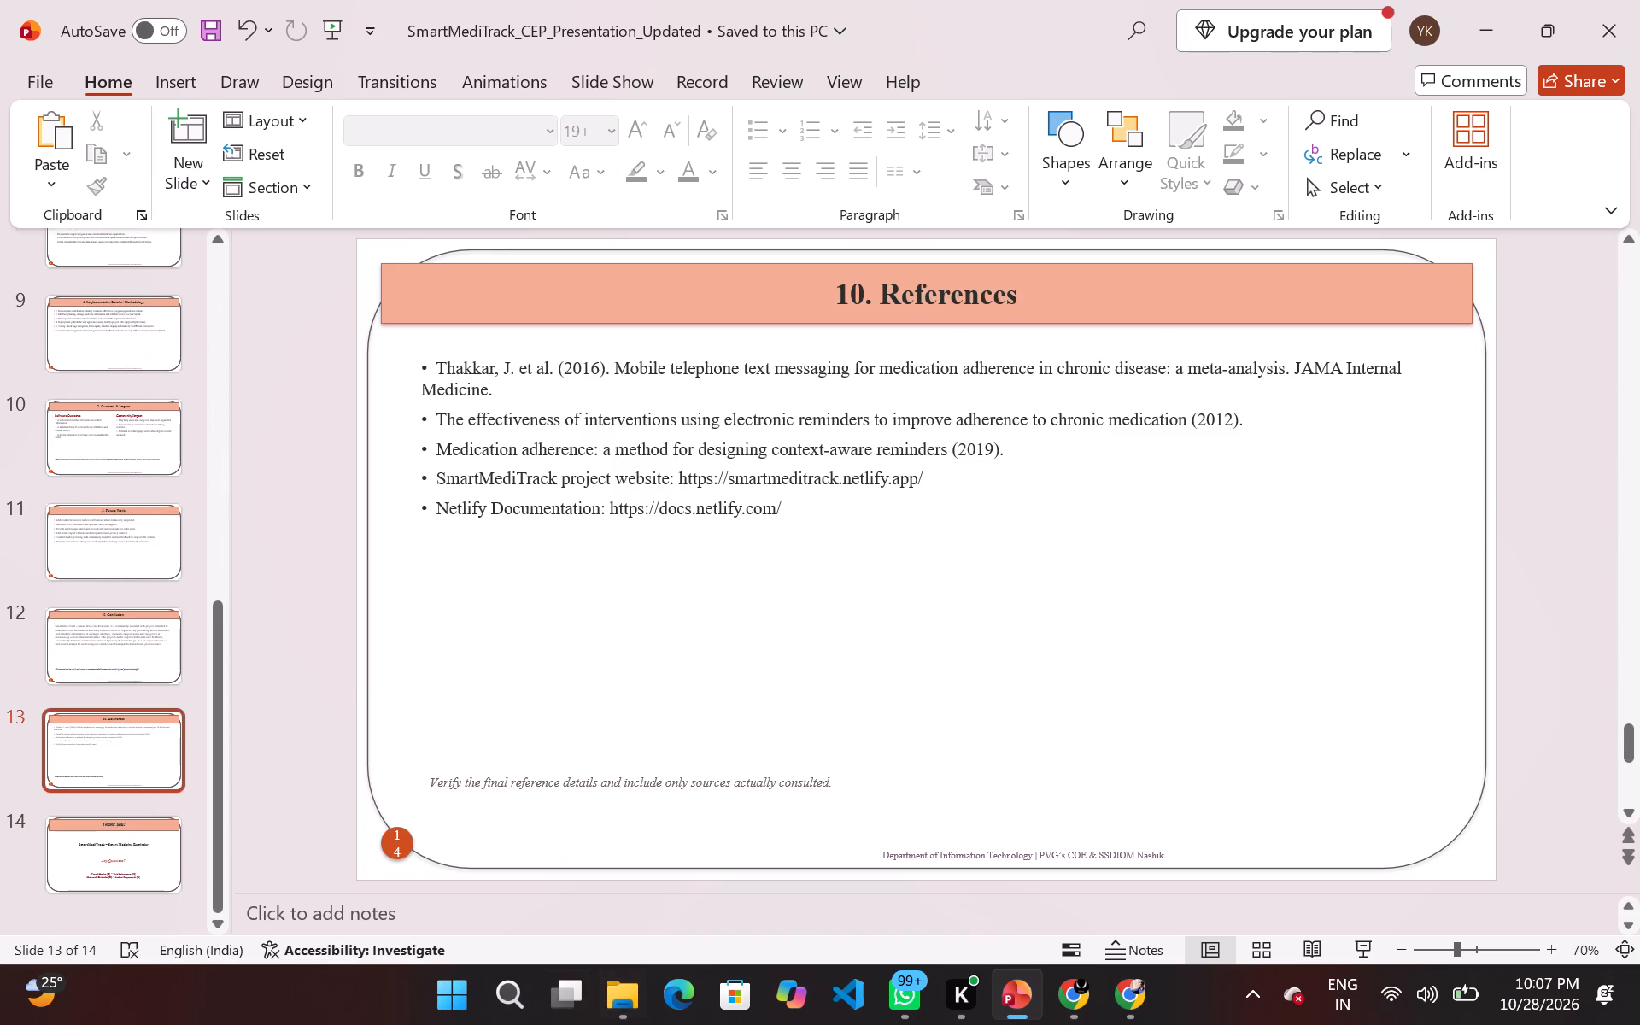
pyautogui.scroll(1, 543, 749)
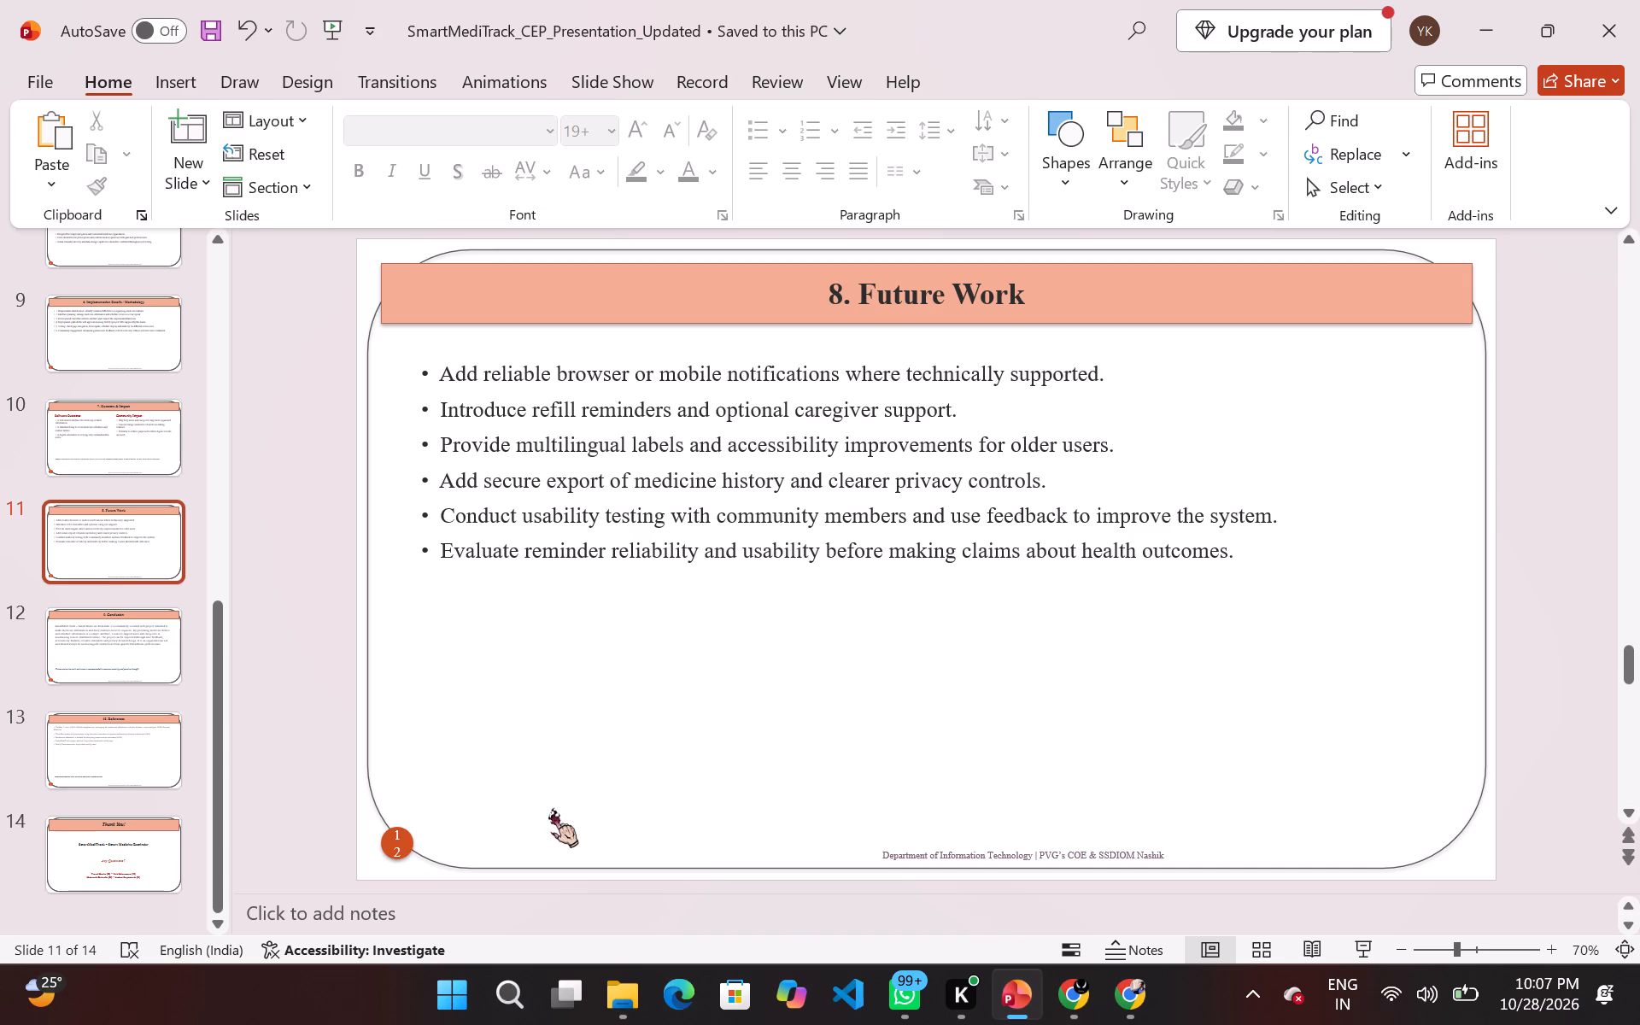
pyautogui.scroll(1, 537, 688)
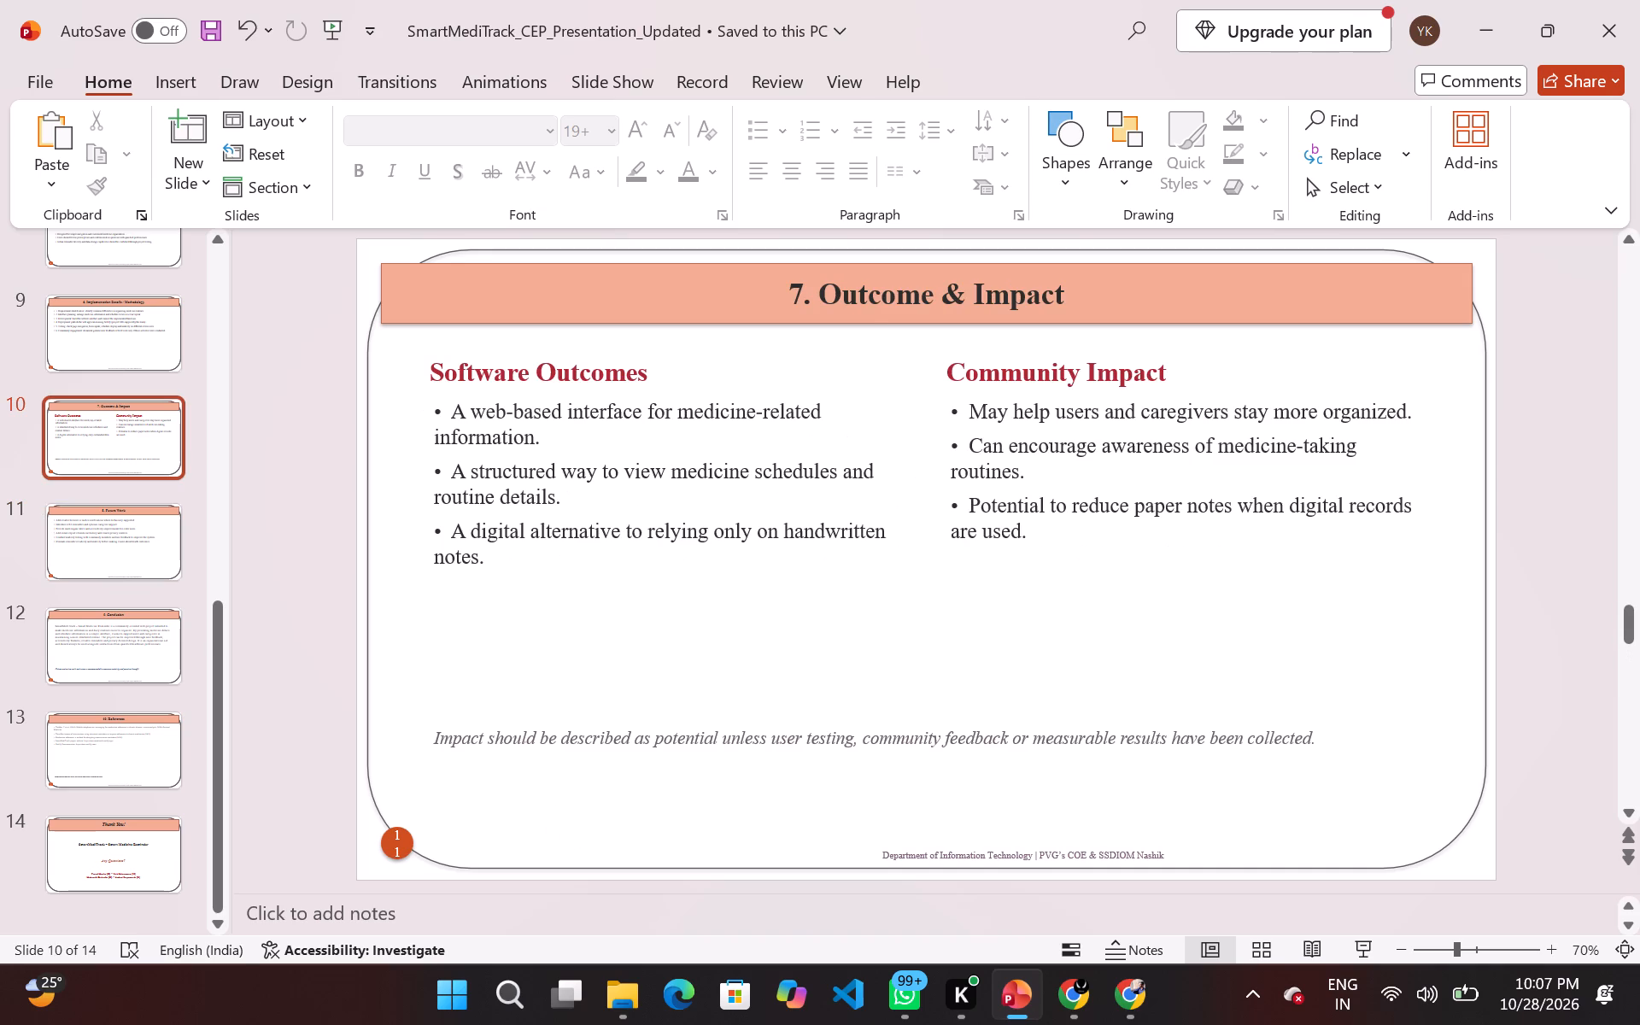
pyautogui.scroll(1, 537, 695)
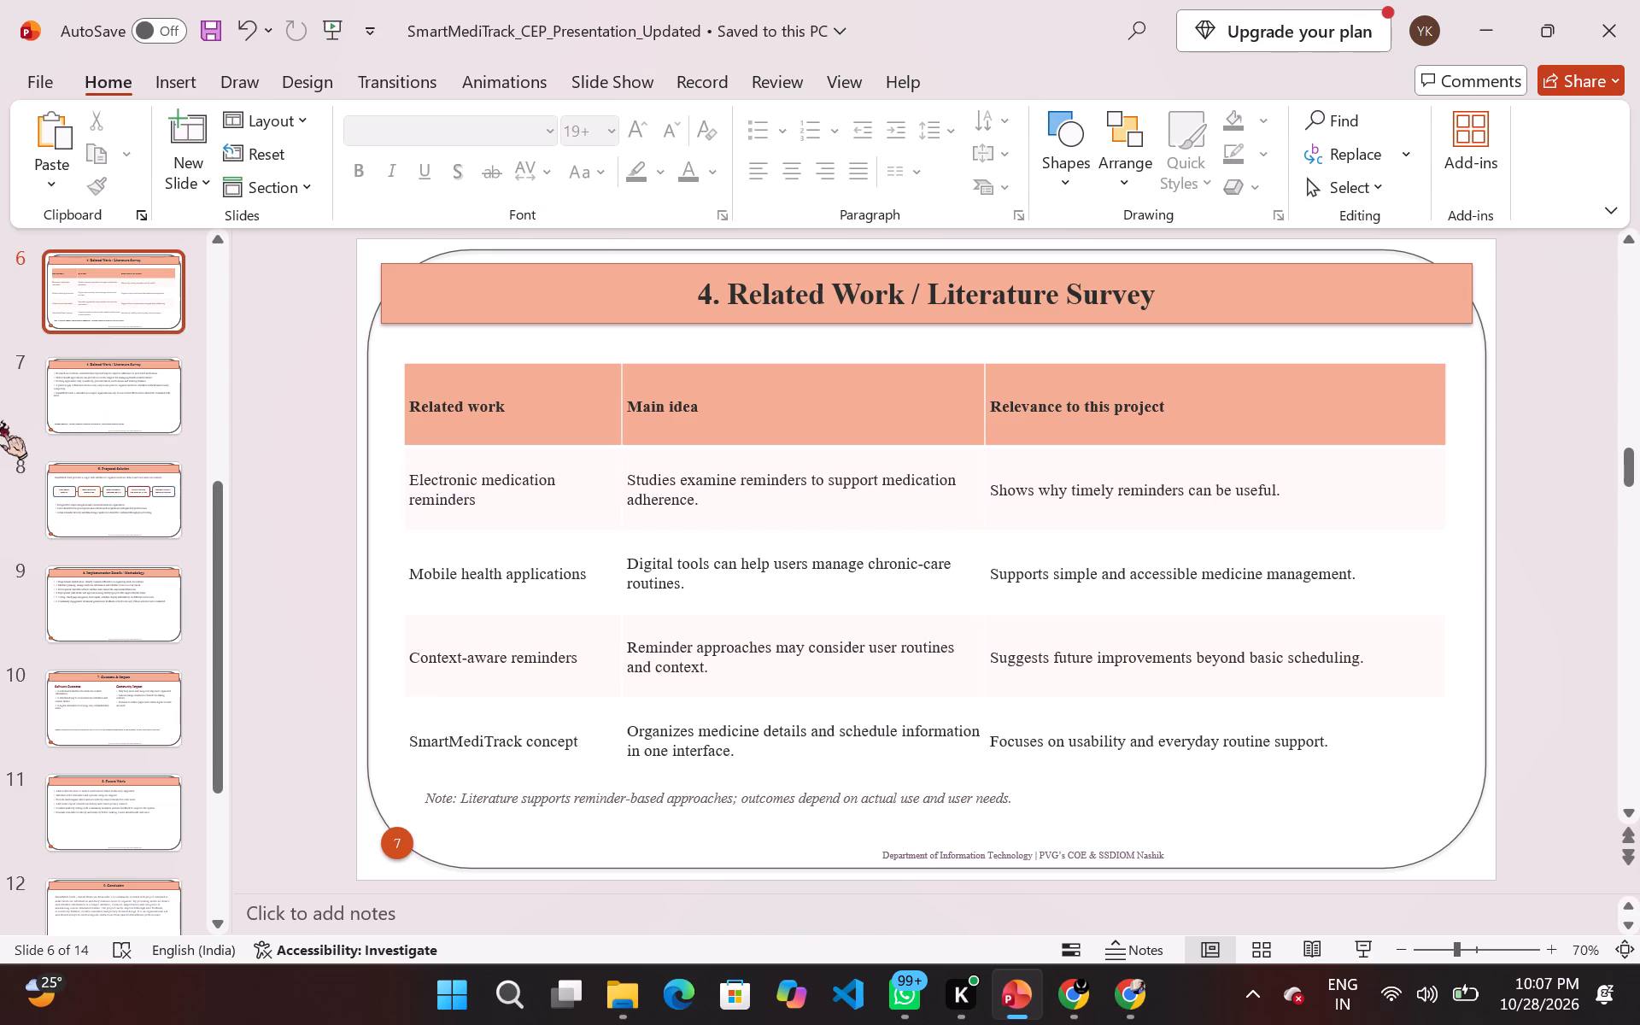
# Review the slides one by one from the second Related Work slide through Thank You, then go back past References and Conclusion to the first slides.
pyautogui.click(99, 418)
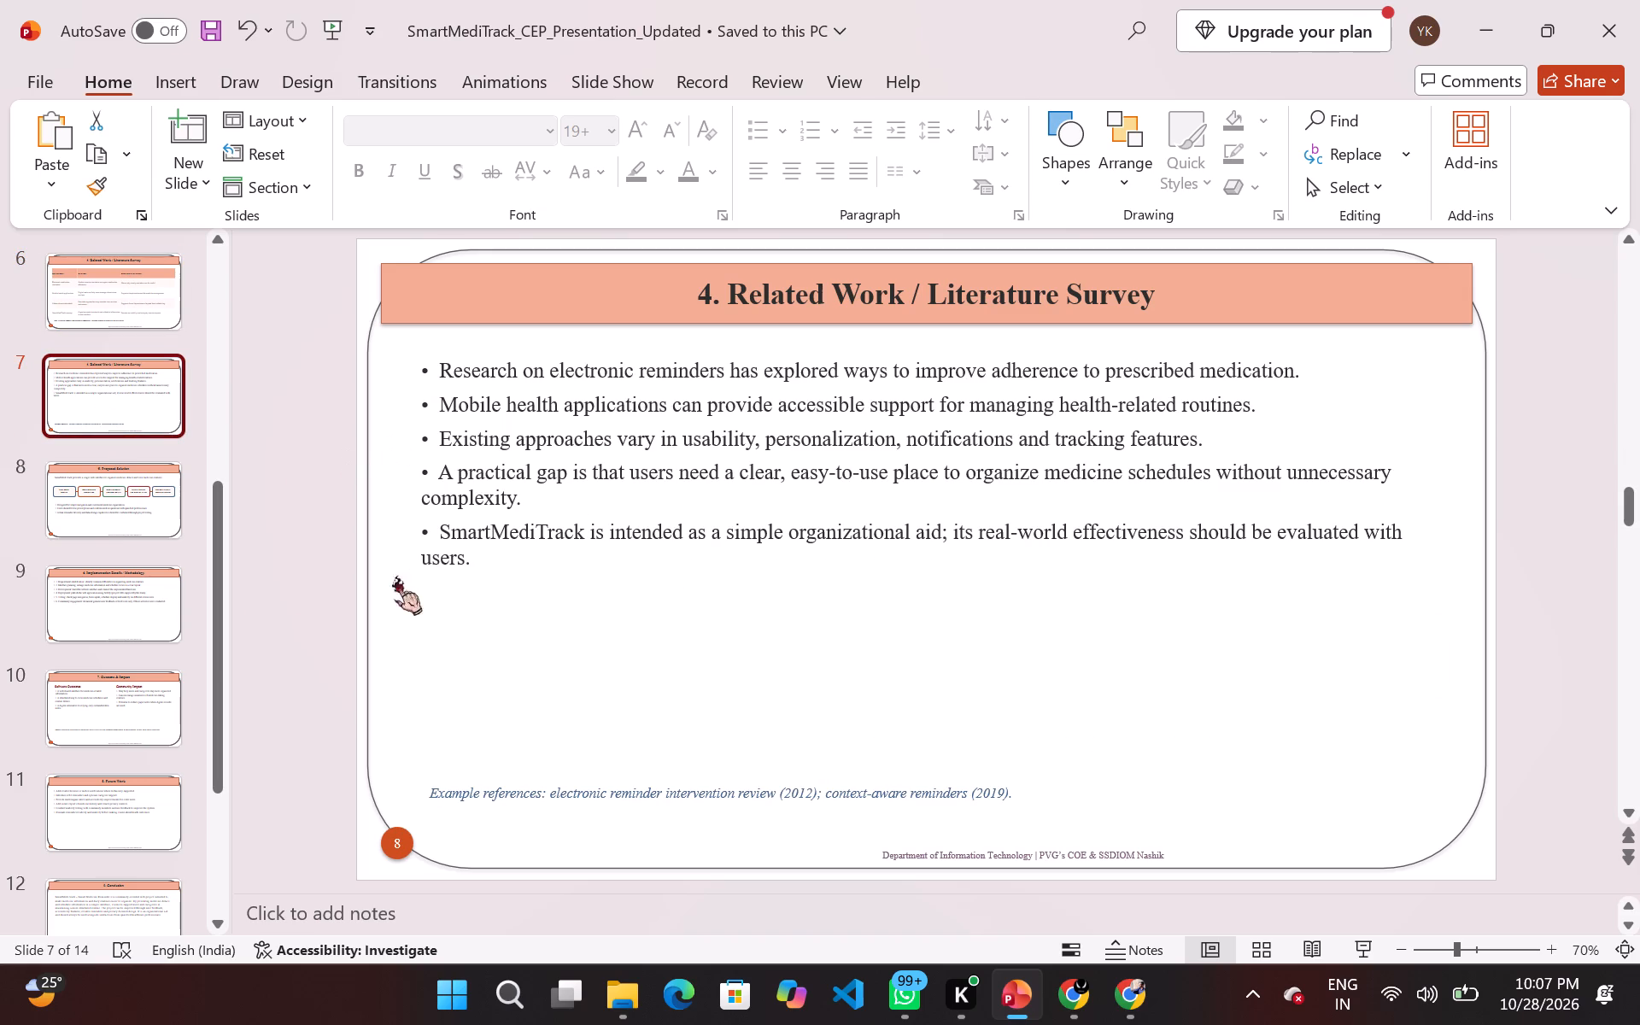
pyautogui.click(161, 501)
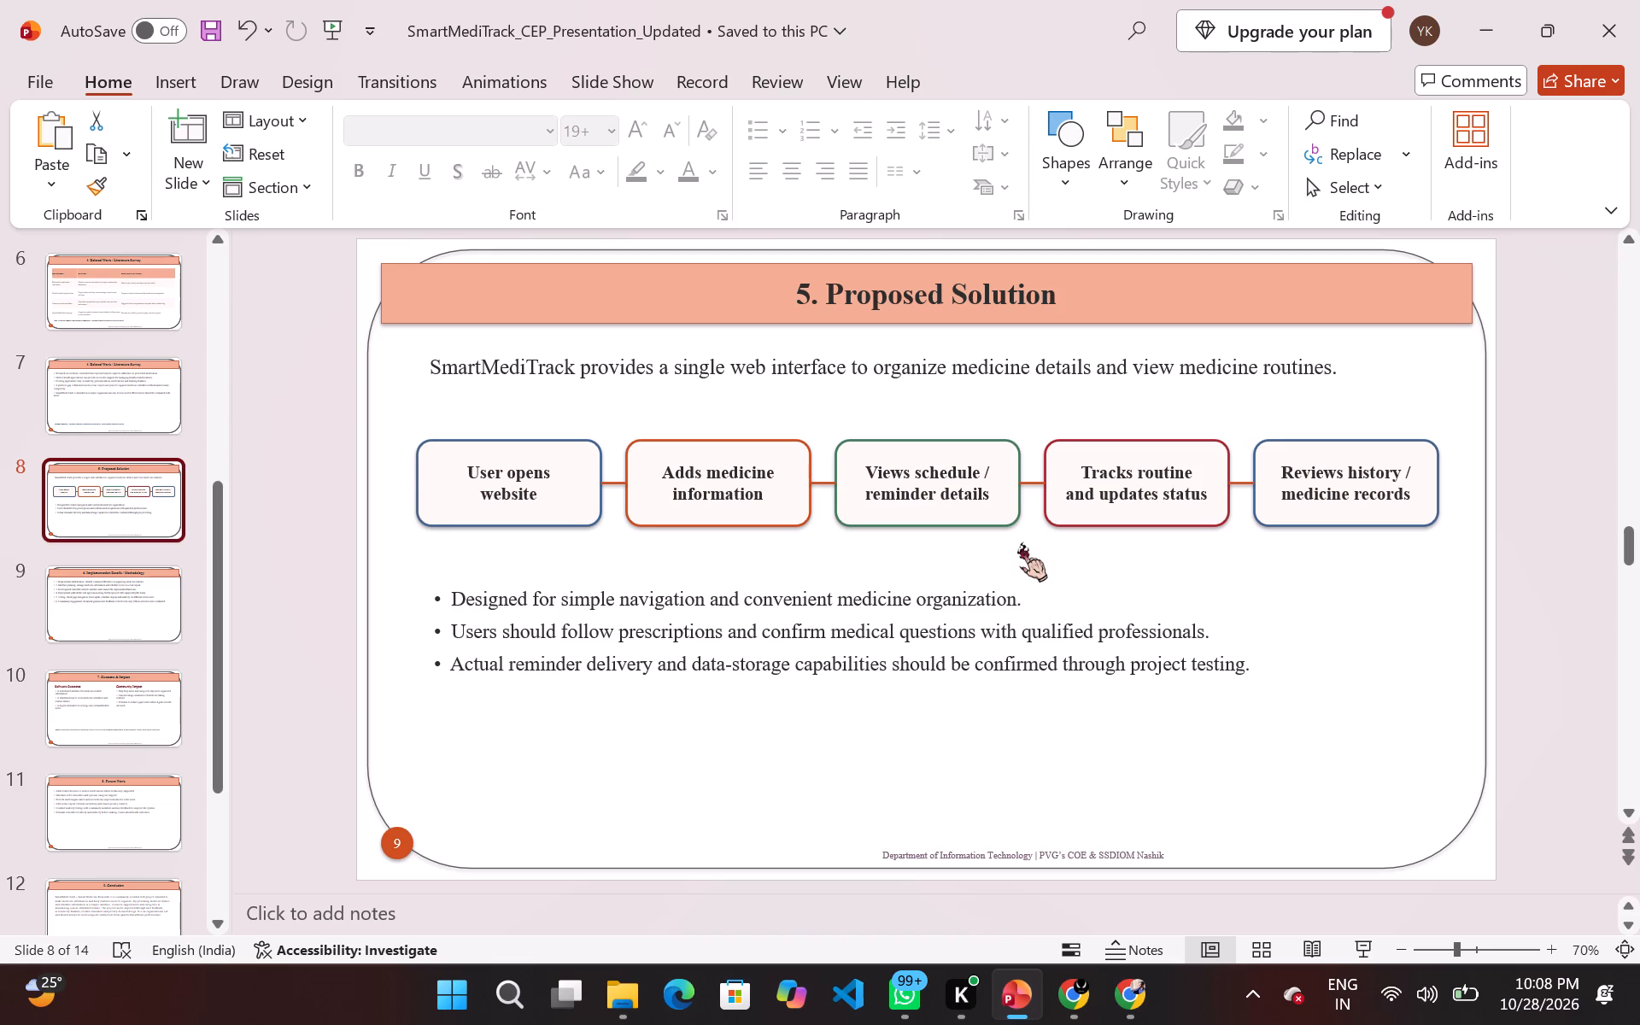
pyautogui.click(143, 573)
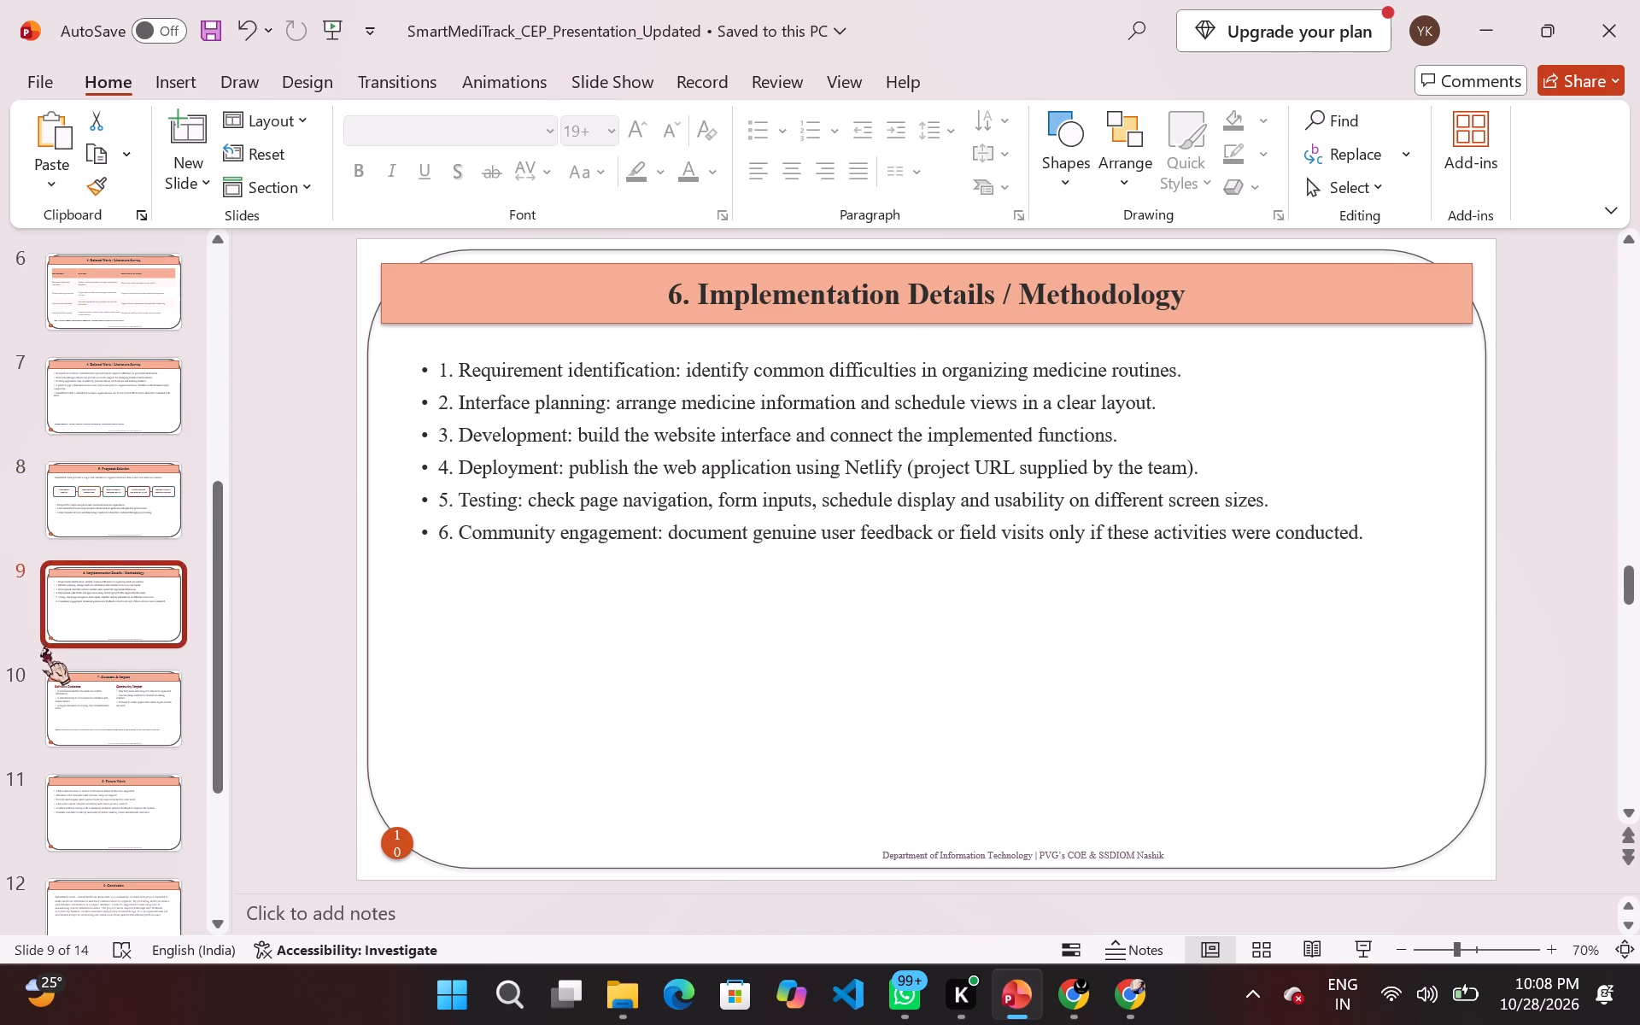
pyautogui.click(132, 735)
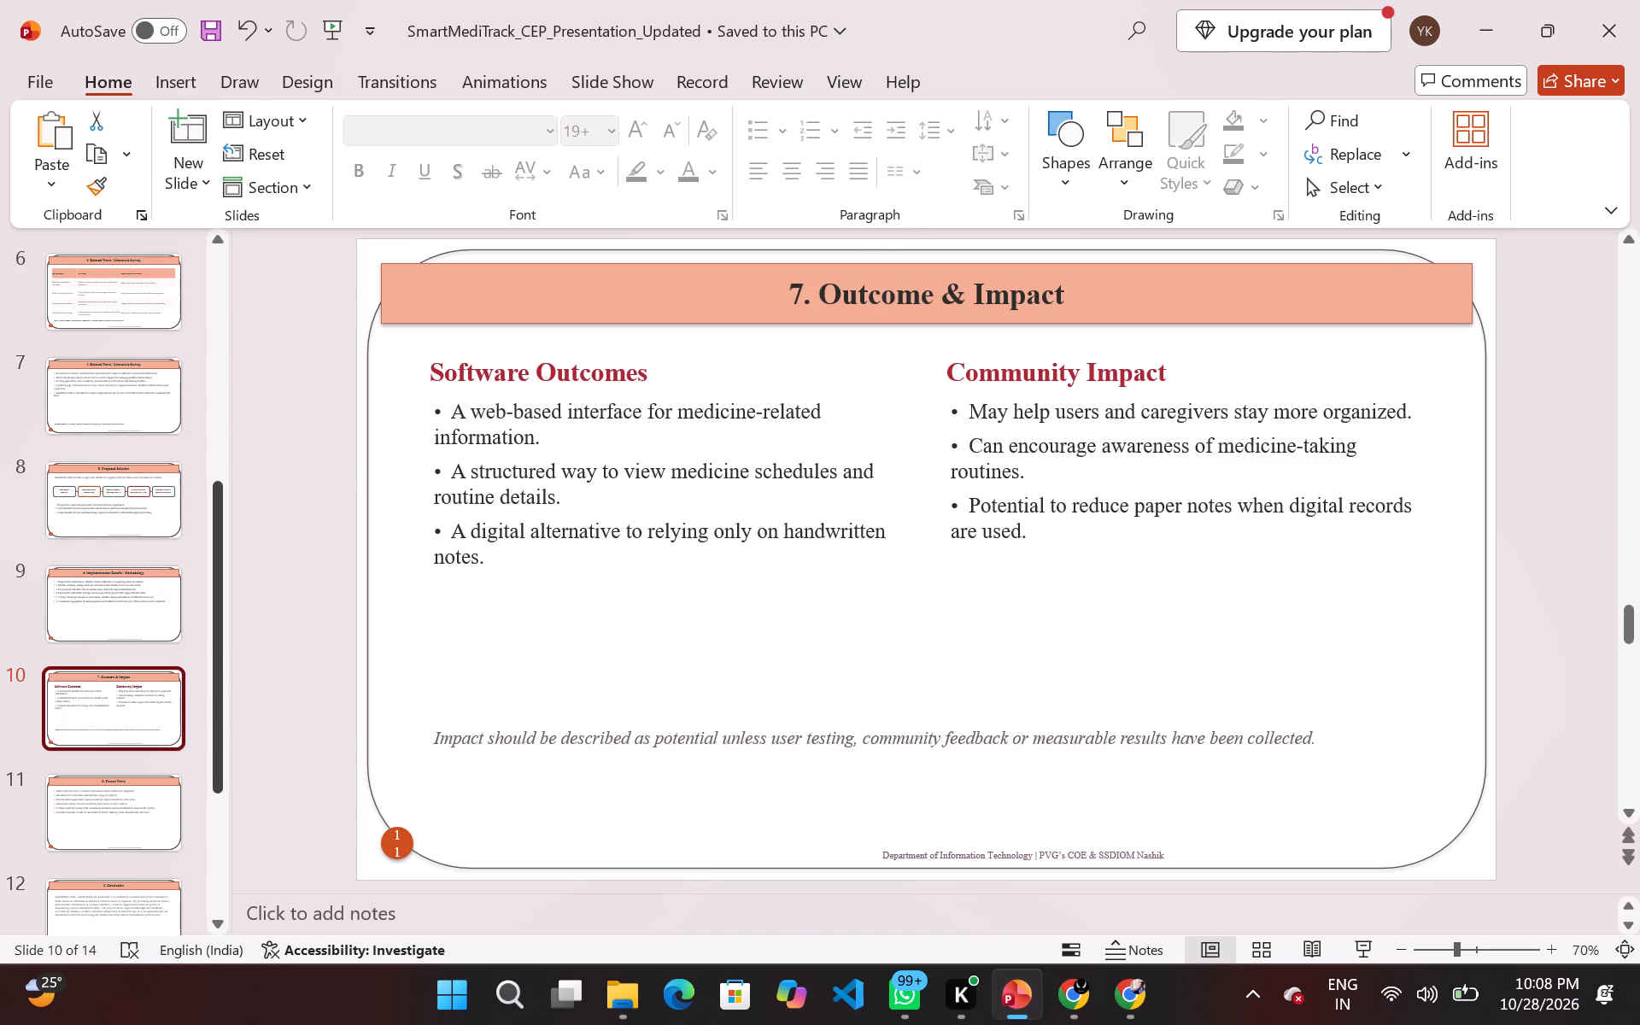
pyautogui.click(60, 820)
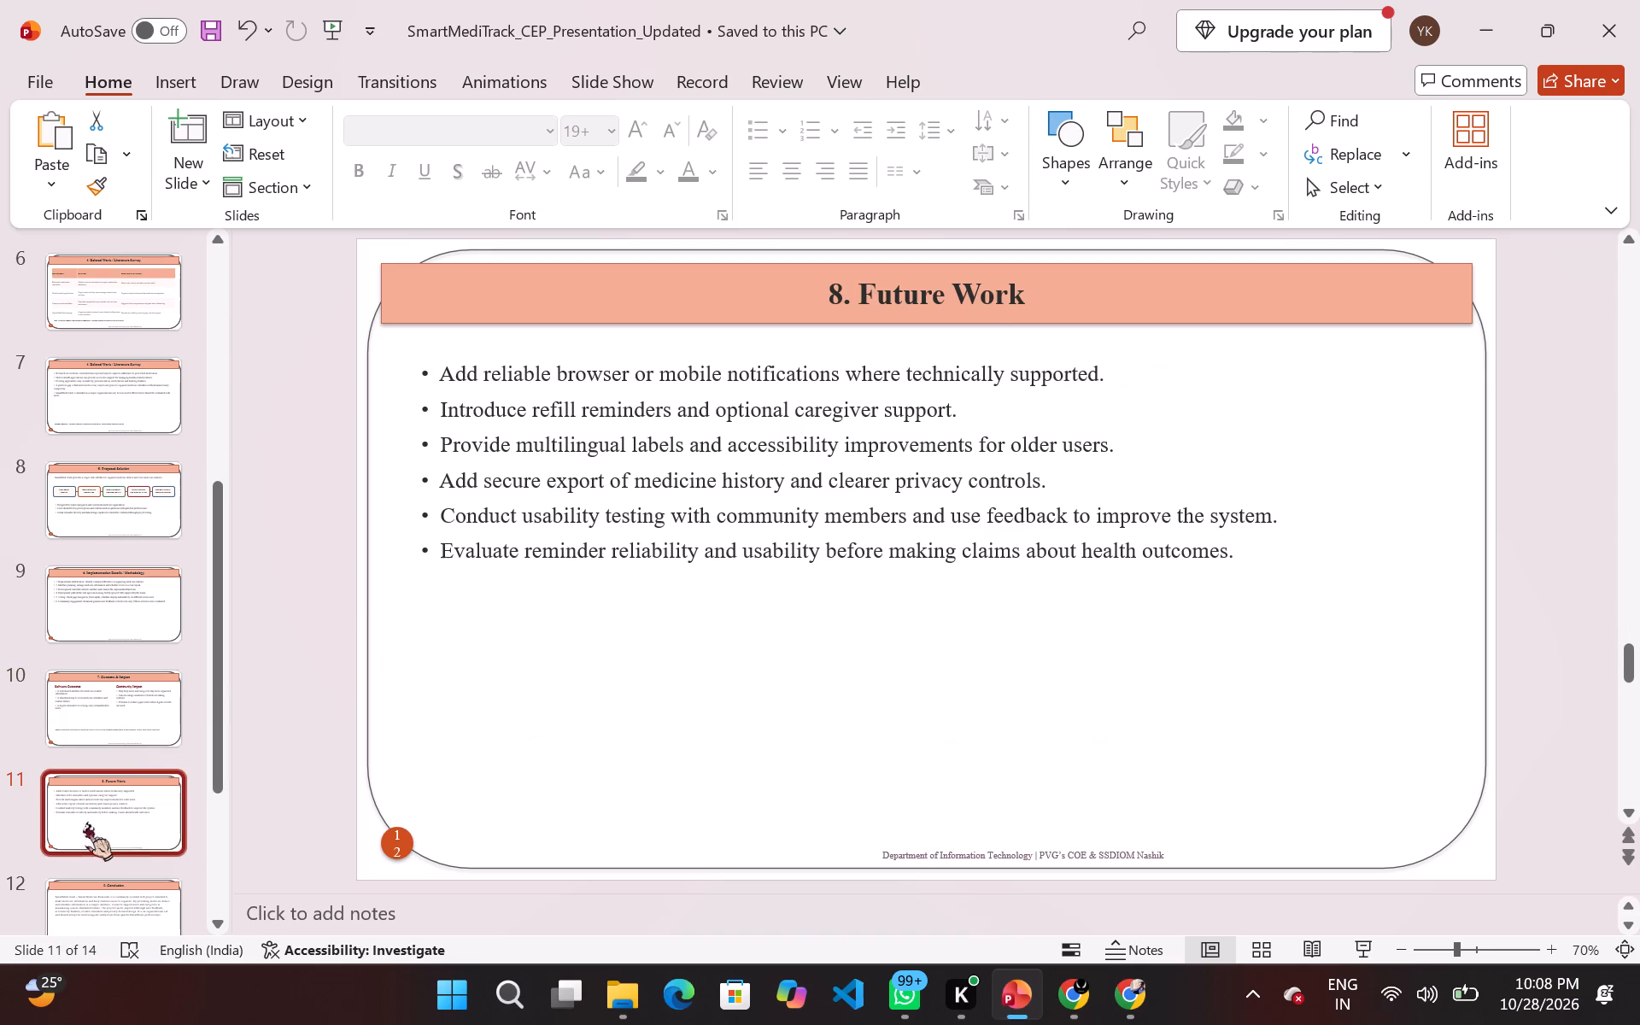
pyautogui.scroll(-2, 147, 817)
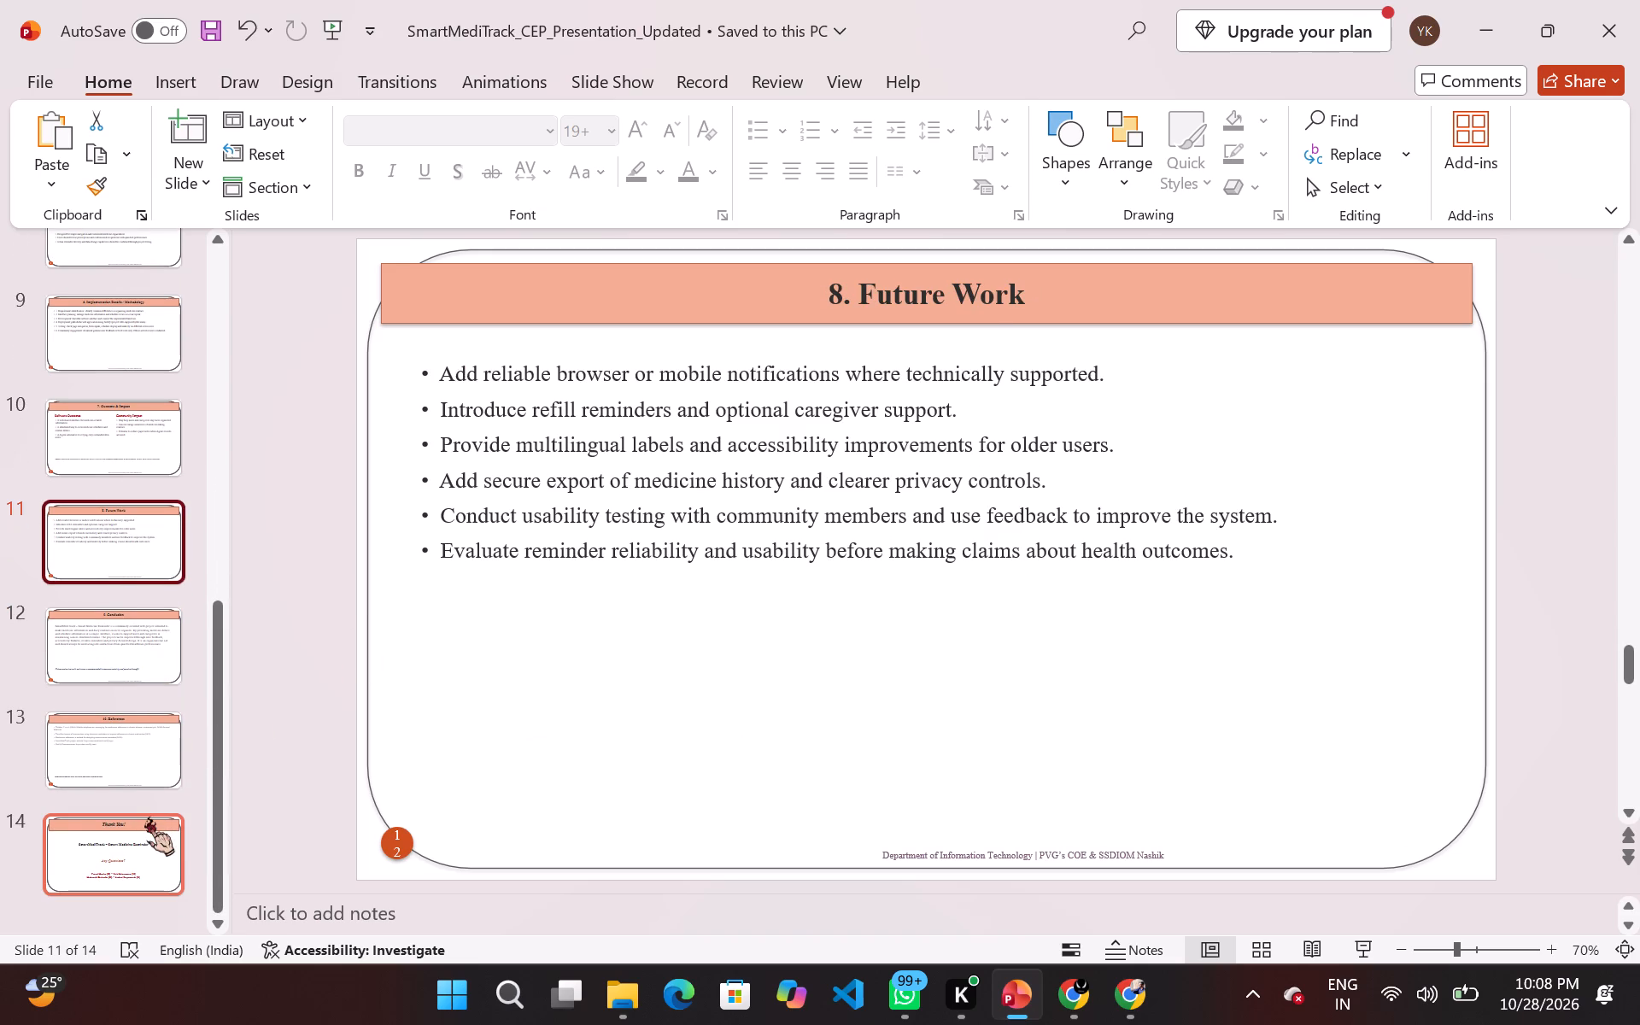
pyautogui.scroll(-1, 147, 817)
pyautogui.click(69, 645)
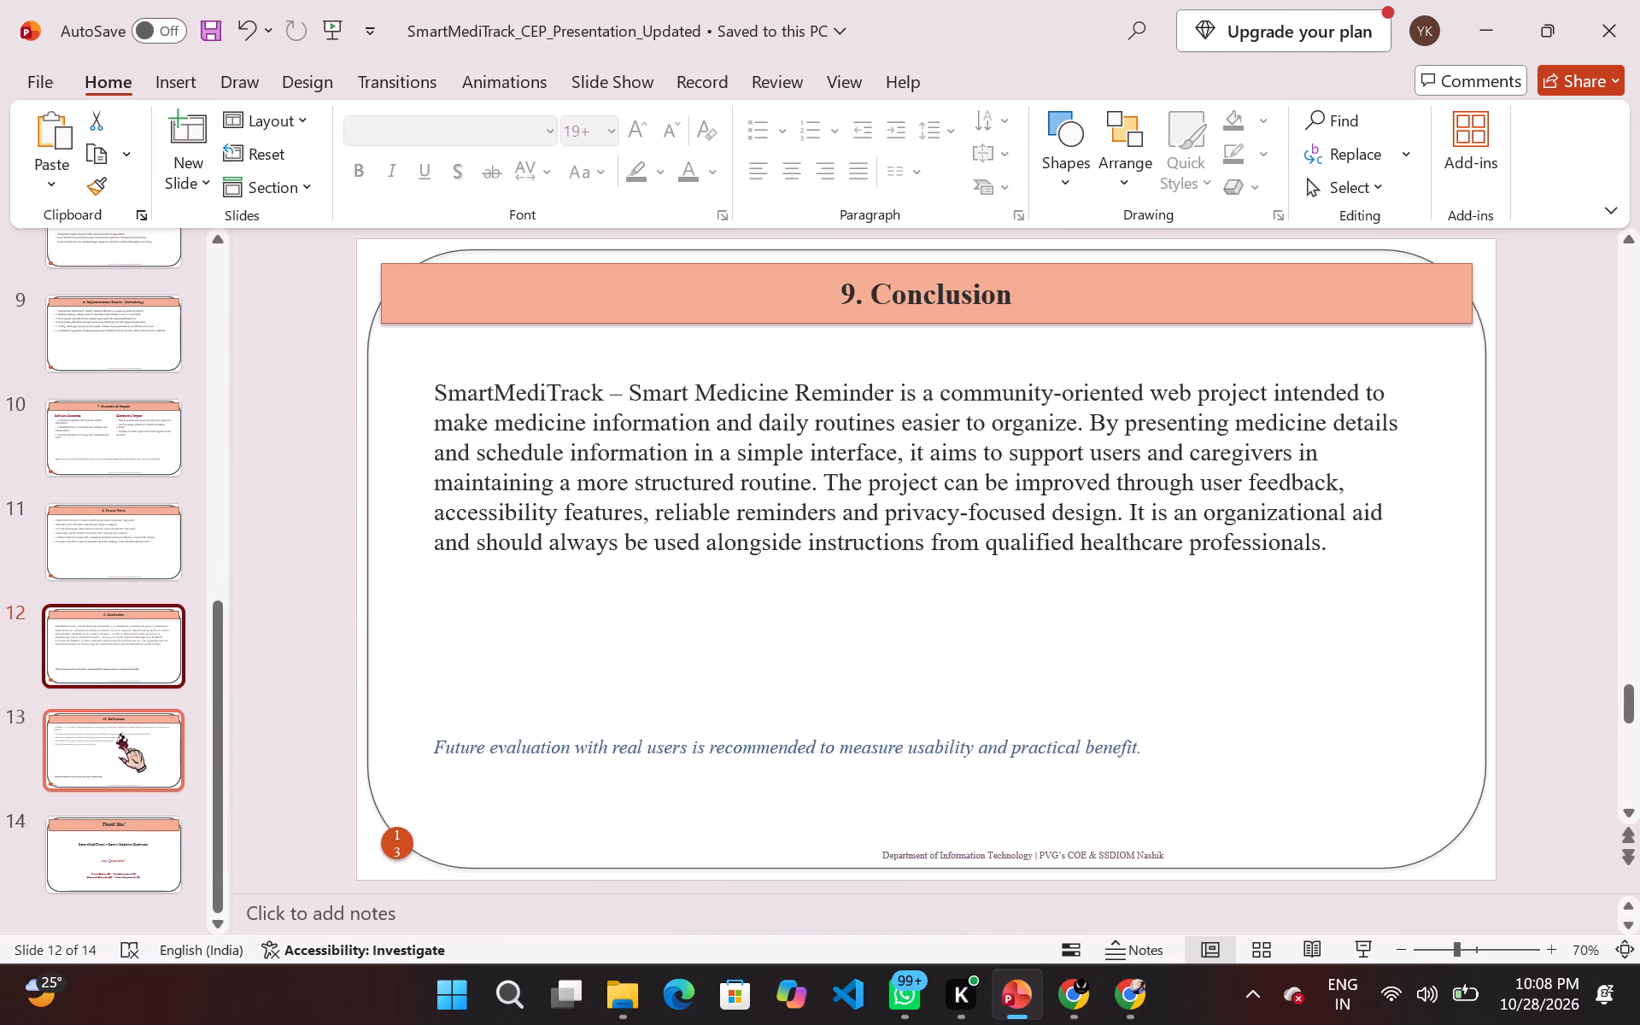
pyautogui.click(119, 734)
pyautogui.click(108, 826)
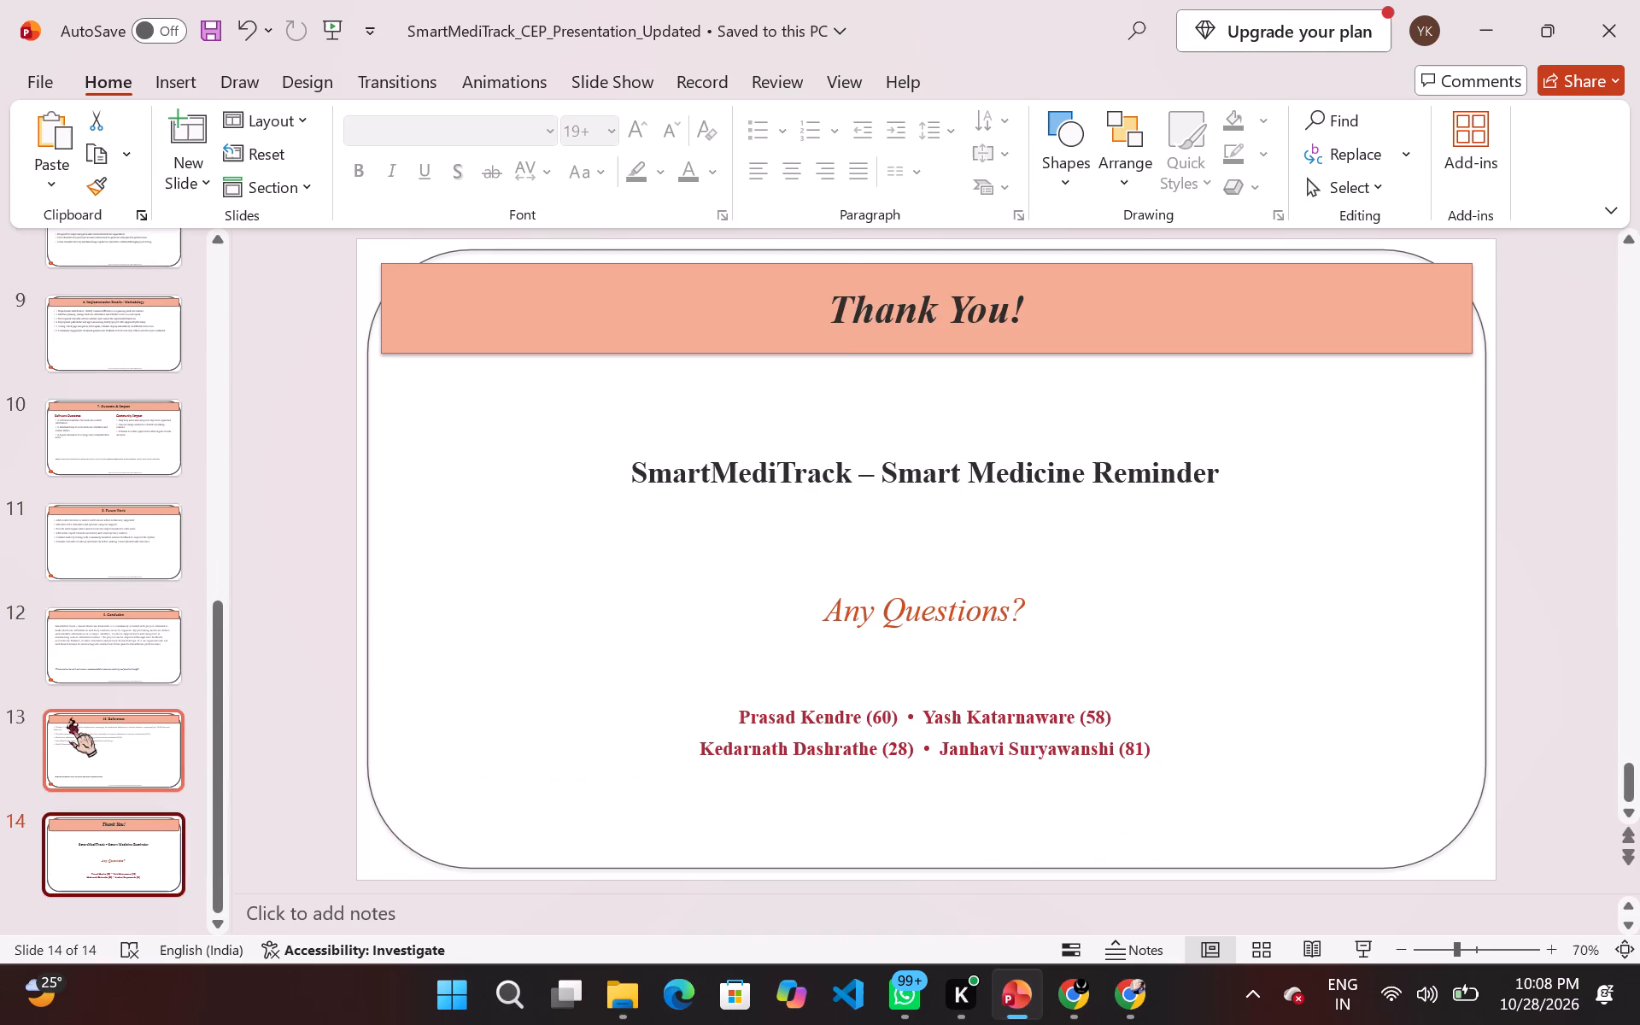
pyautogui.click(69, 718)
pyautogui.click(94, 653)
pyautogui.scroll(4, 94, 653)
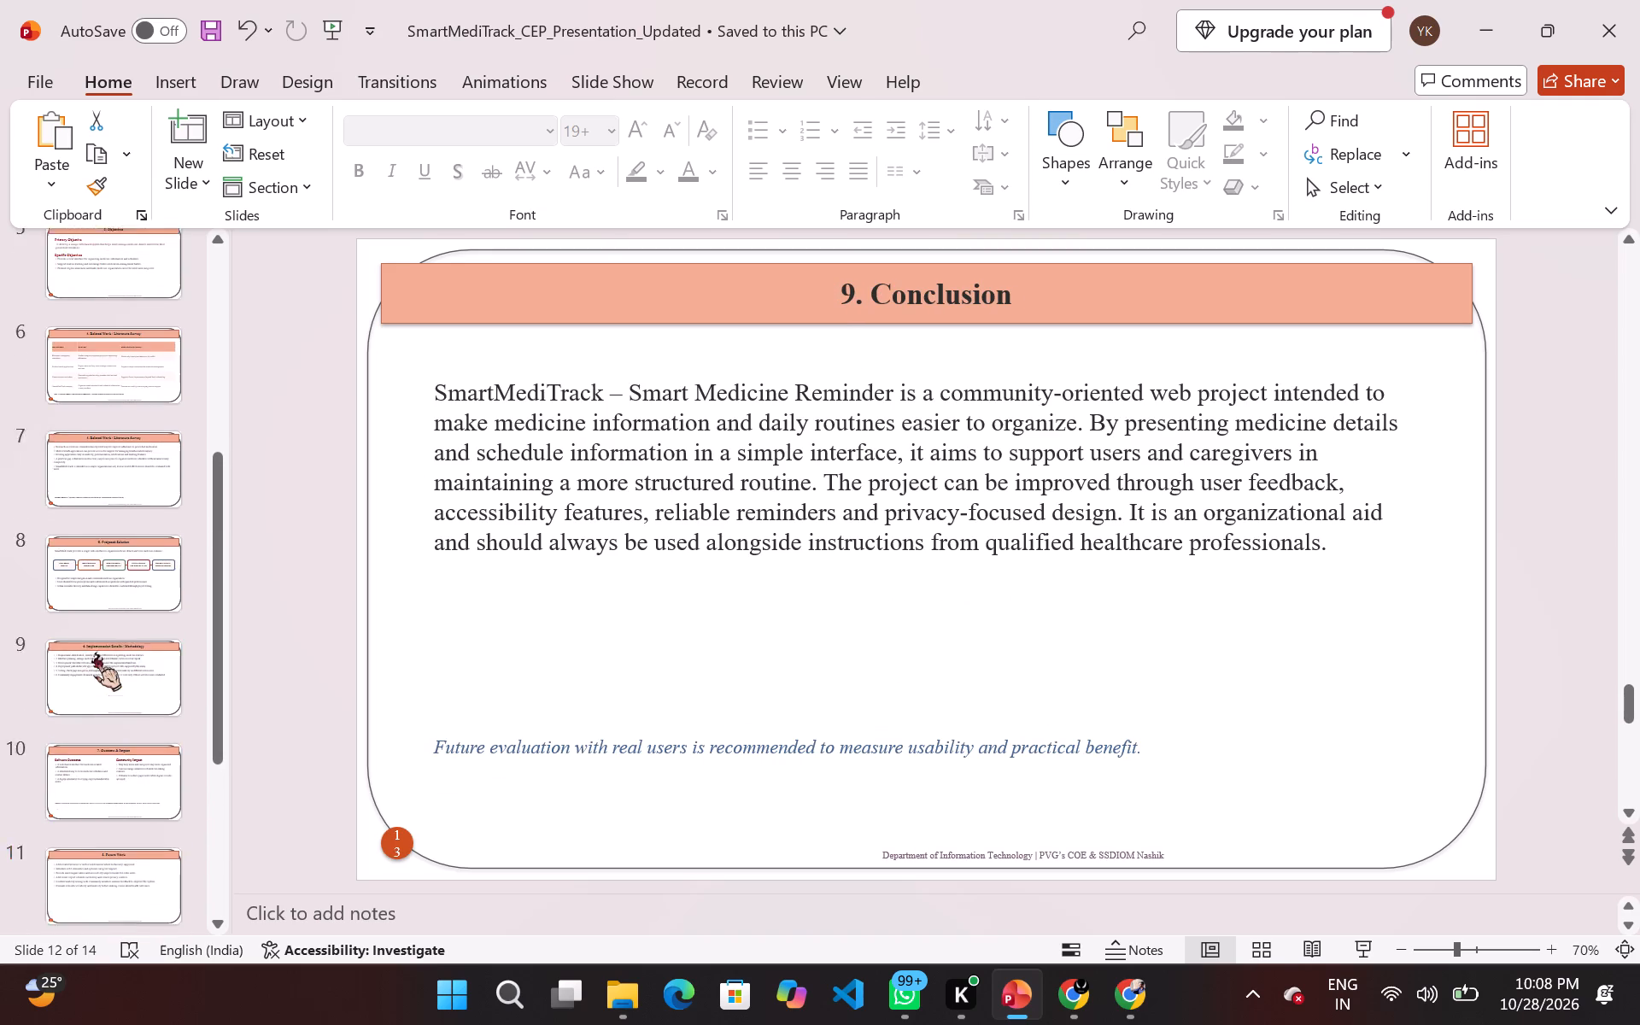
pyautogui.scroll(7, 94, 653)
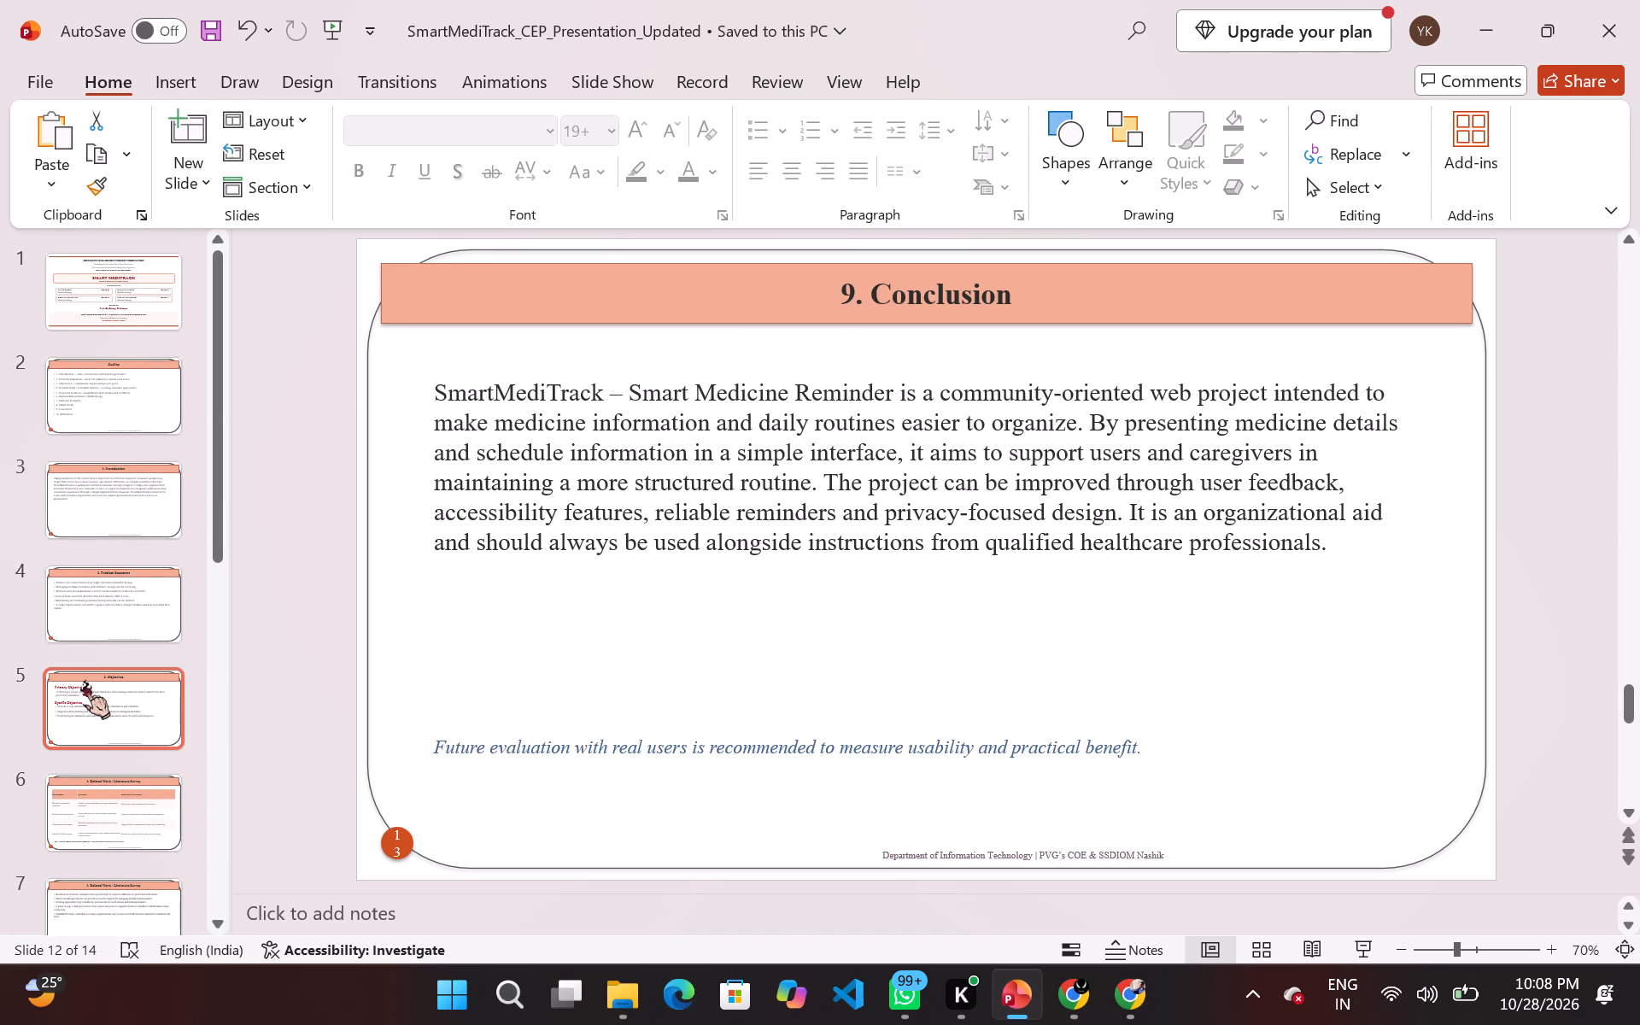
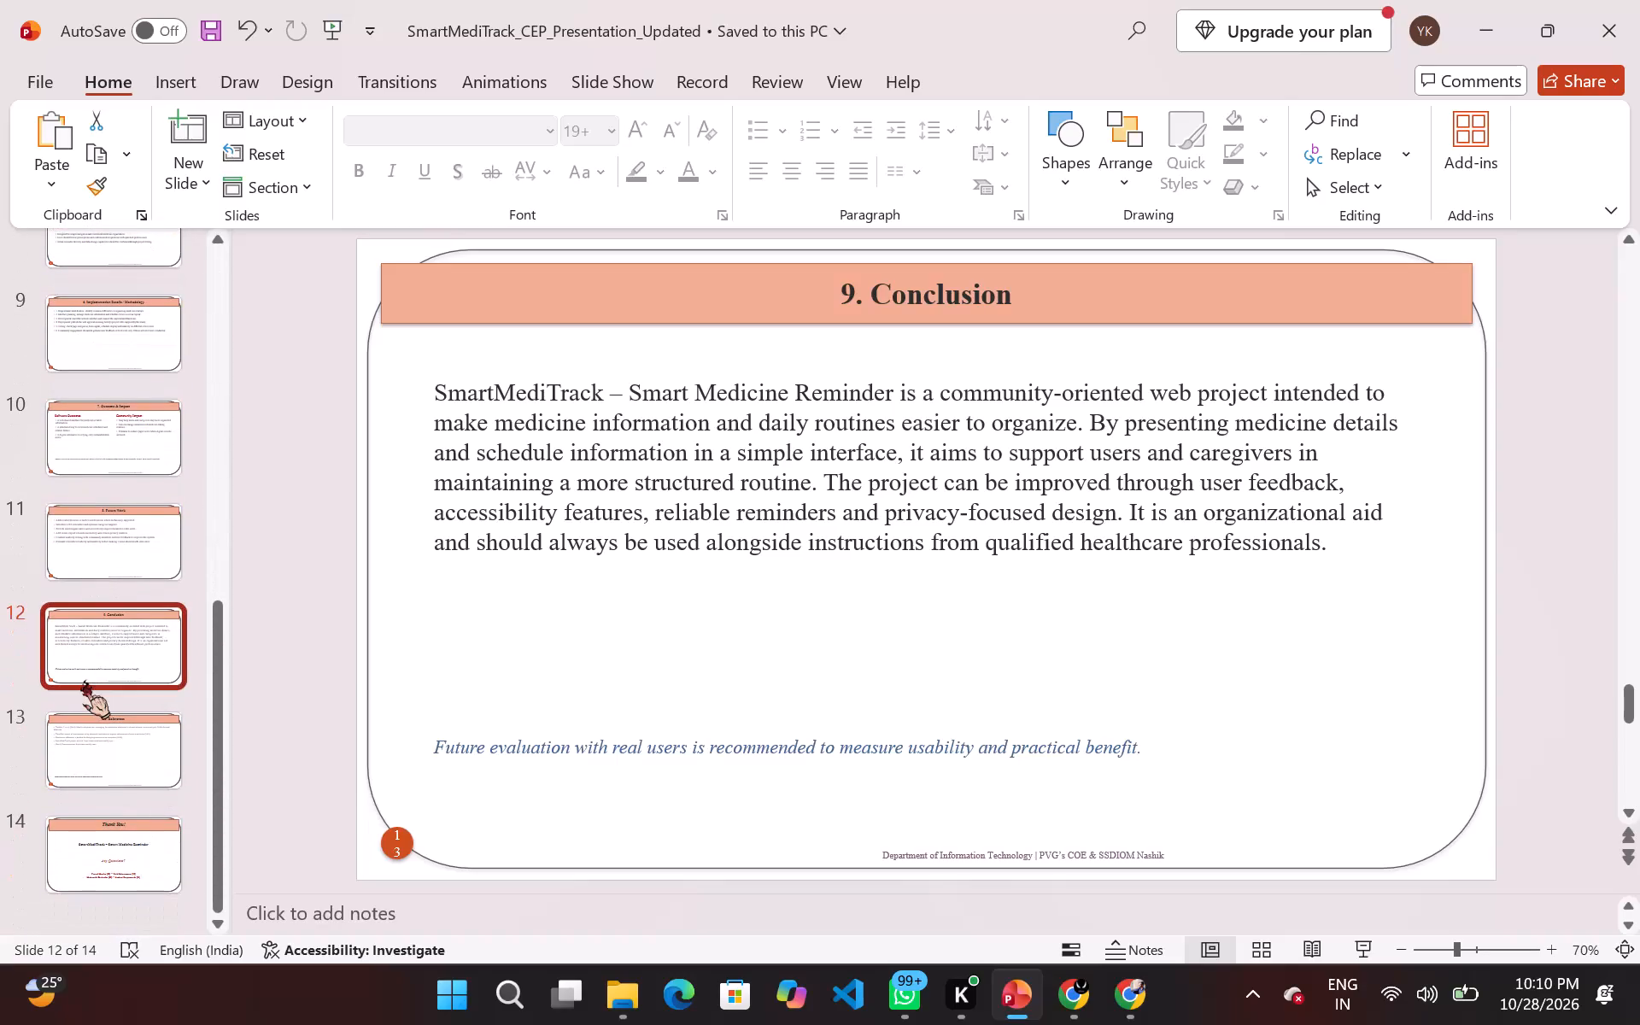
# Review the slides backwards from the closing Thank You slide through Conclusion, Future Work and Outcome & Impact to Implementation Details / Methodology.
pyautogui.scroll(-1, 83, 681)
pyautogui.click(117, 856)
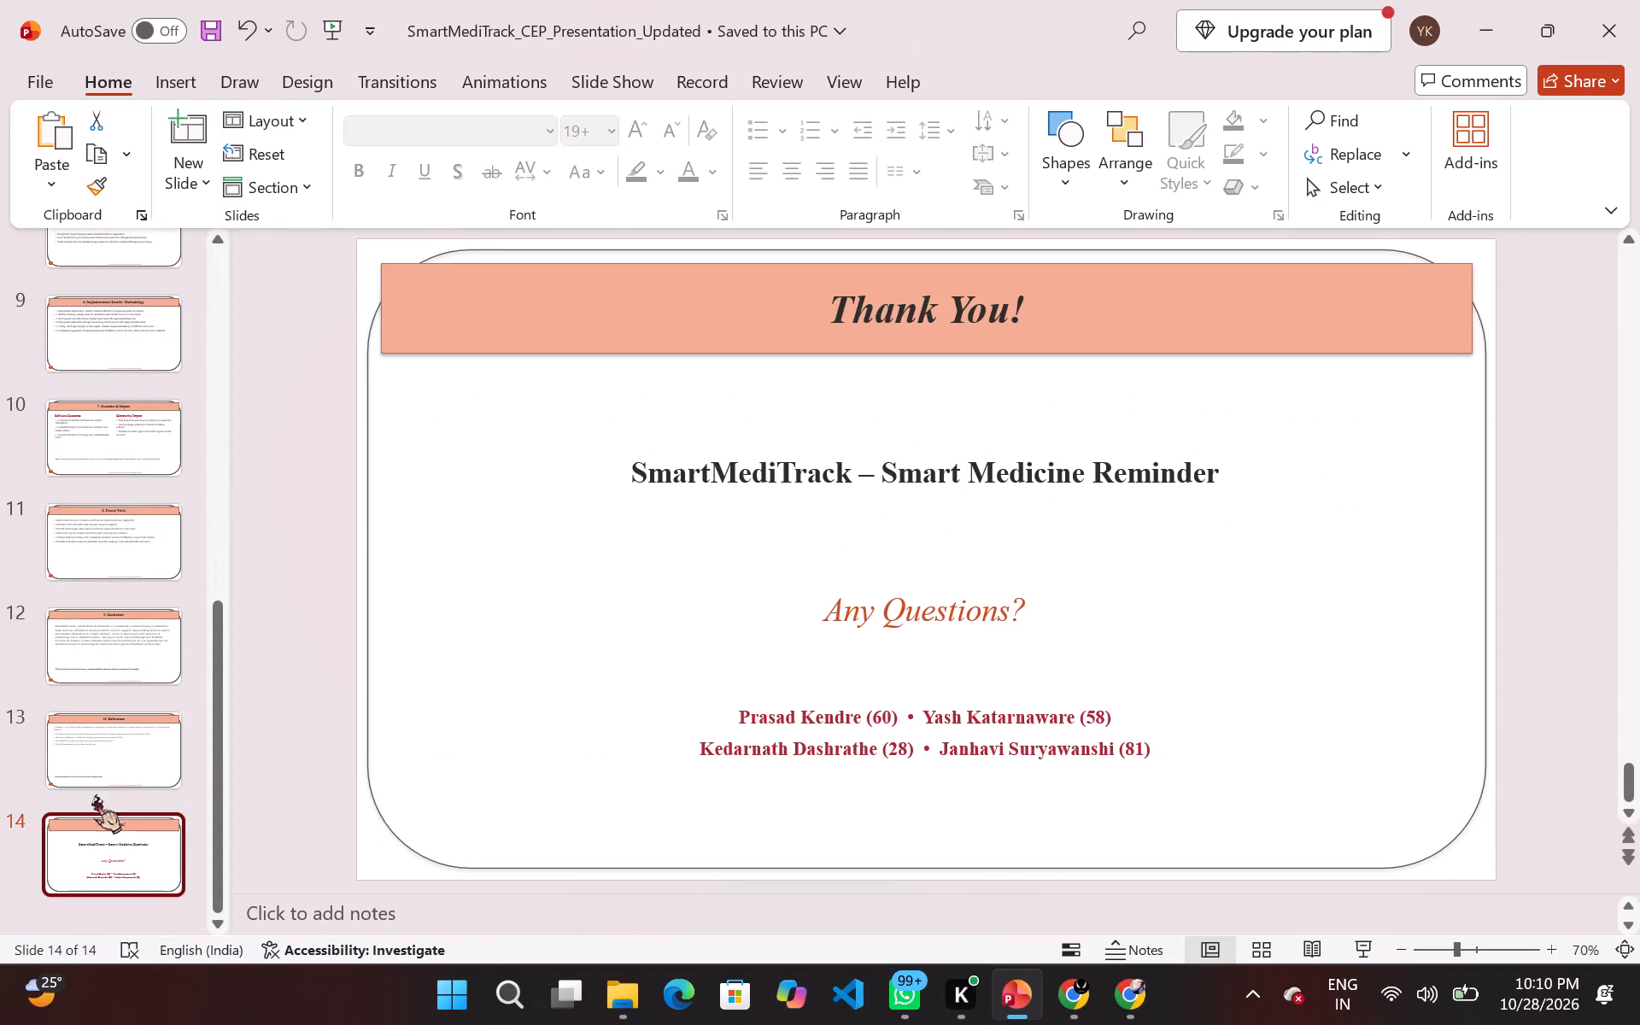
pyautogui.click(83, 759)
pyautogui.click(88, 645)
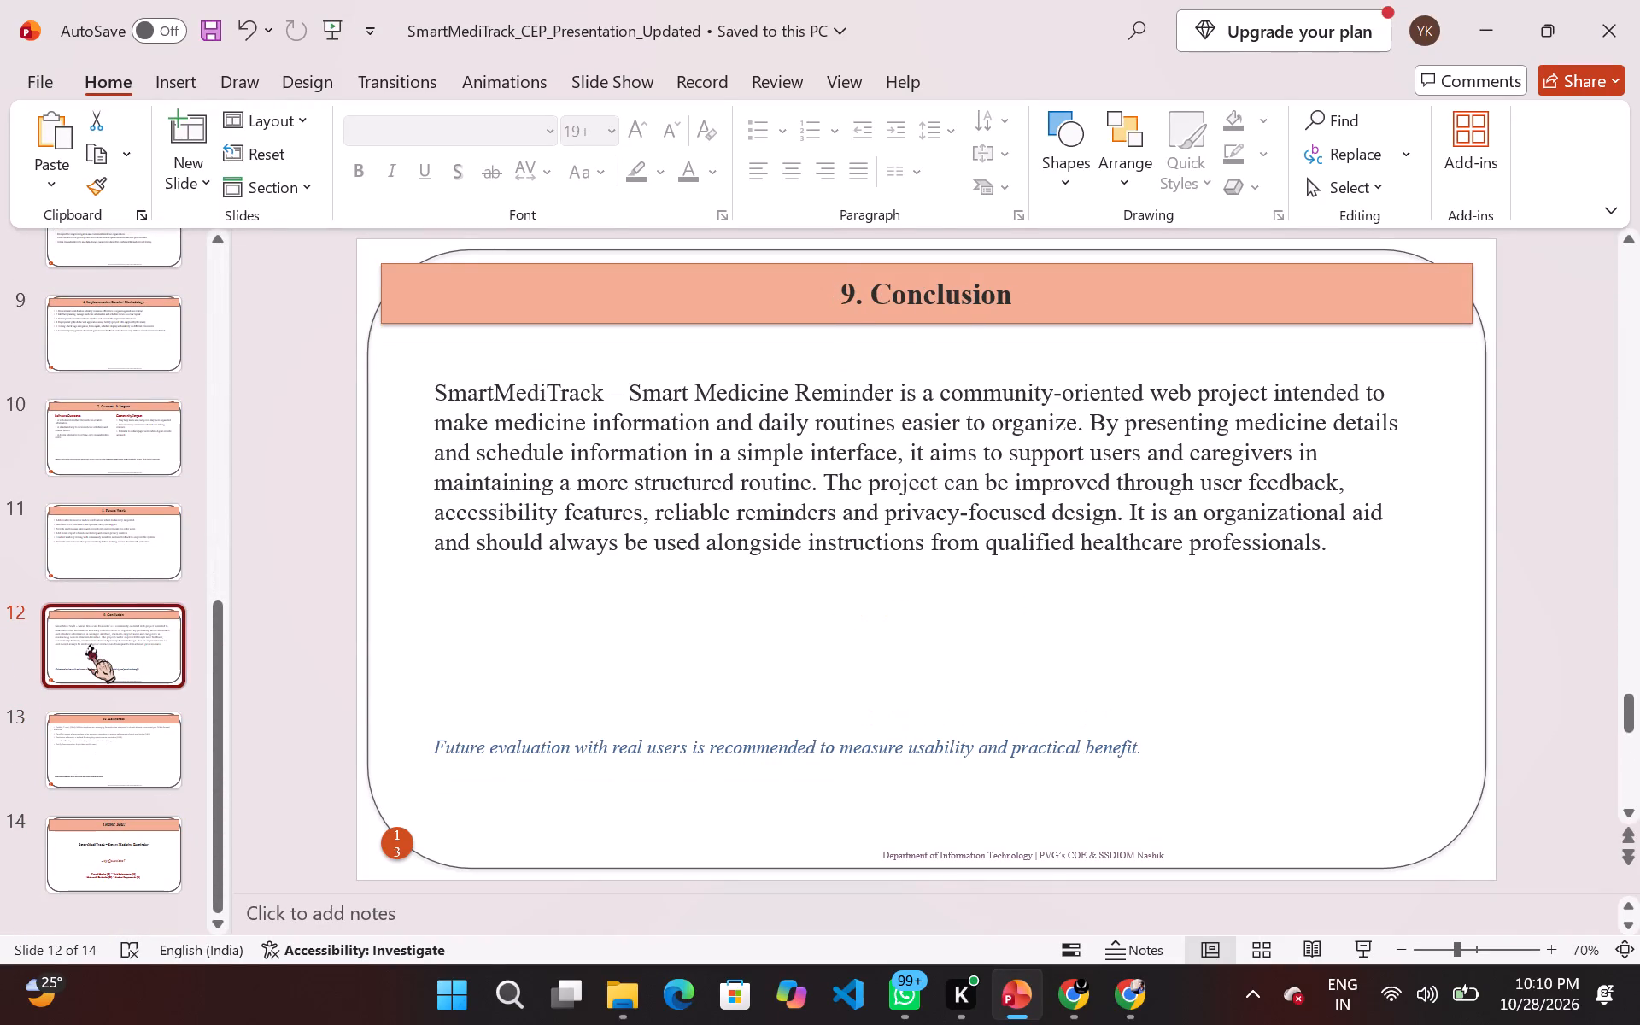
pyautogui.click(73, 555)
pyautogui.scroll(1, 73, 555)
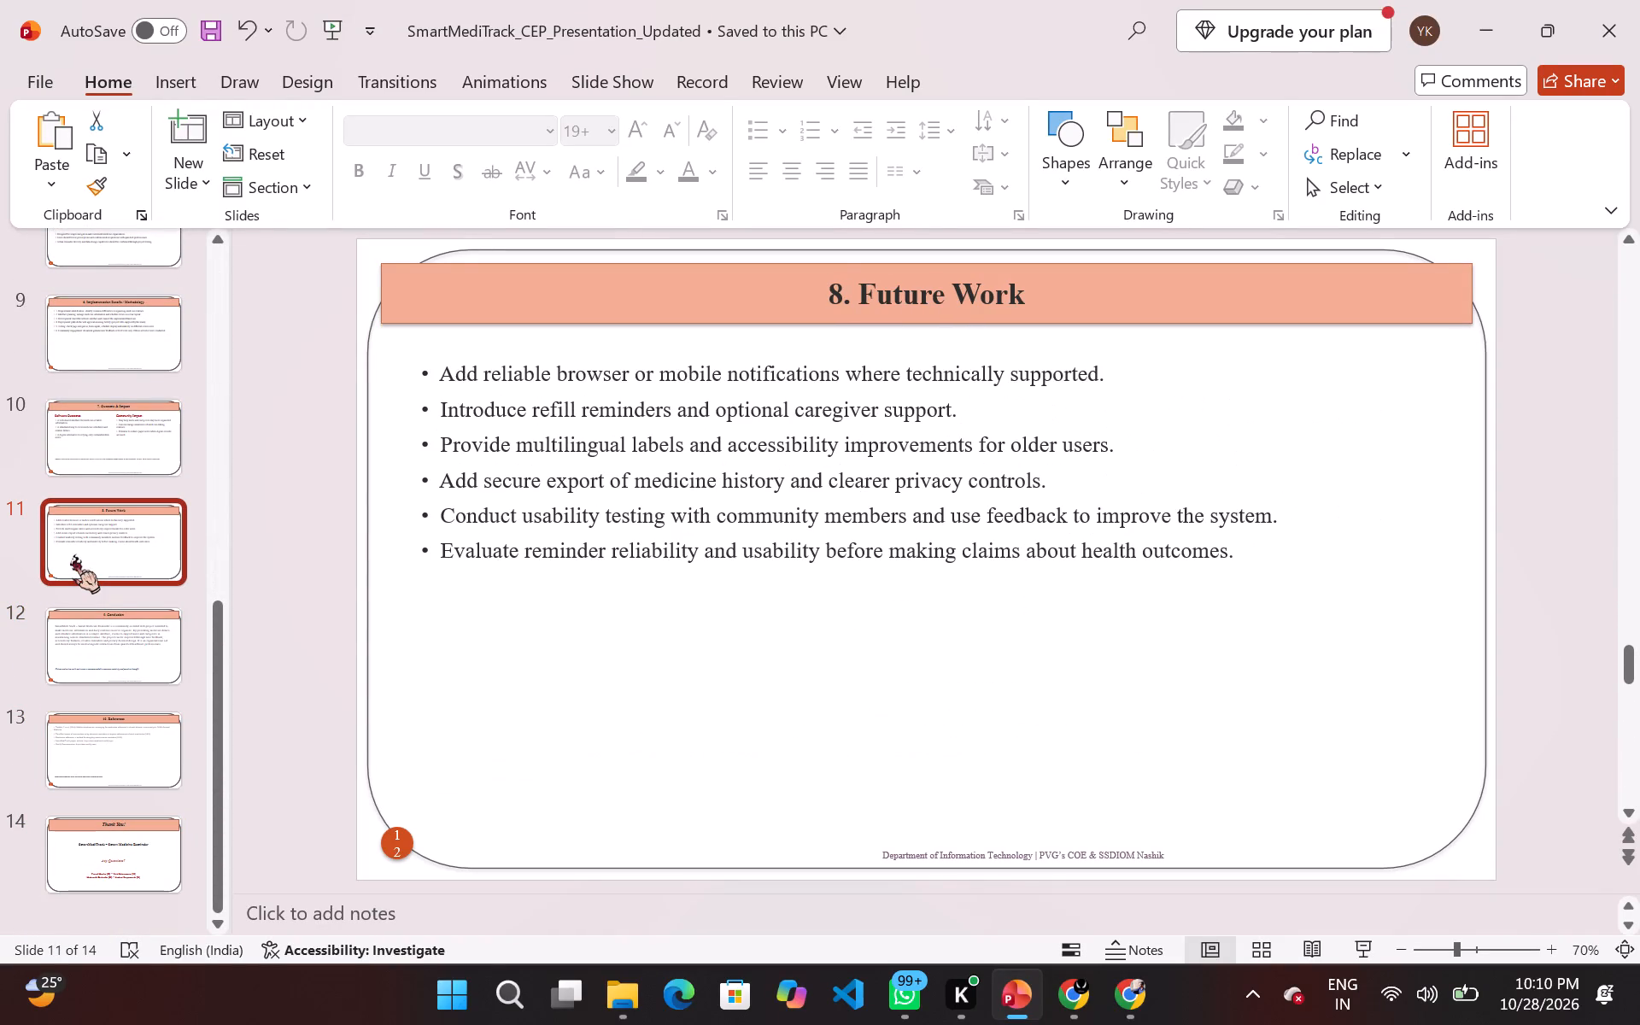
pyautogui.click(120, 443)
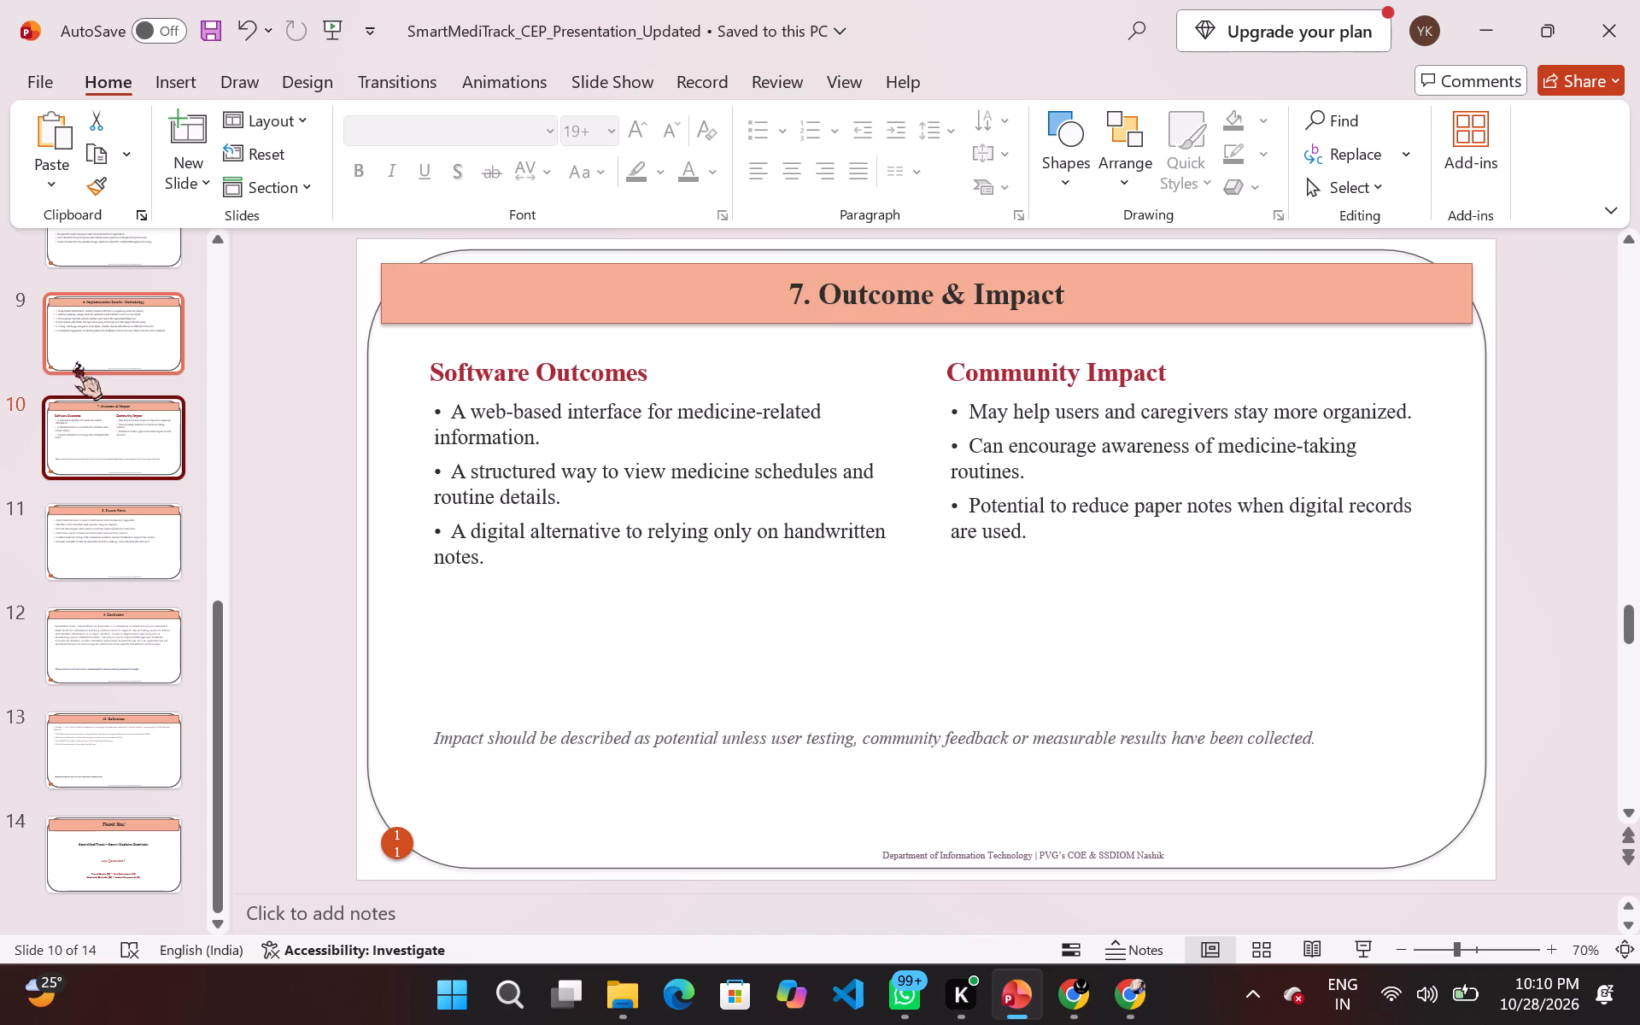
pyautogui.click(72, 353)
pyautogui.scroll(3, 72, 353)
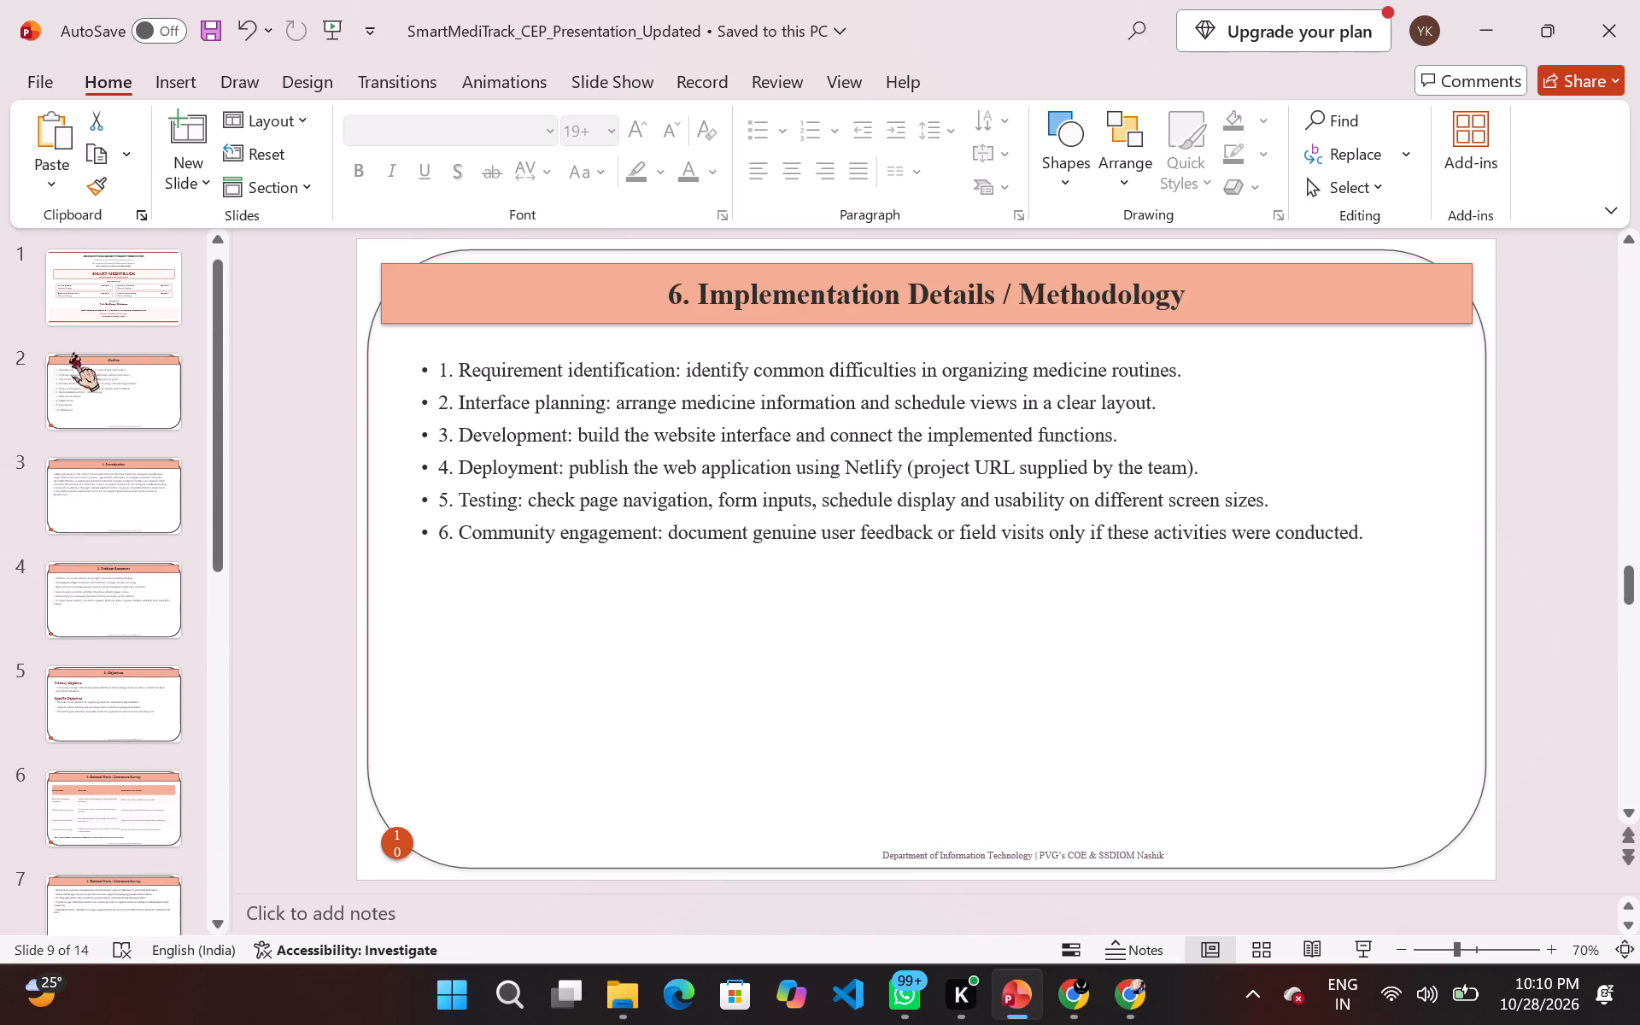
pyautogui.scroll(2, 72, 353)
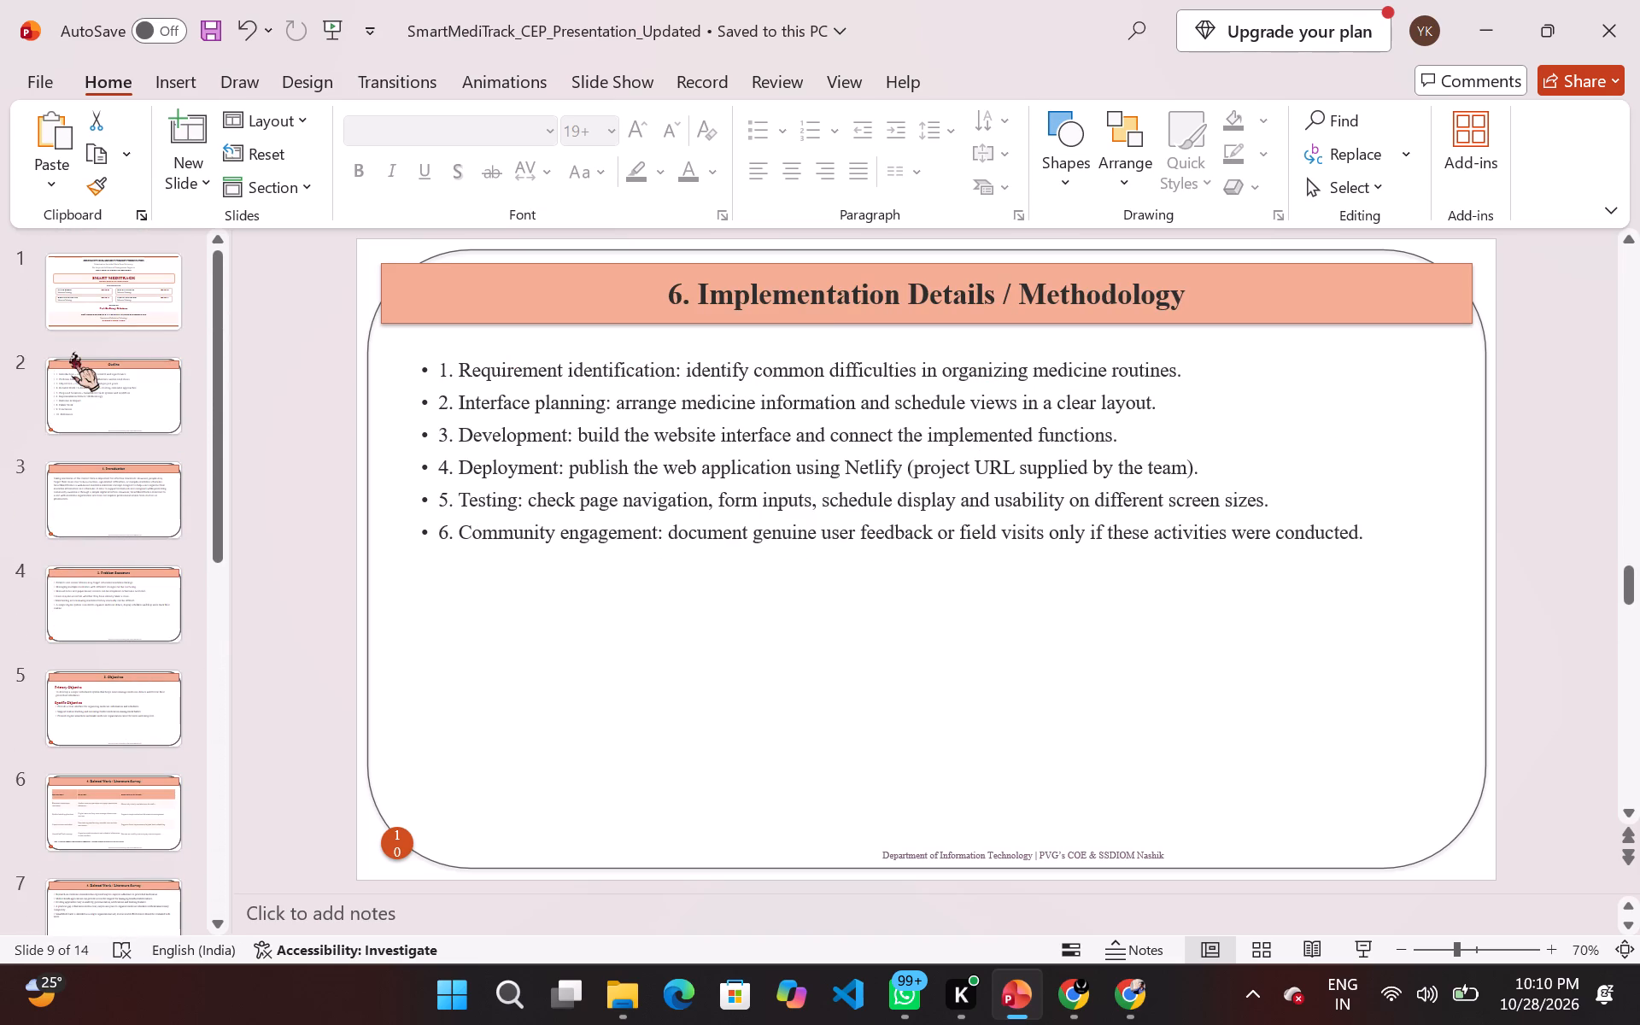
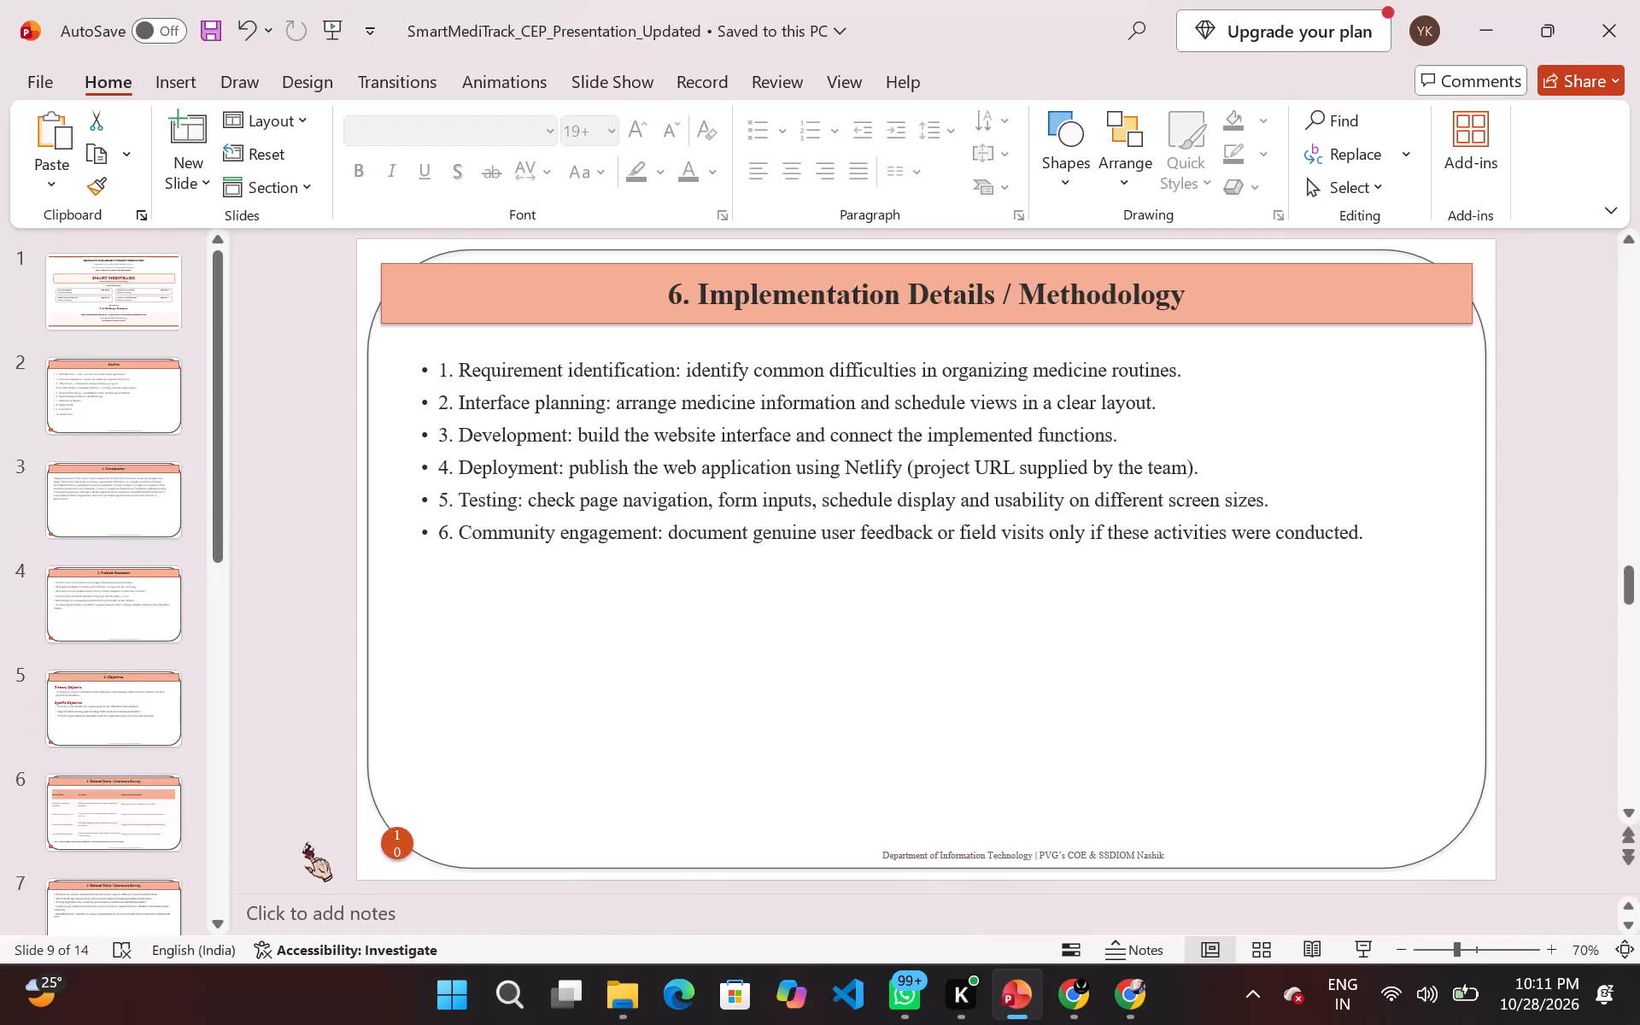
# Review the closing Thank You, References and Conclusion slides, and go back to the Problem Statement slide.
pyautogui.scroll(-3, 114, 826)
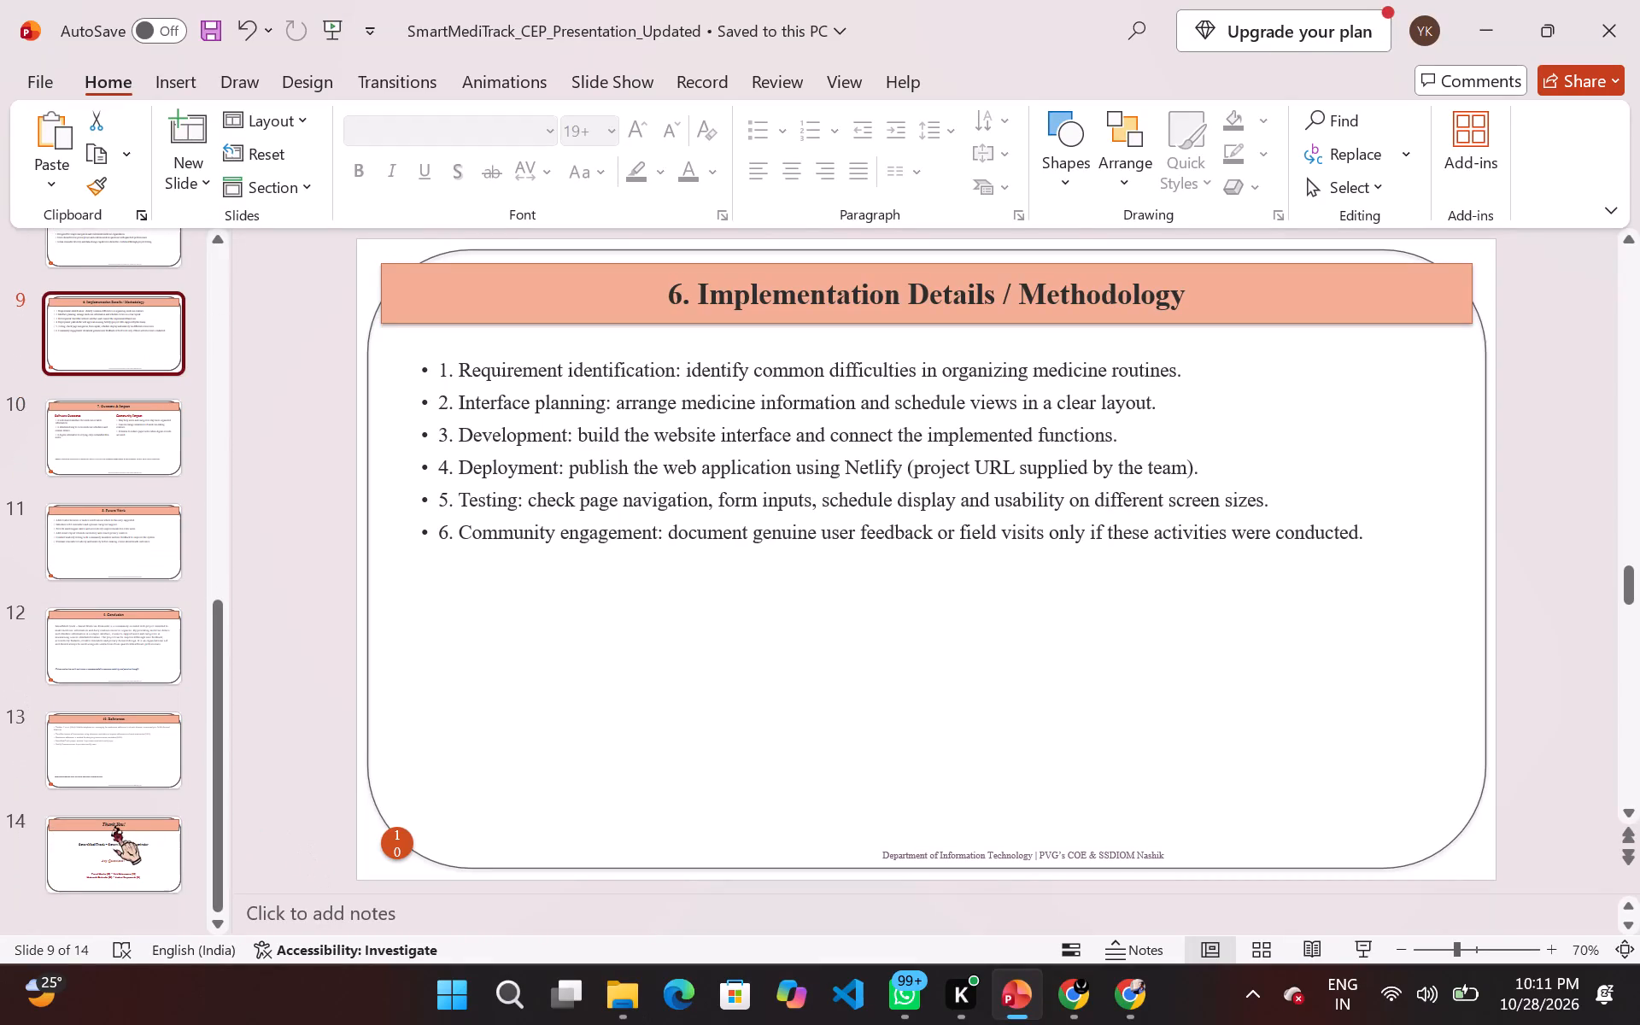
pyautogui.scroll(-3, 114, 826)
pyautogui.click(114, 826)
pyautogui.click(96, 749)
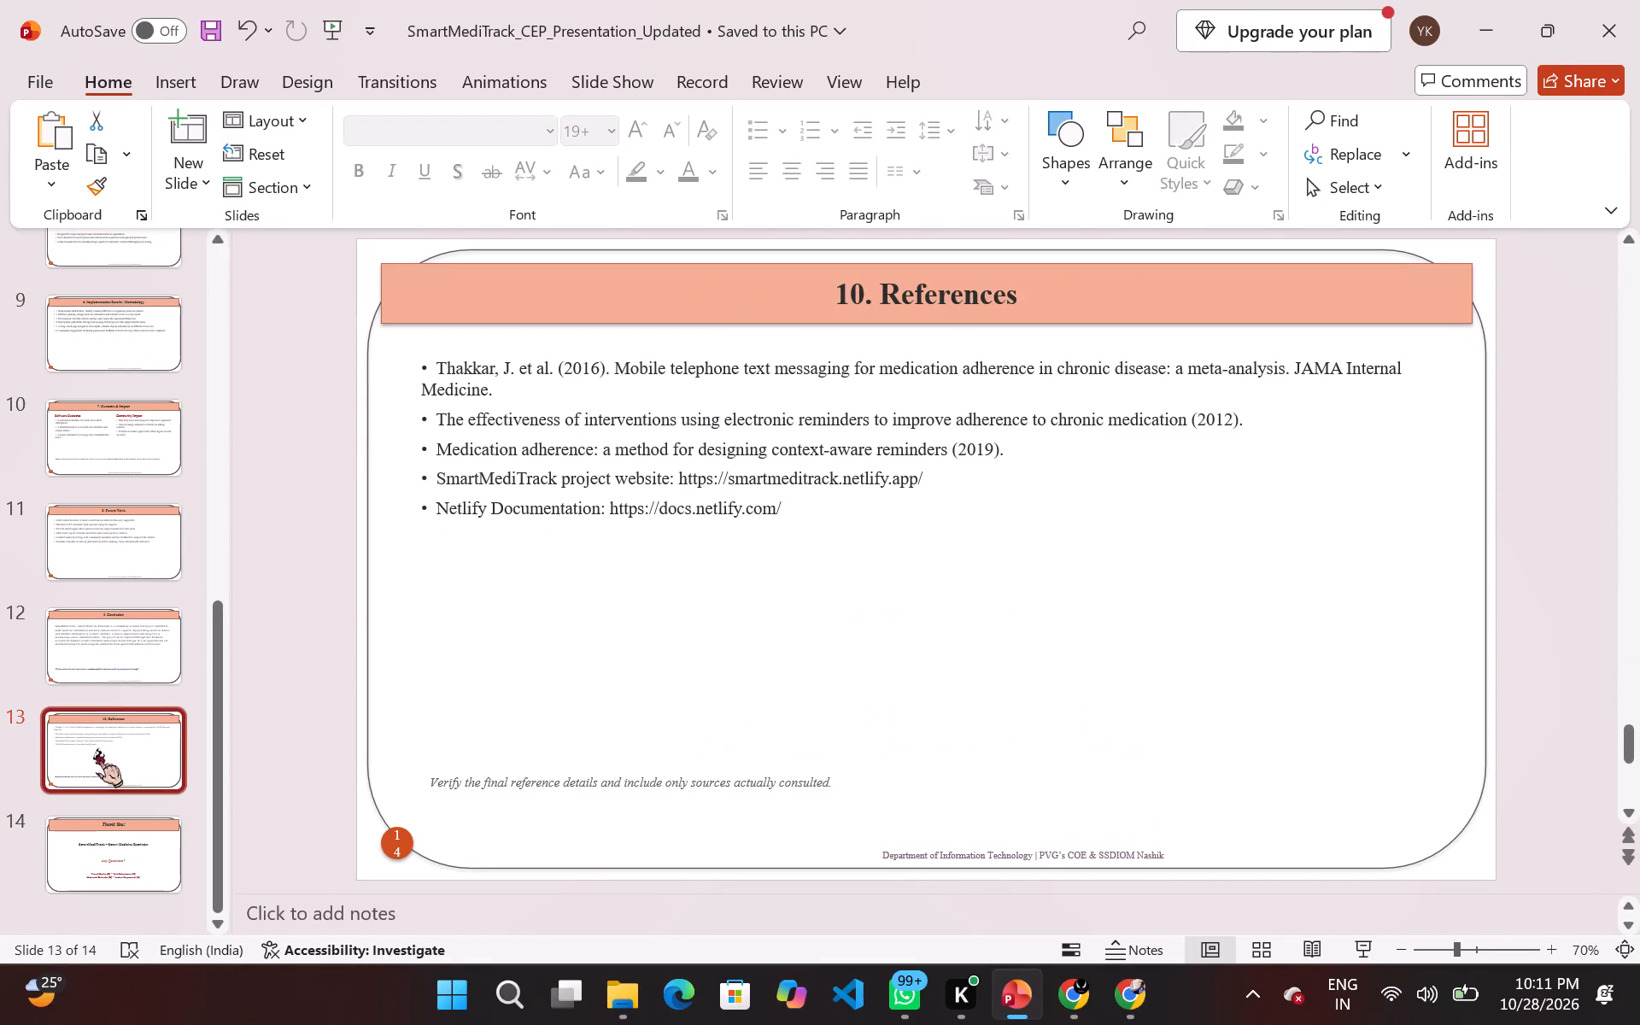
pyautogui.click(83, 641)
pyautogui.scroll(3, 83, 641)
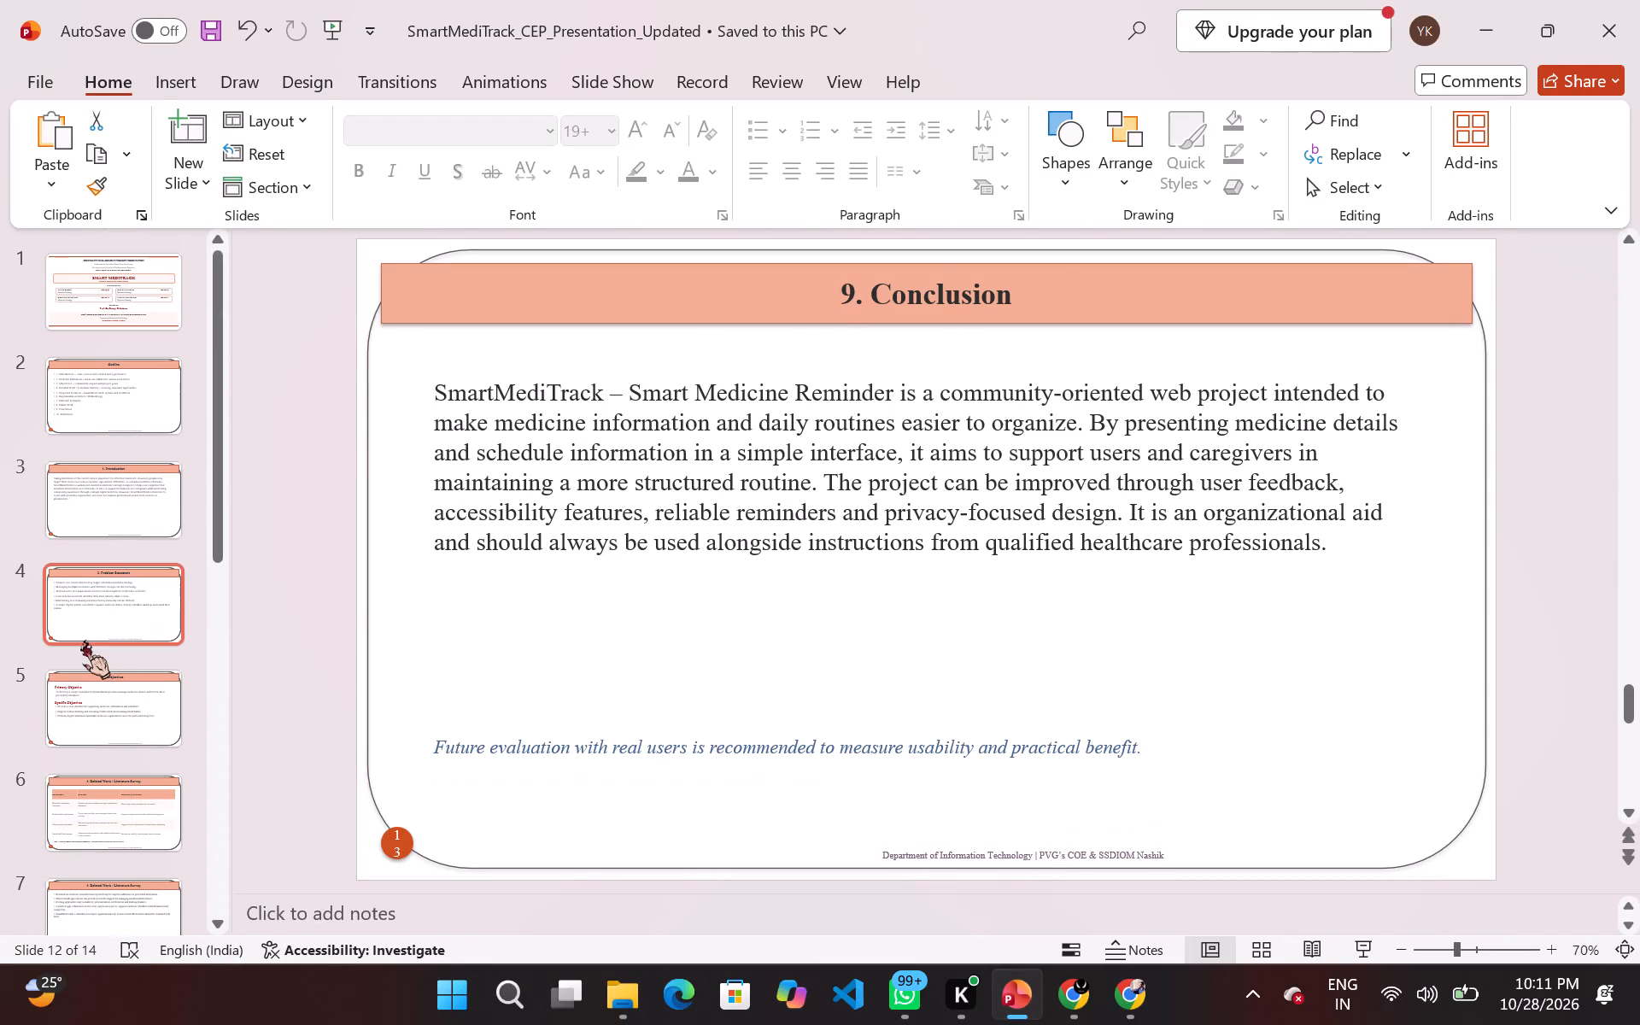
pyautogui.click(83, 641)
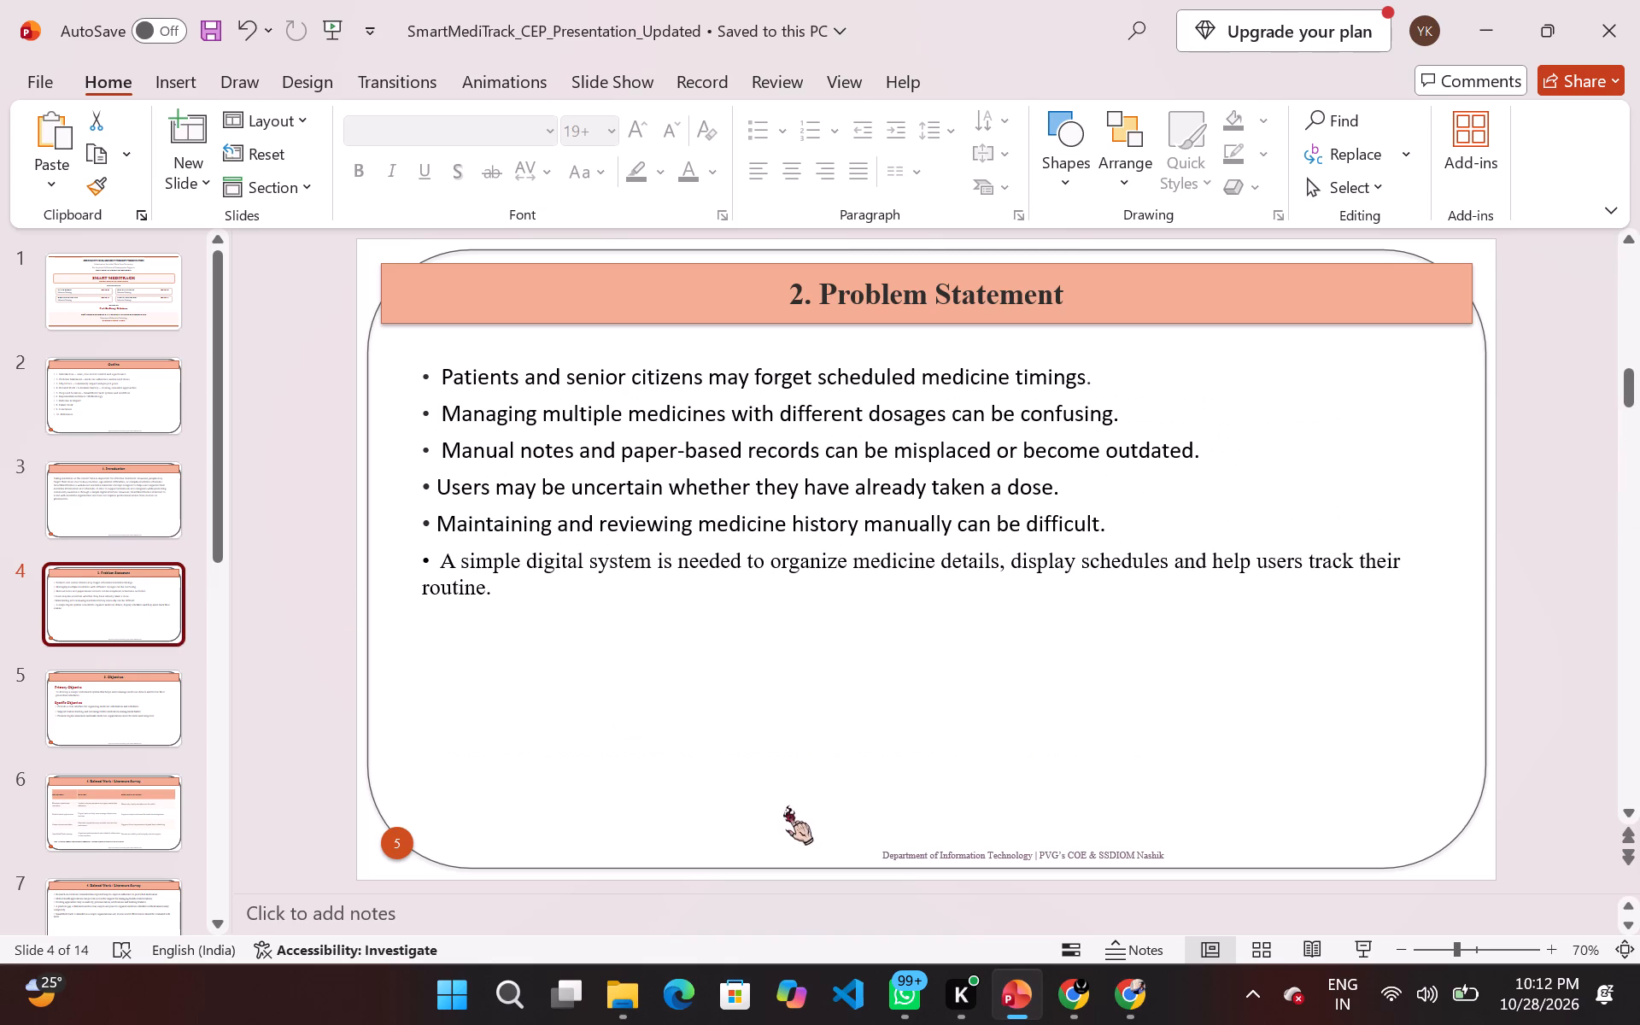
# Review the opening slides again: title, Outline, Introduction and Problem Statement, returning to the Outline.
pyautogui.scroll(4, 446, 560)
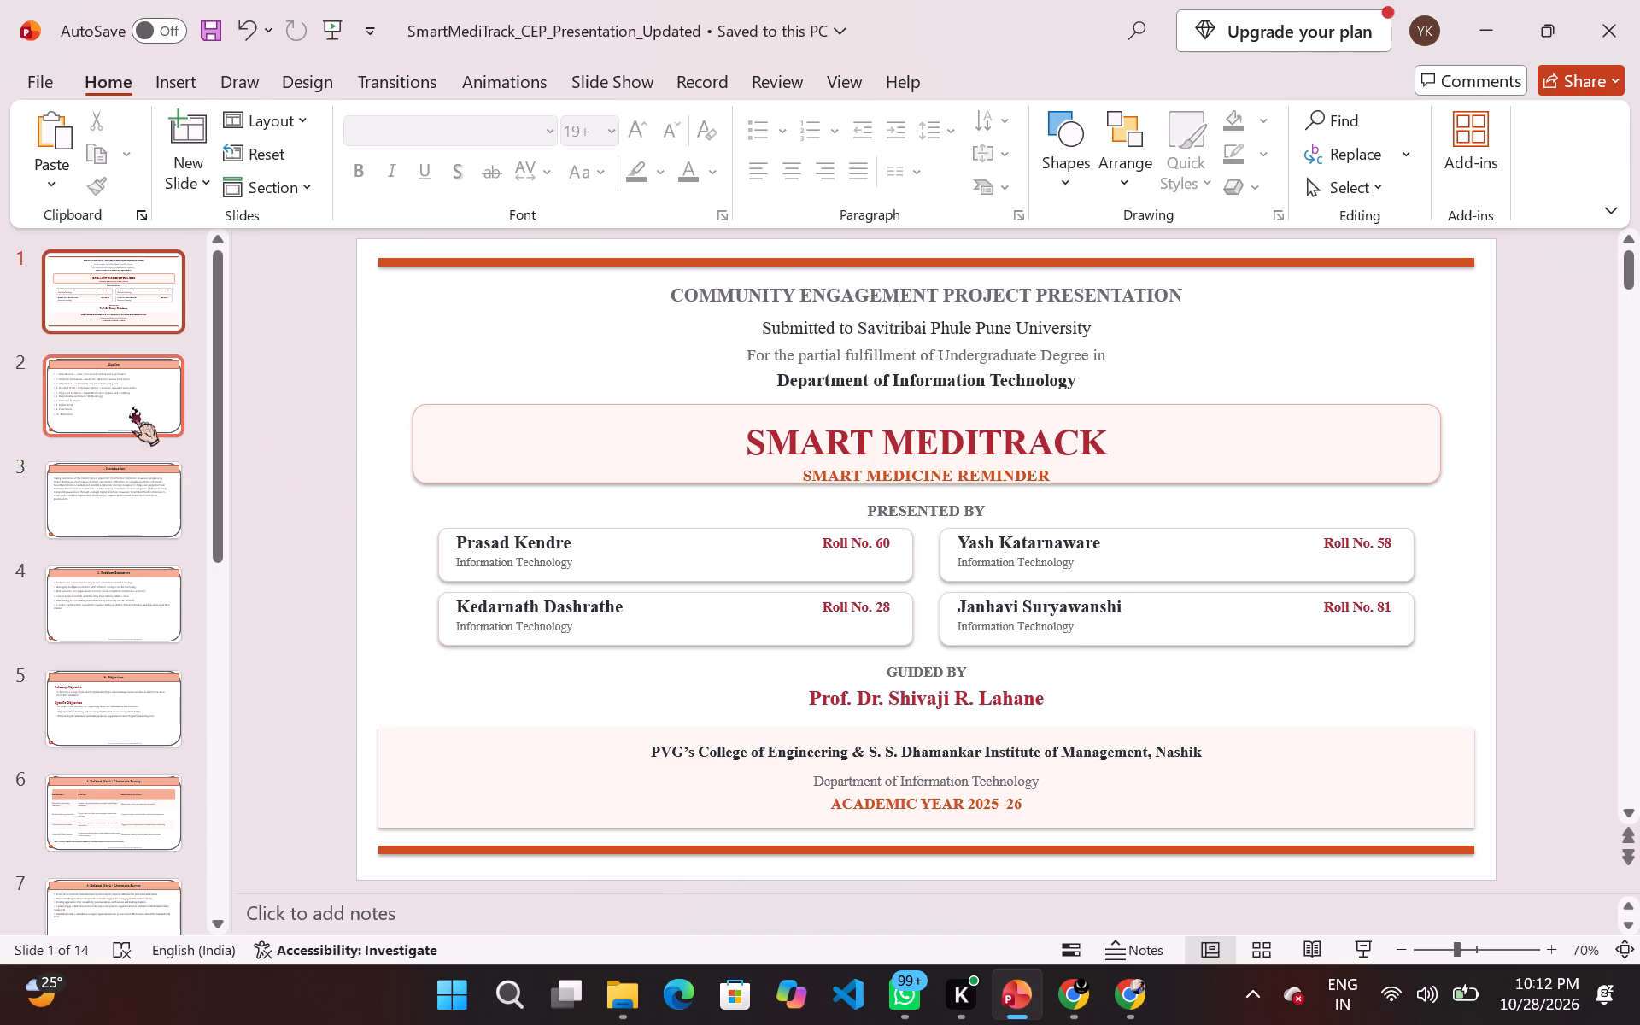
pyautogui.click(96, 400)
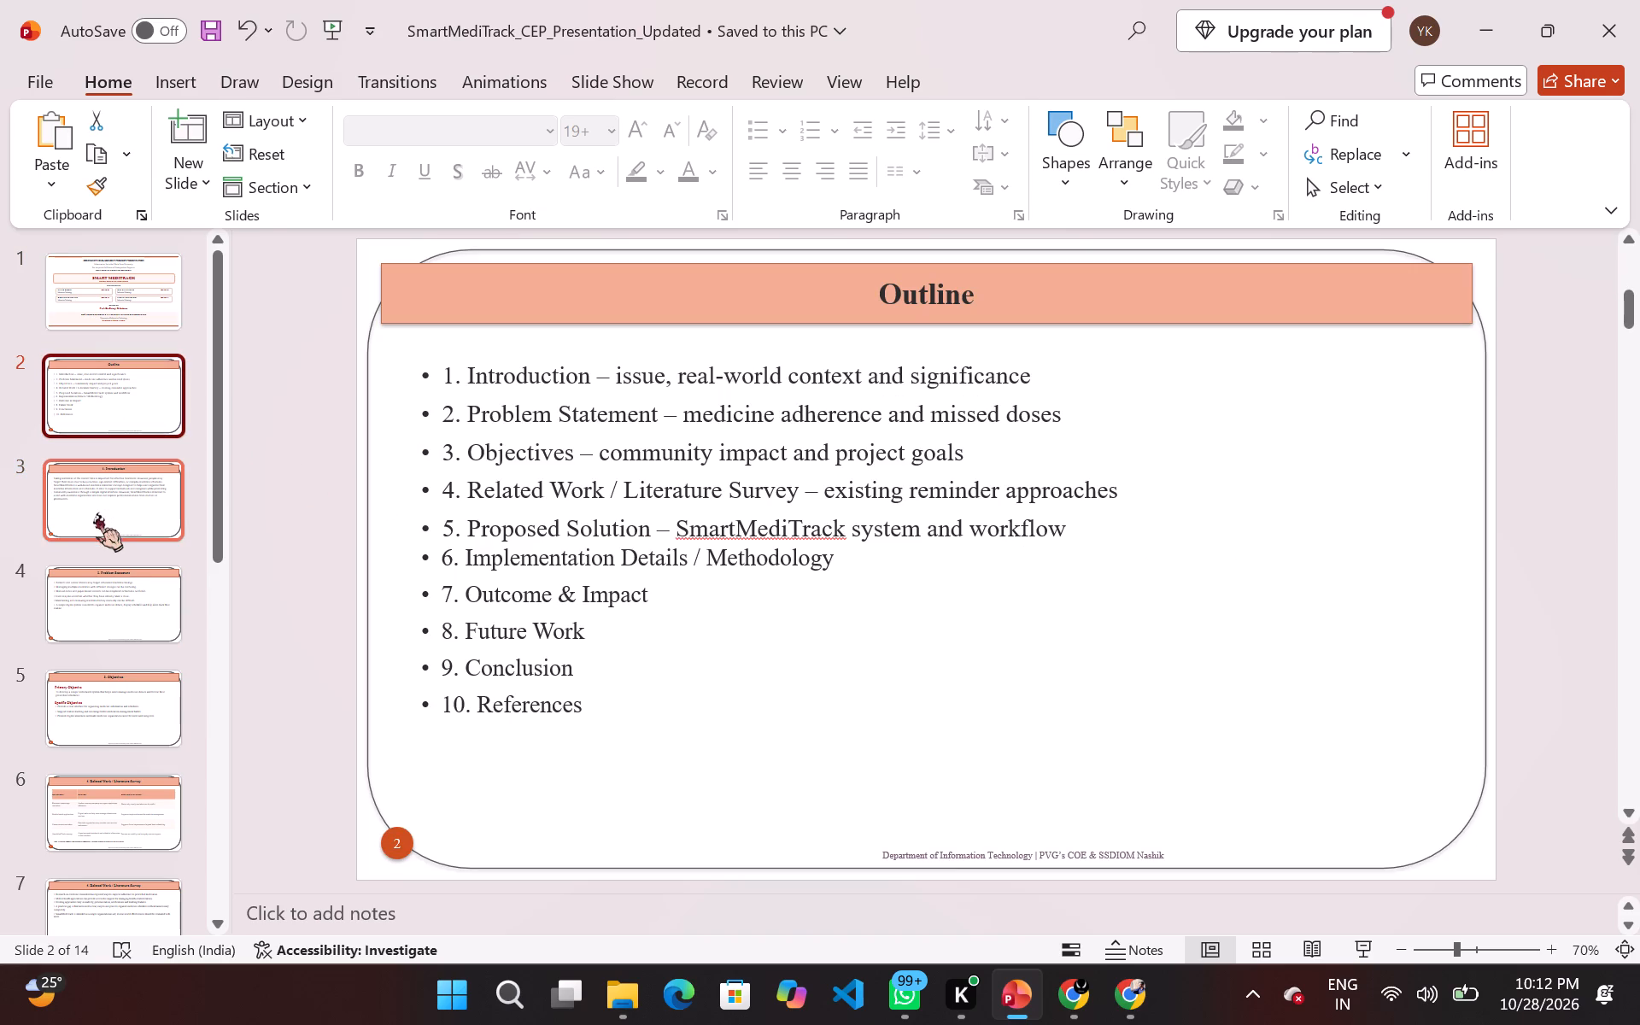
pyautogui.click(96, 513)
pyautogui.click(130, 600)
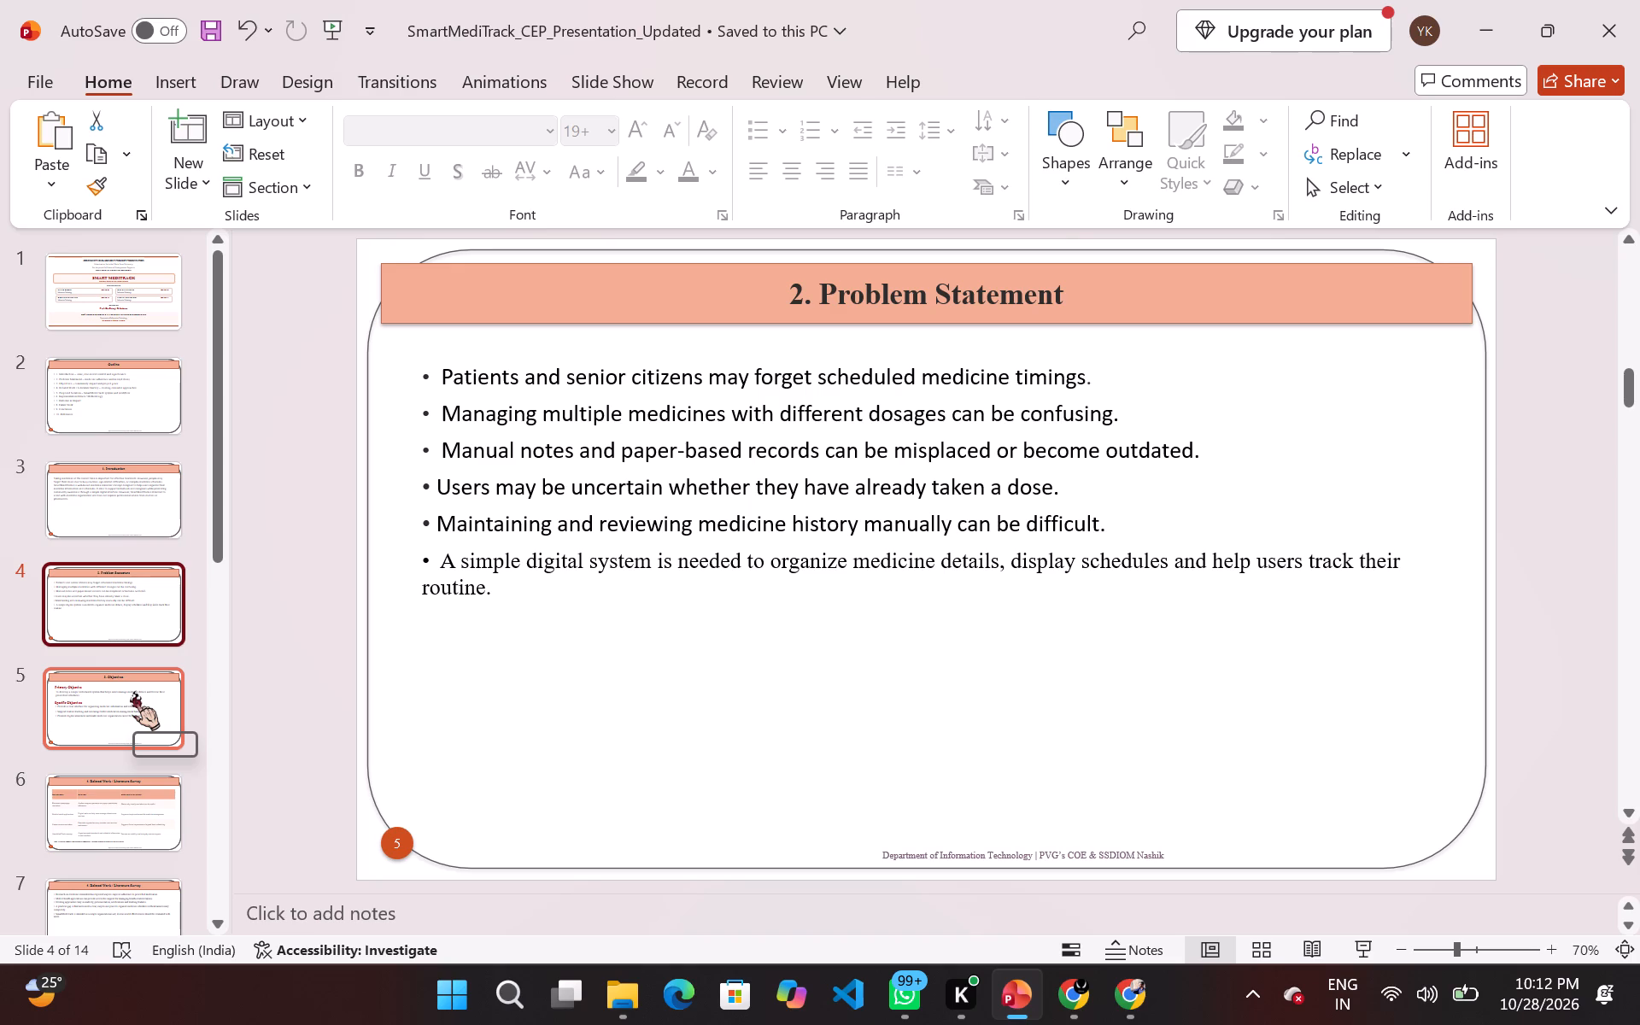
pyautogui.scroll(3, 132, 692)
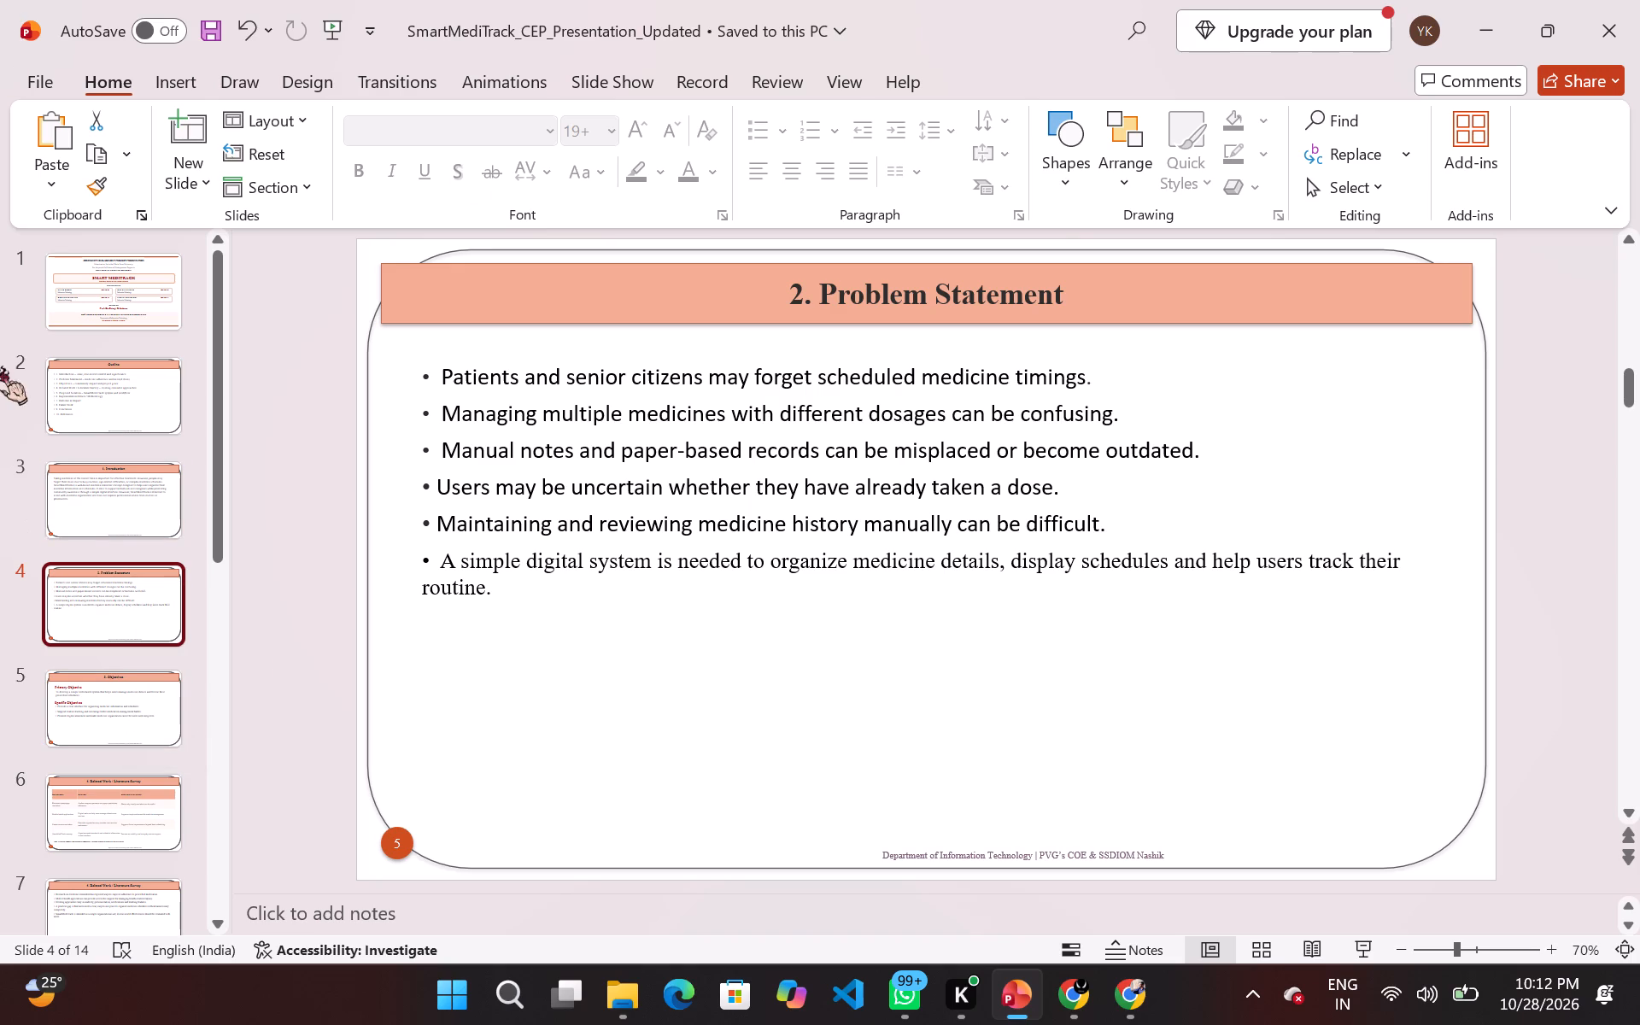
pyautogui.click(89, 275)
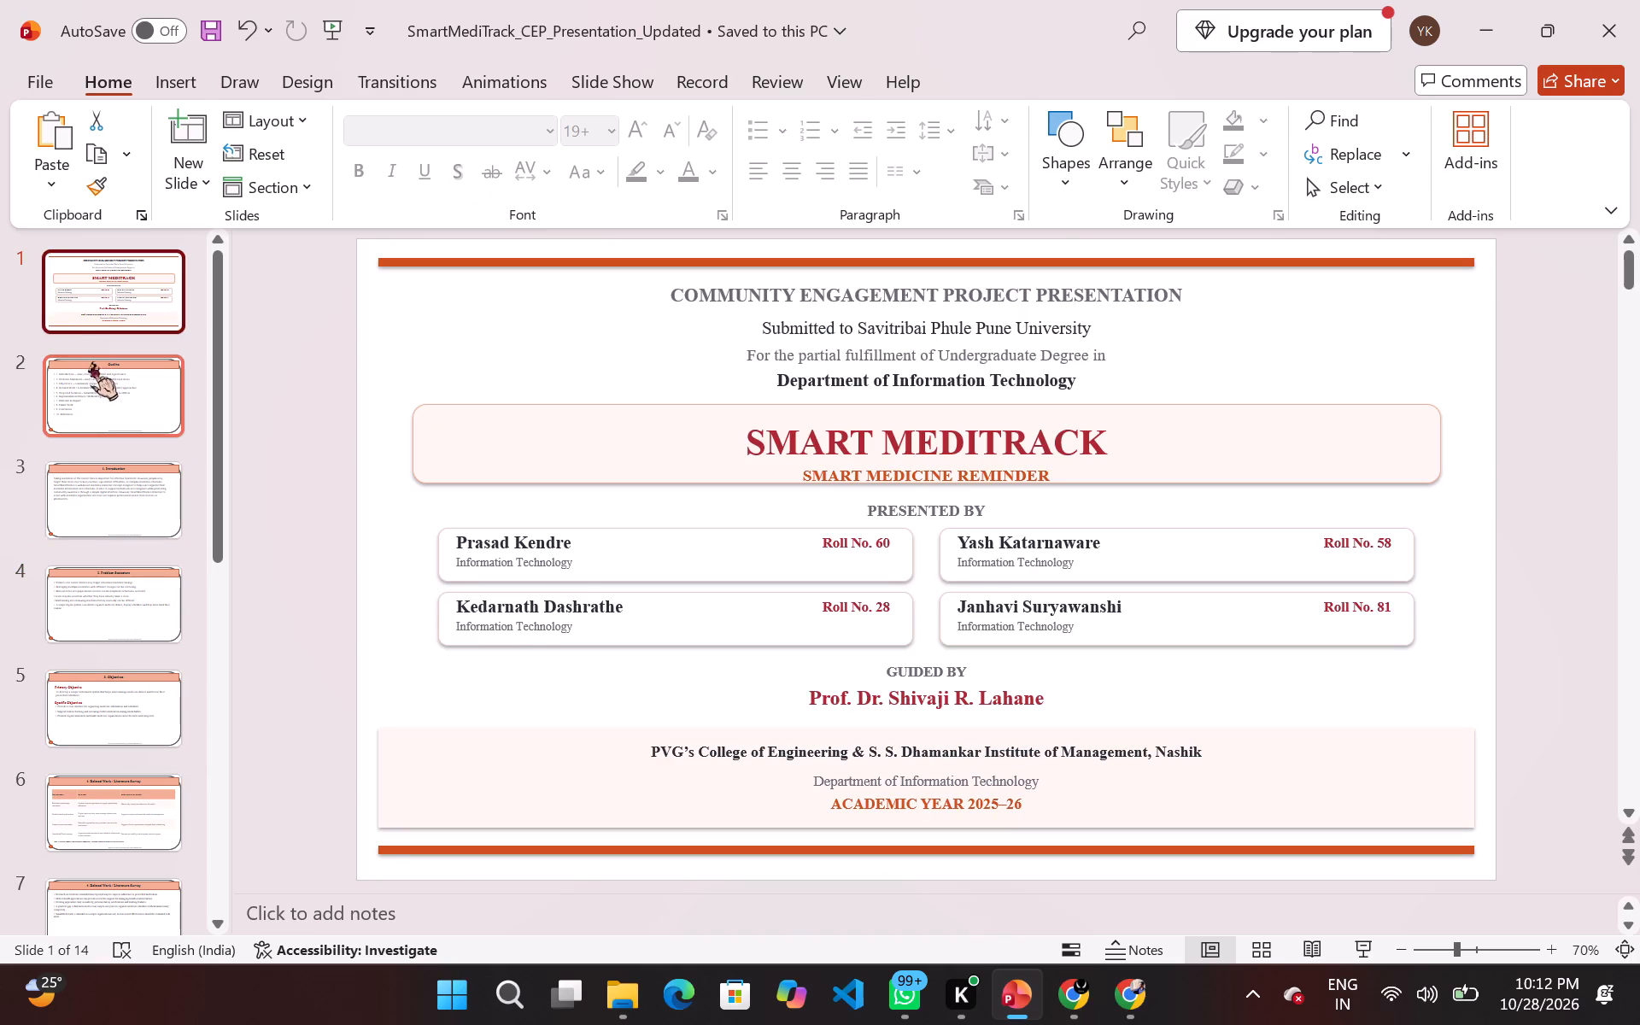
pyautogui.click(103, 375)
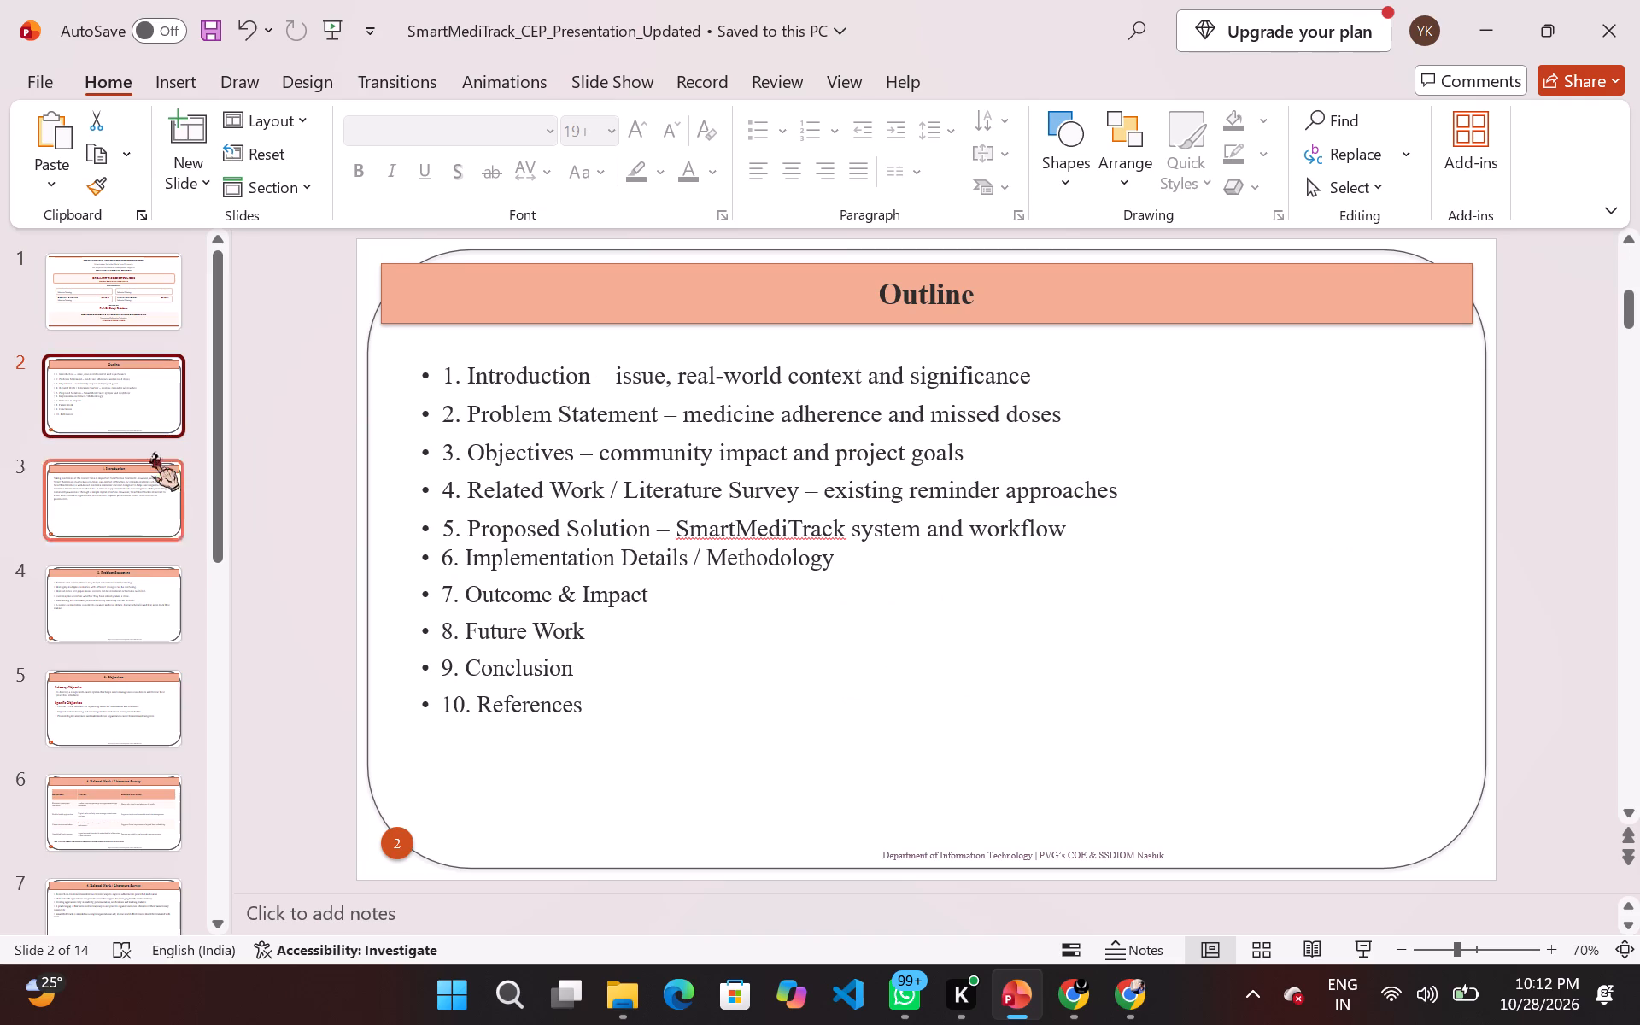
# On the Introduction slide, move the body text block slightly up and left, closer under the heading banner and aligned with its left edge.
pyautogui.click(136, 521)
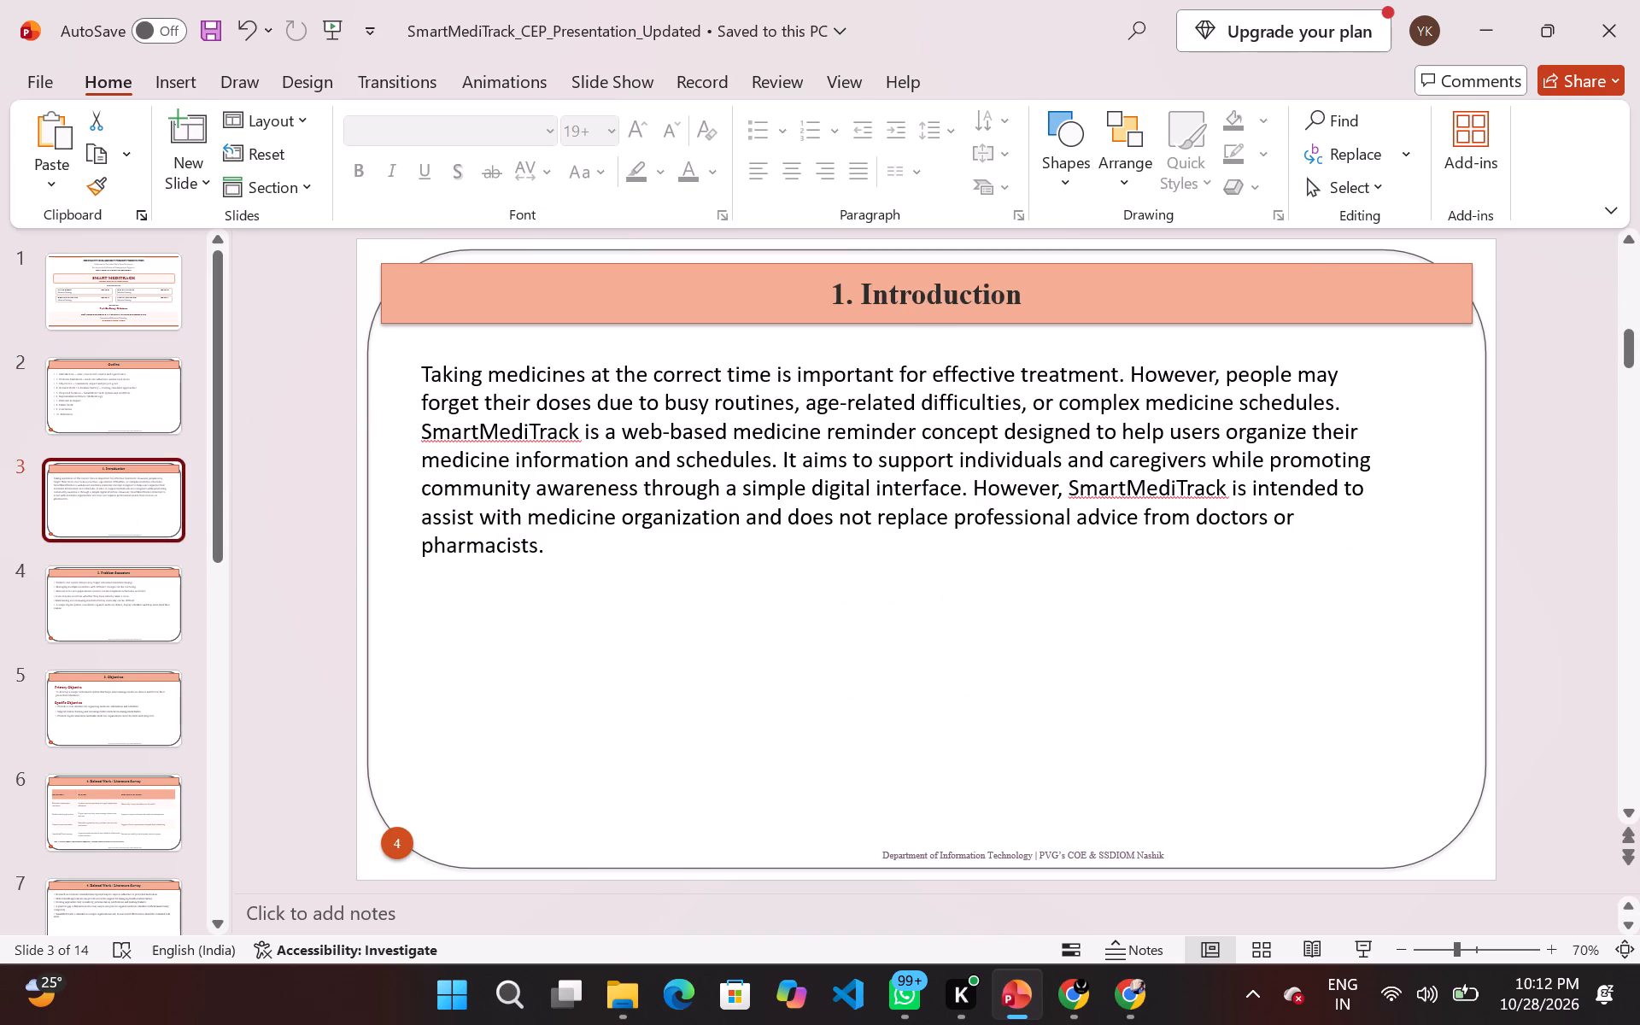
pyautogui.moveTo(405, 366); pyautogui.dragTo(586, 543)
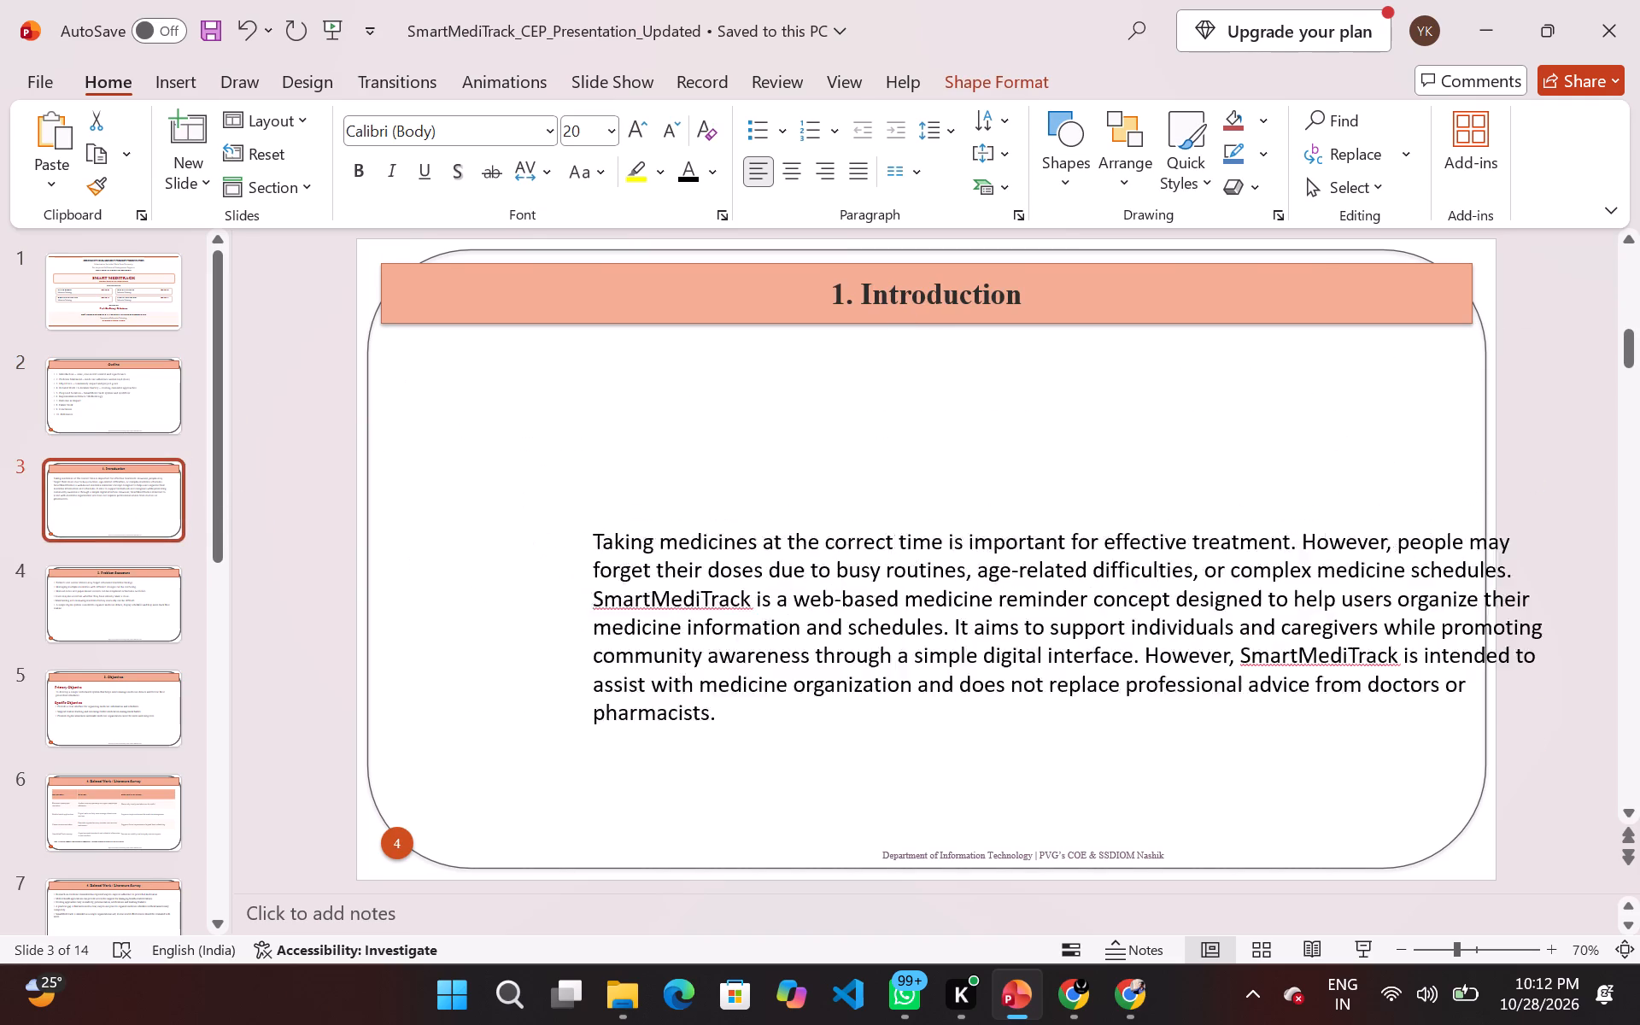
pyautogui.moveTo(586, 543); pyautogui.dragTo(364, 342)
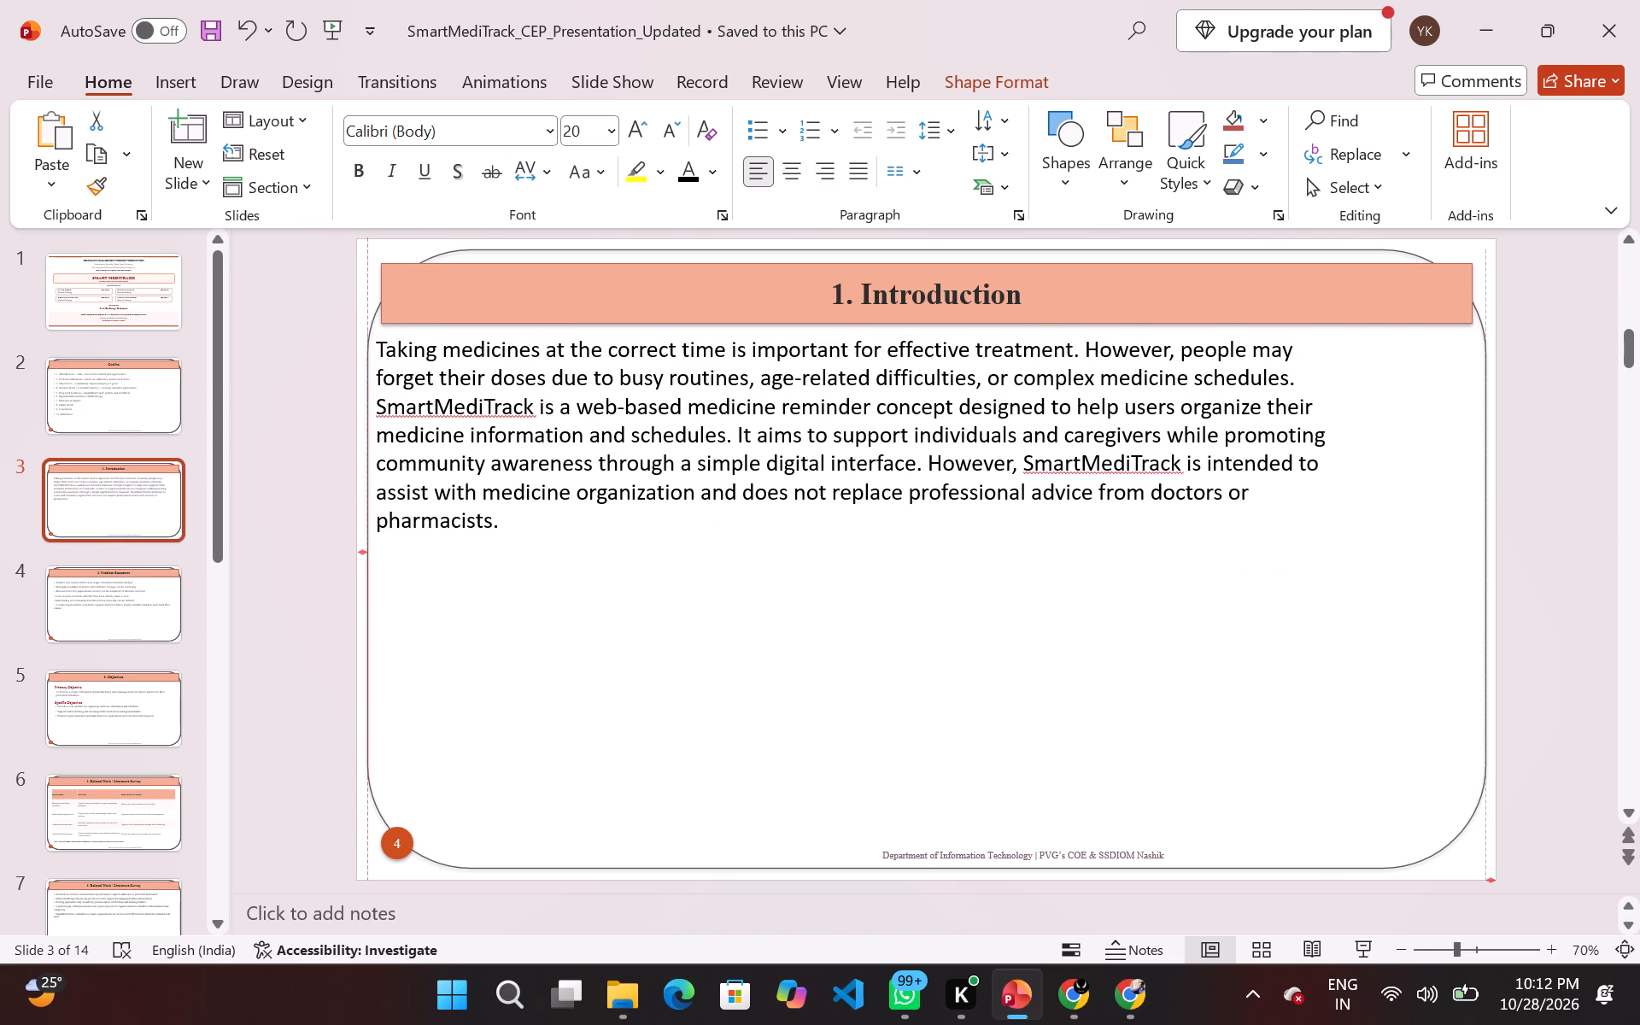
pyautogui.moveTo(364, 342); pyautogui.dragTo(369, 354)
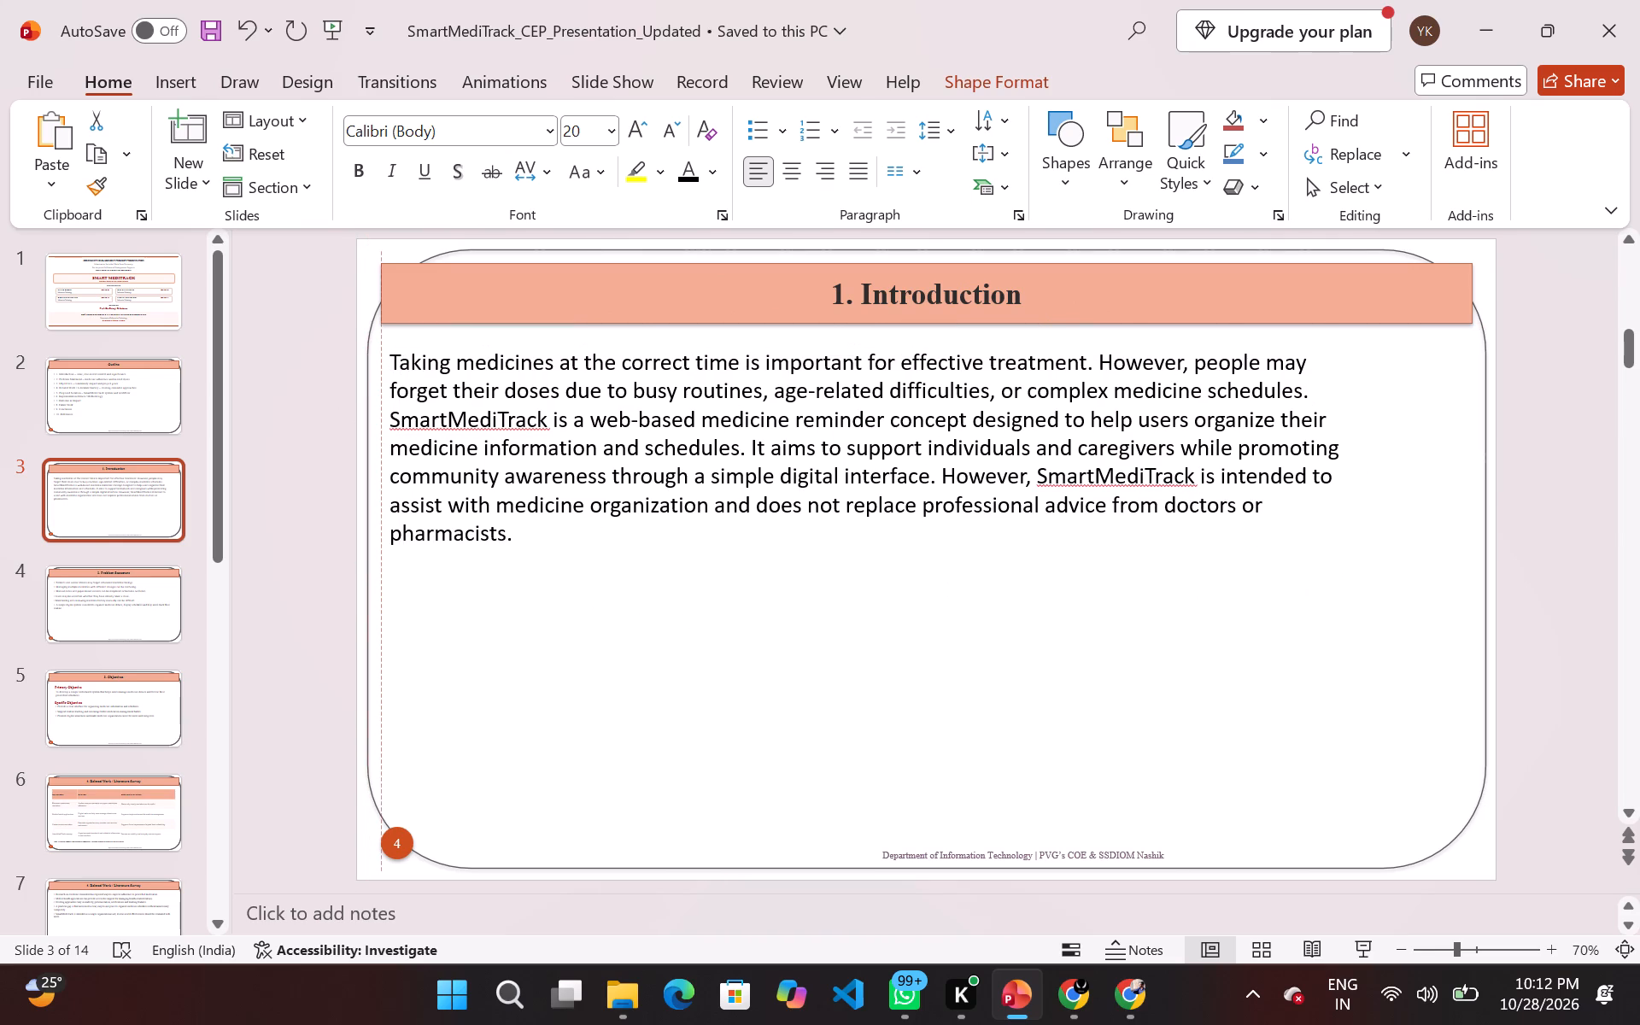
pyautogui.moveTo(369, 354); pyautogui.dragTo(369, 354)
pyautogui.click(347, 433)
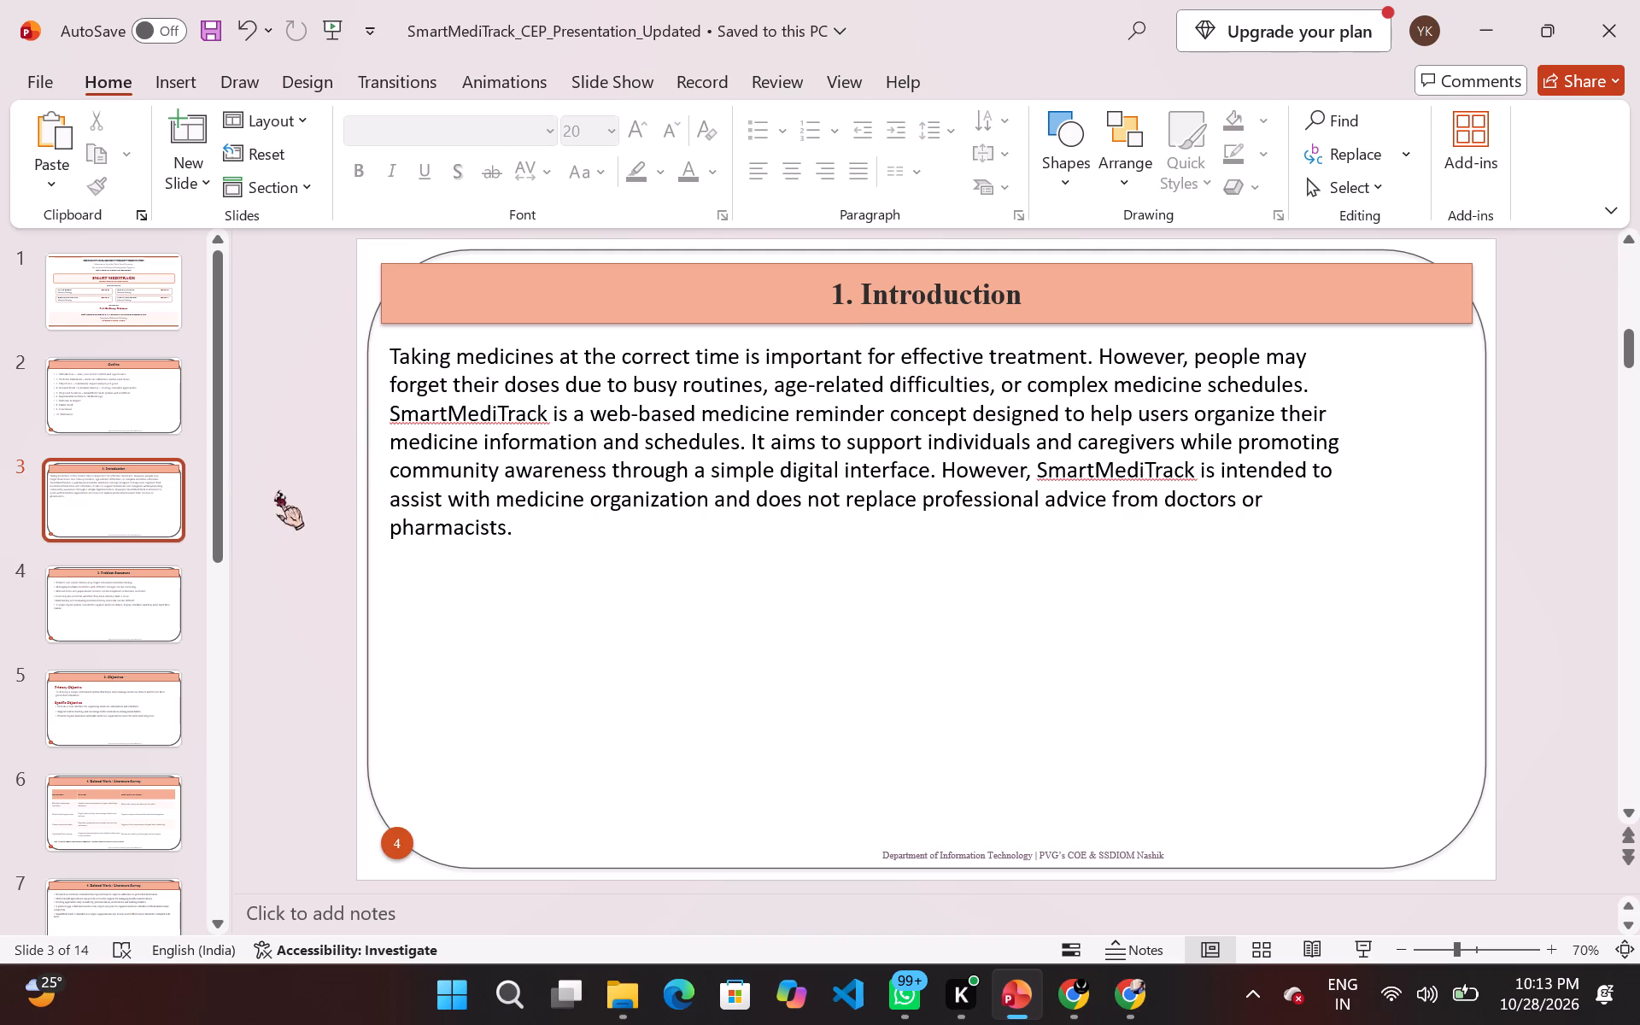
# On the Outline slide, reposition the heading banner so it sits centred across the top of the slide frame, above the topic list.
pyautogui.scroll(1, 287, 348)
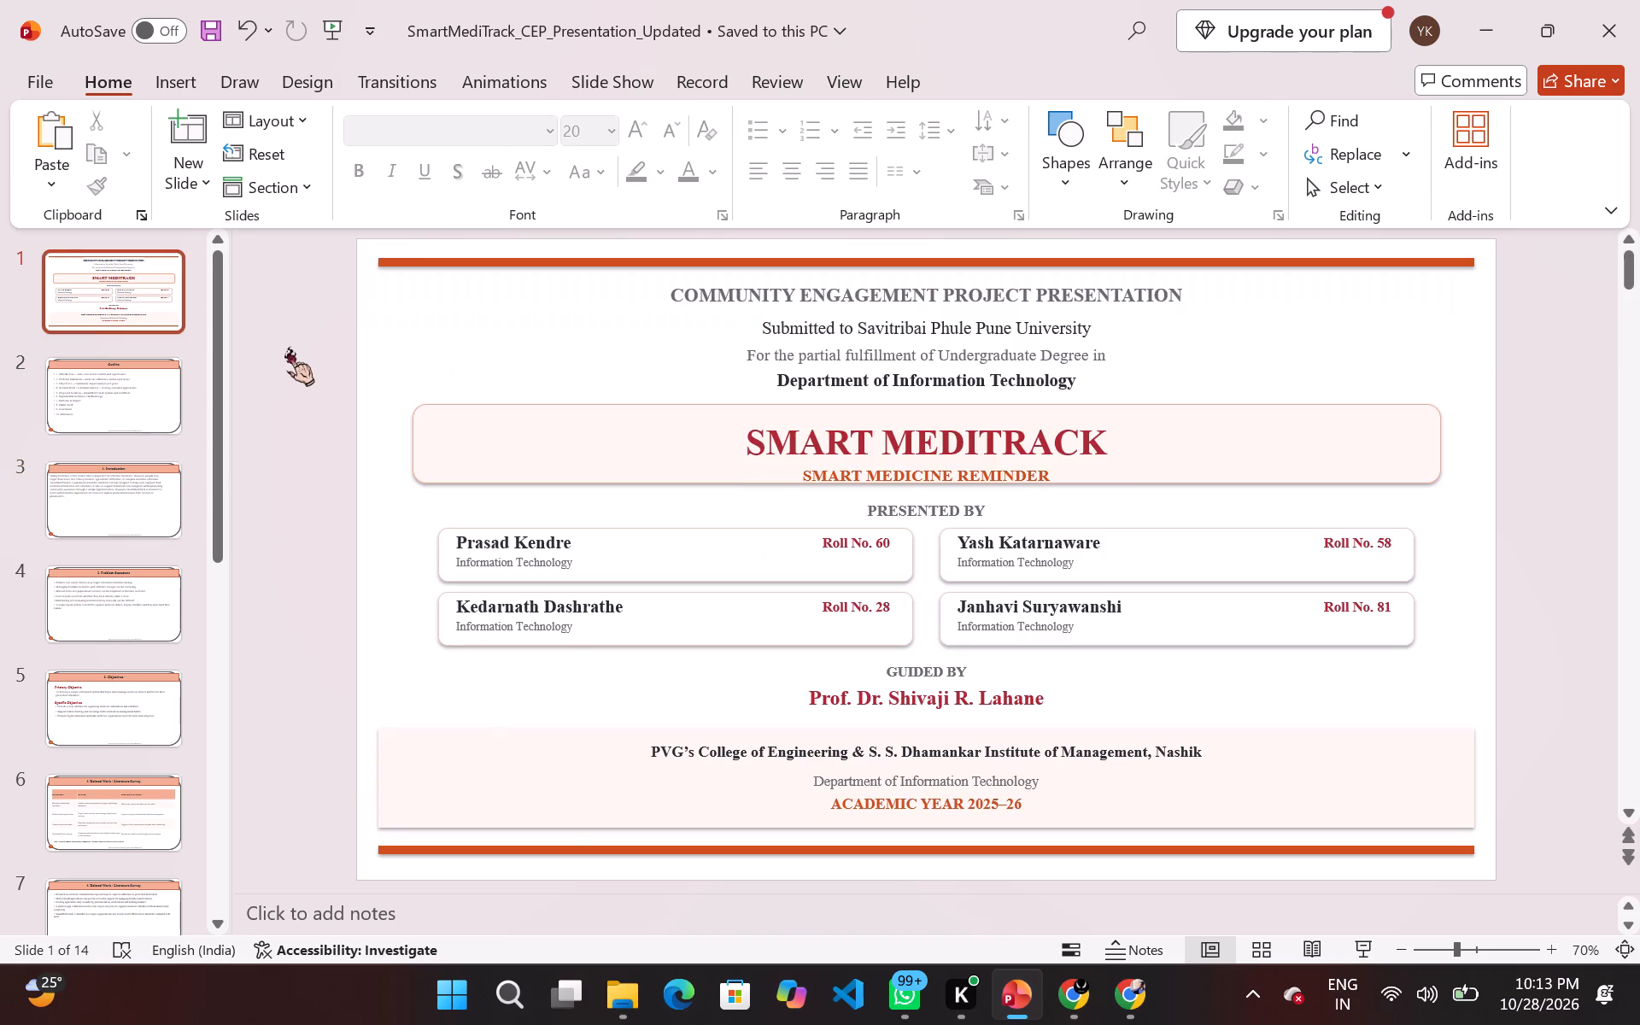
pyautogui.scroll(1, 287, 348)
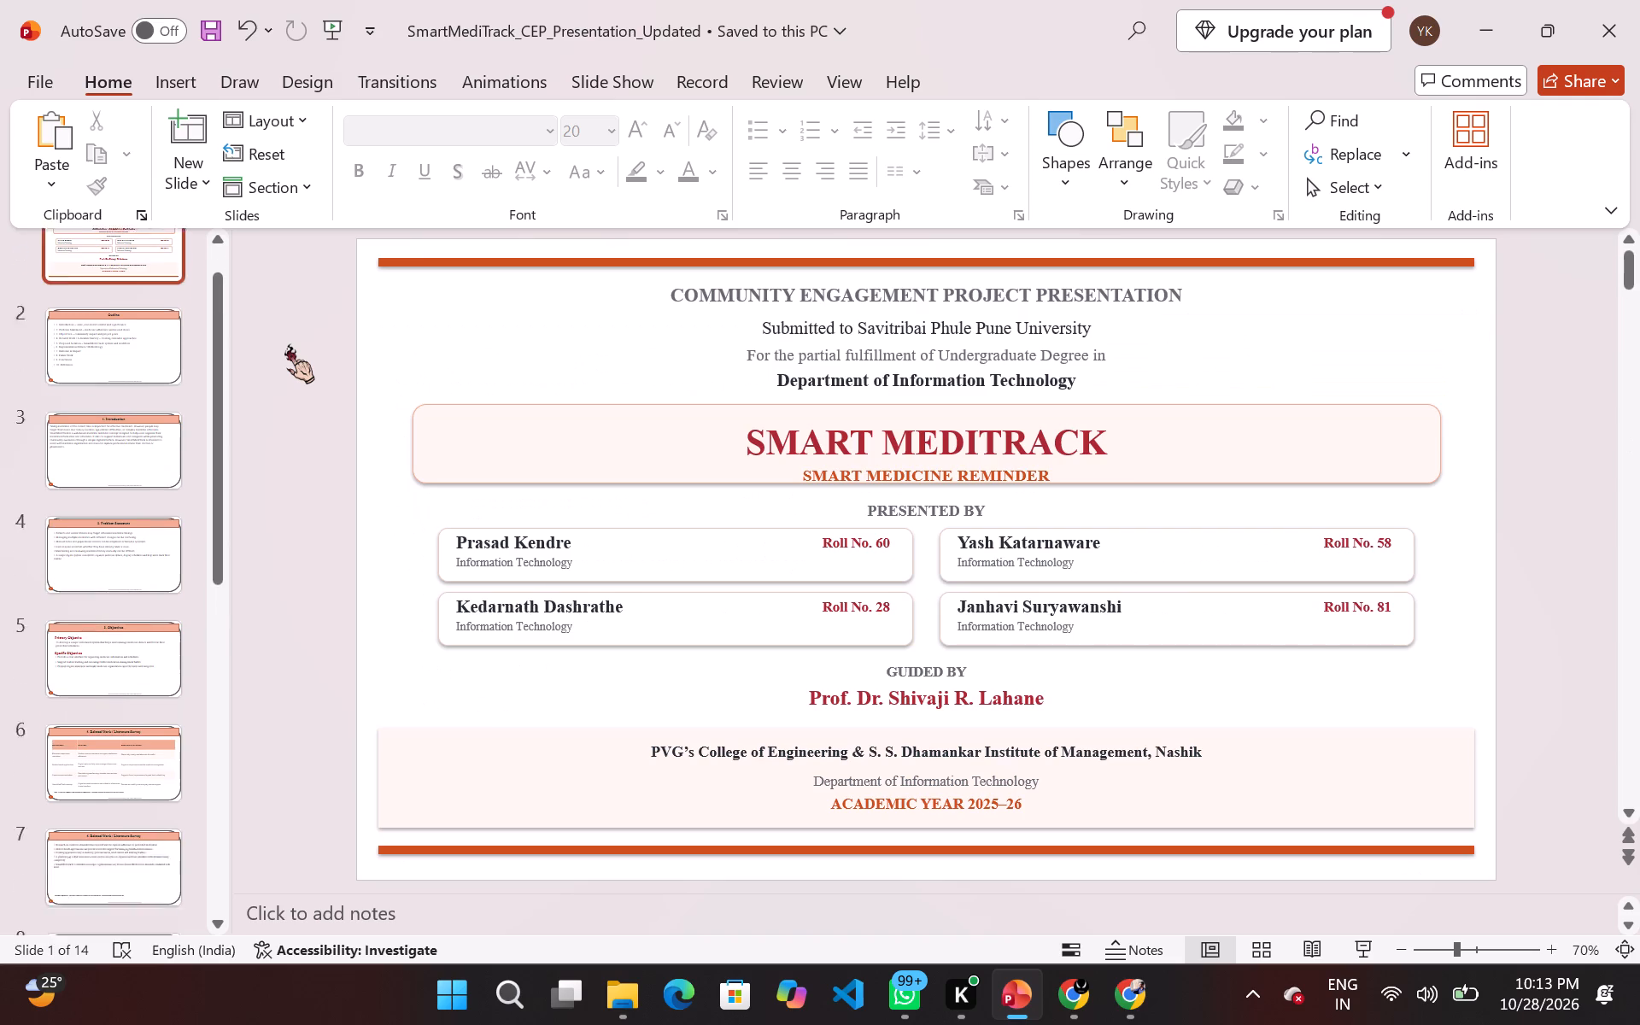
pyautogui.scroll(-1, 287, 345)
pyautogui.scroll(1, 287, 345)
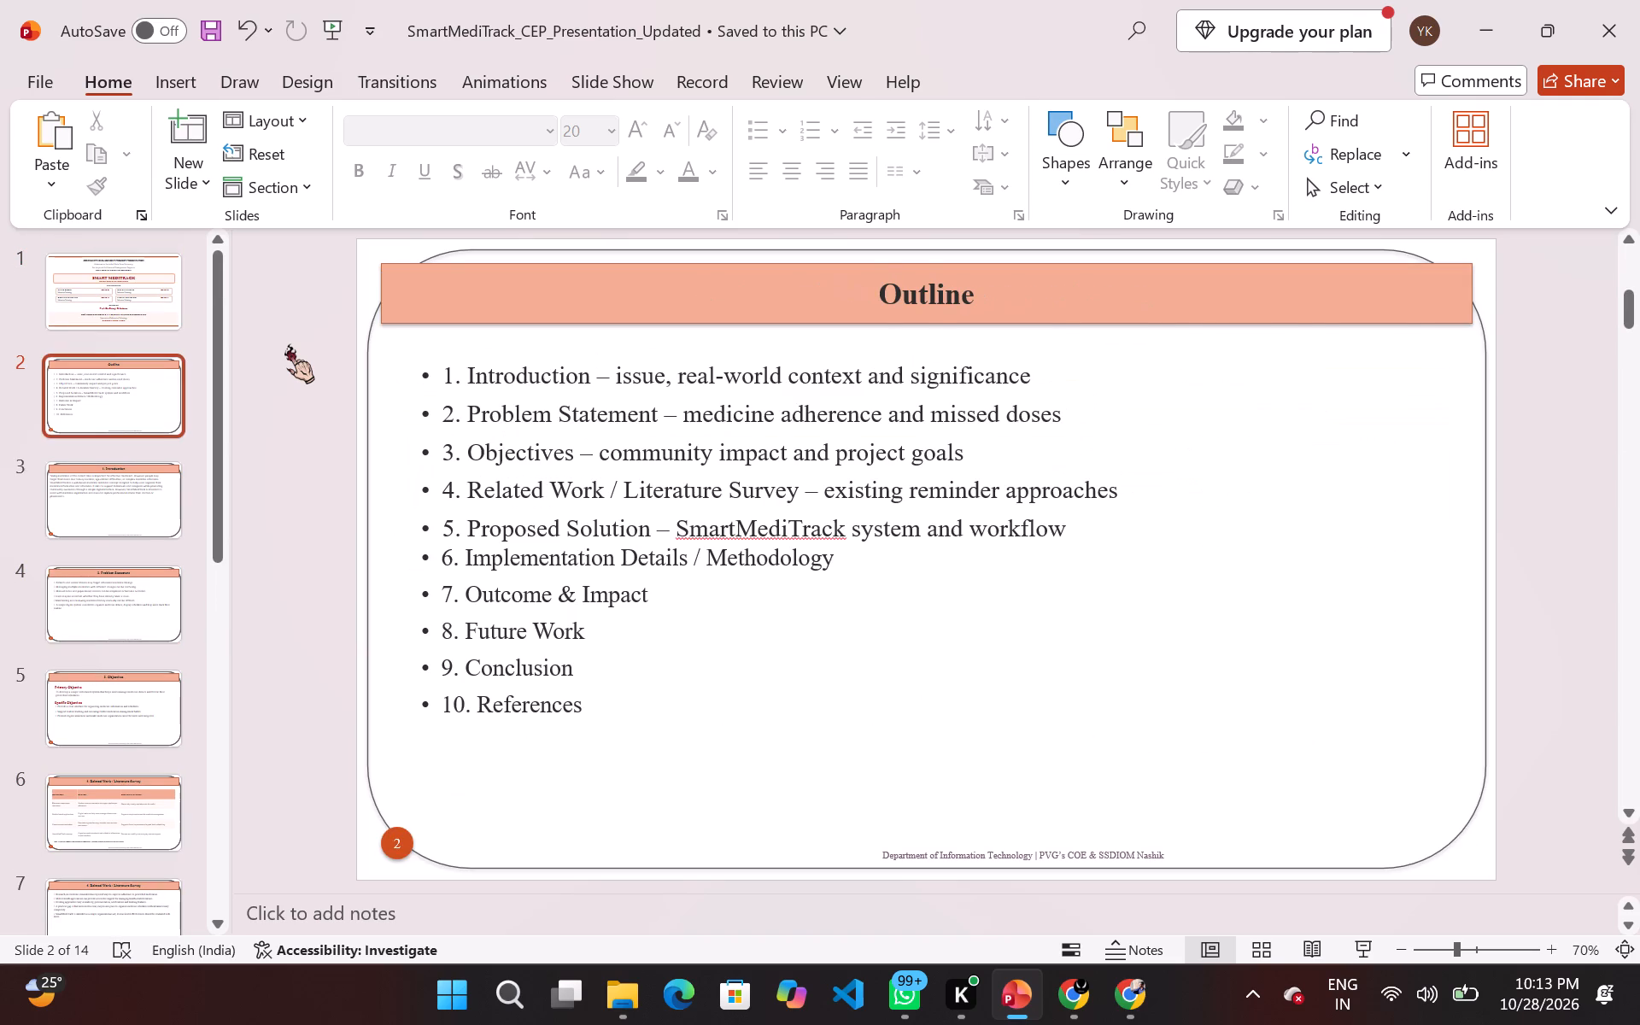
pyautogui.scroll(1, 287, 345)
pyautogui.click(173, 378)
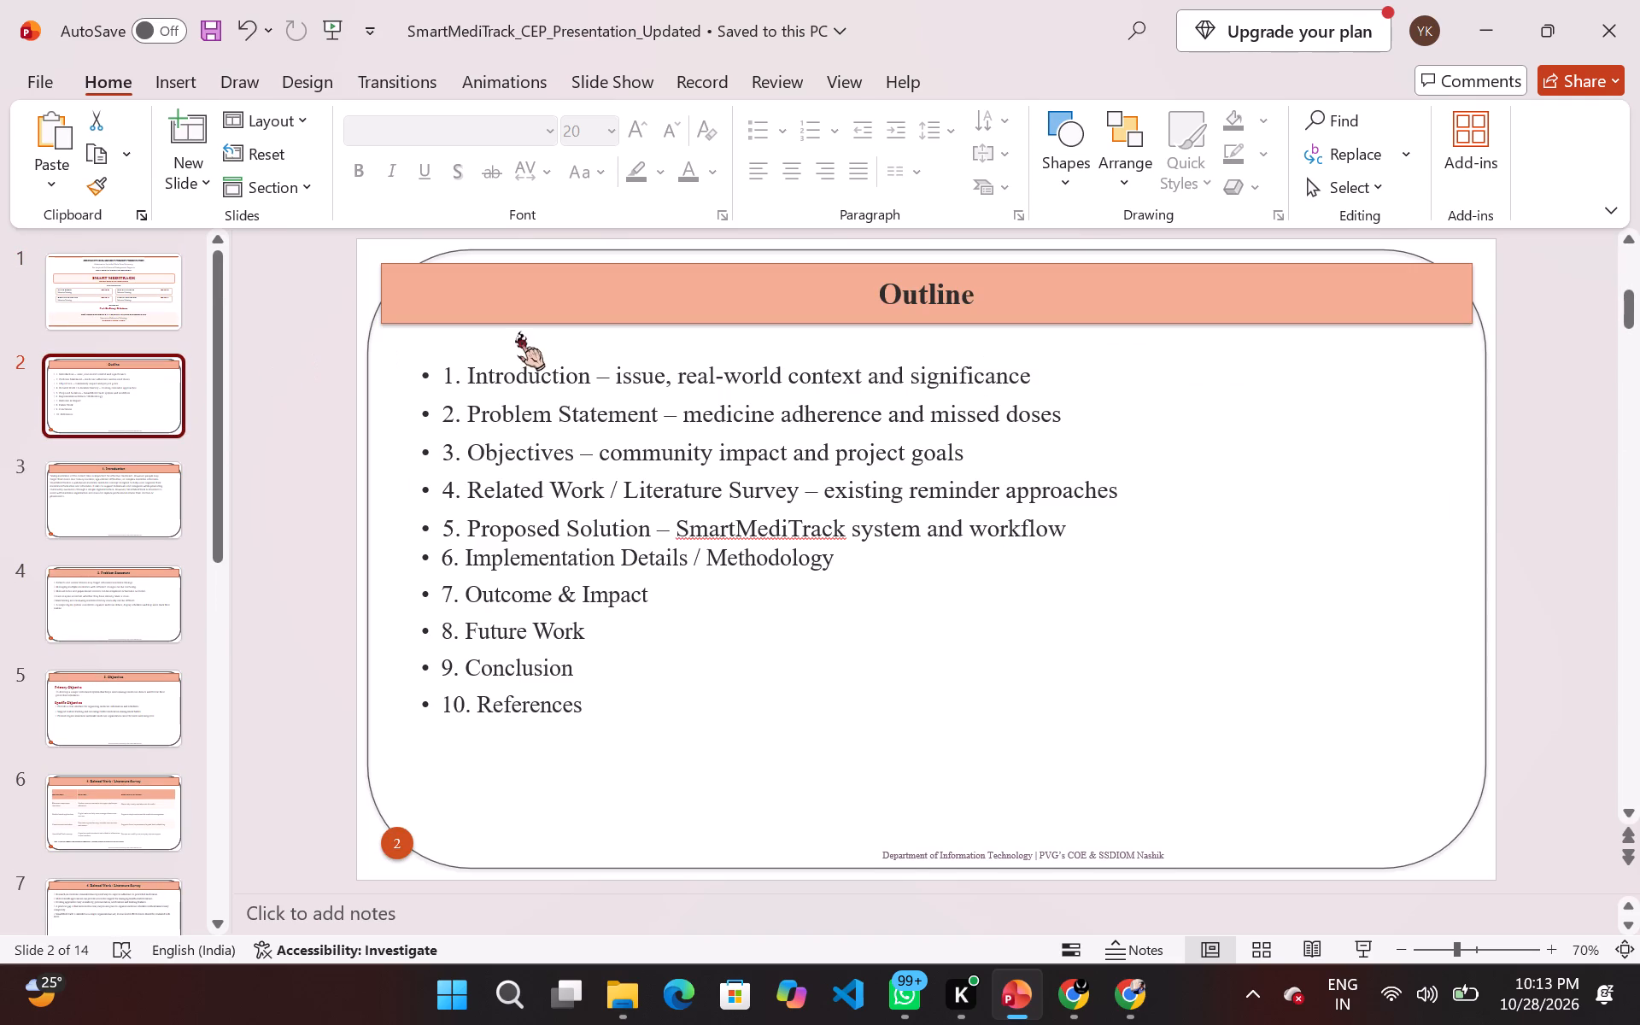
pyautogui.moveTo(529, 306); pyautogui.dragTo(536, 347)
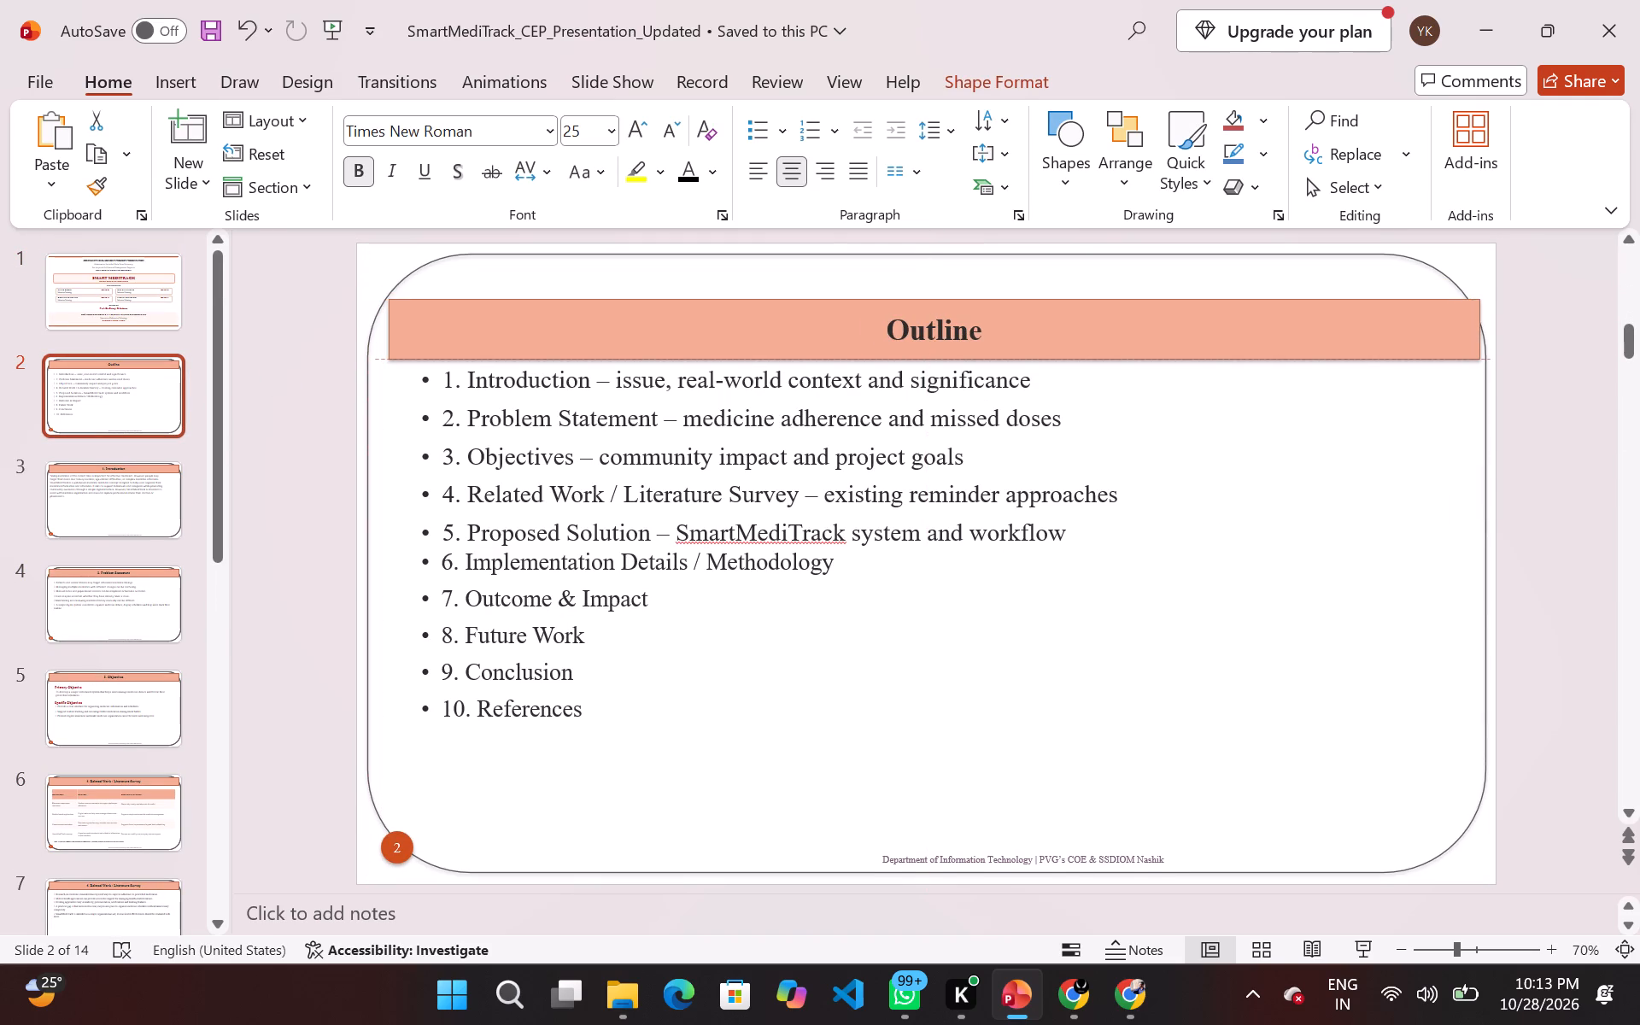
pyautogui.moveTo(536, 347); pyautogui.dragTo(527, 202)
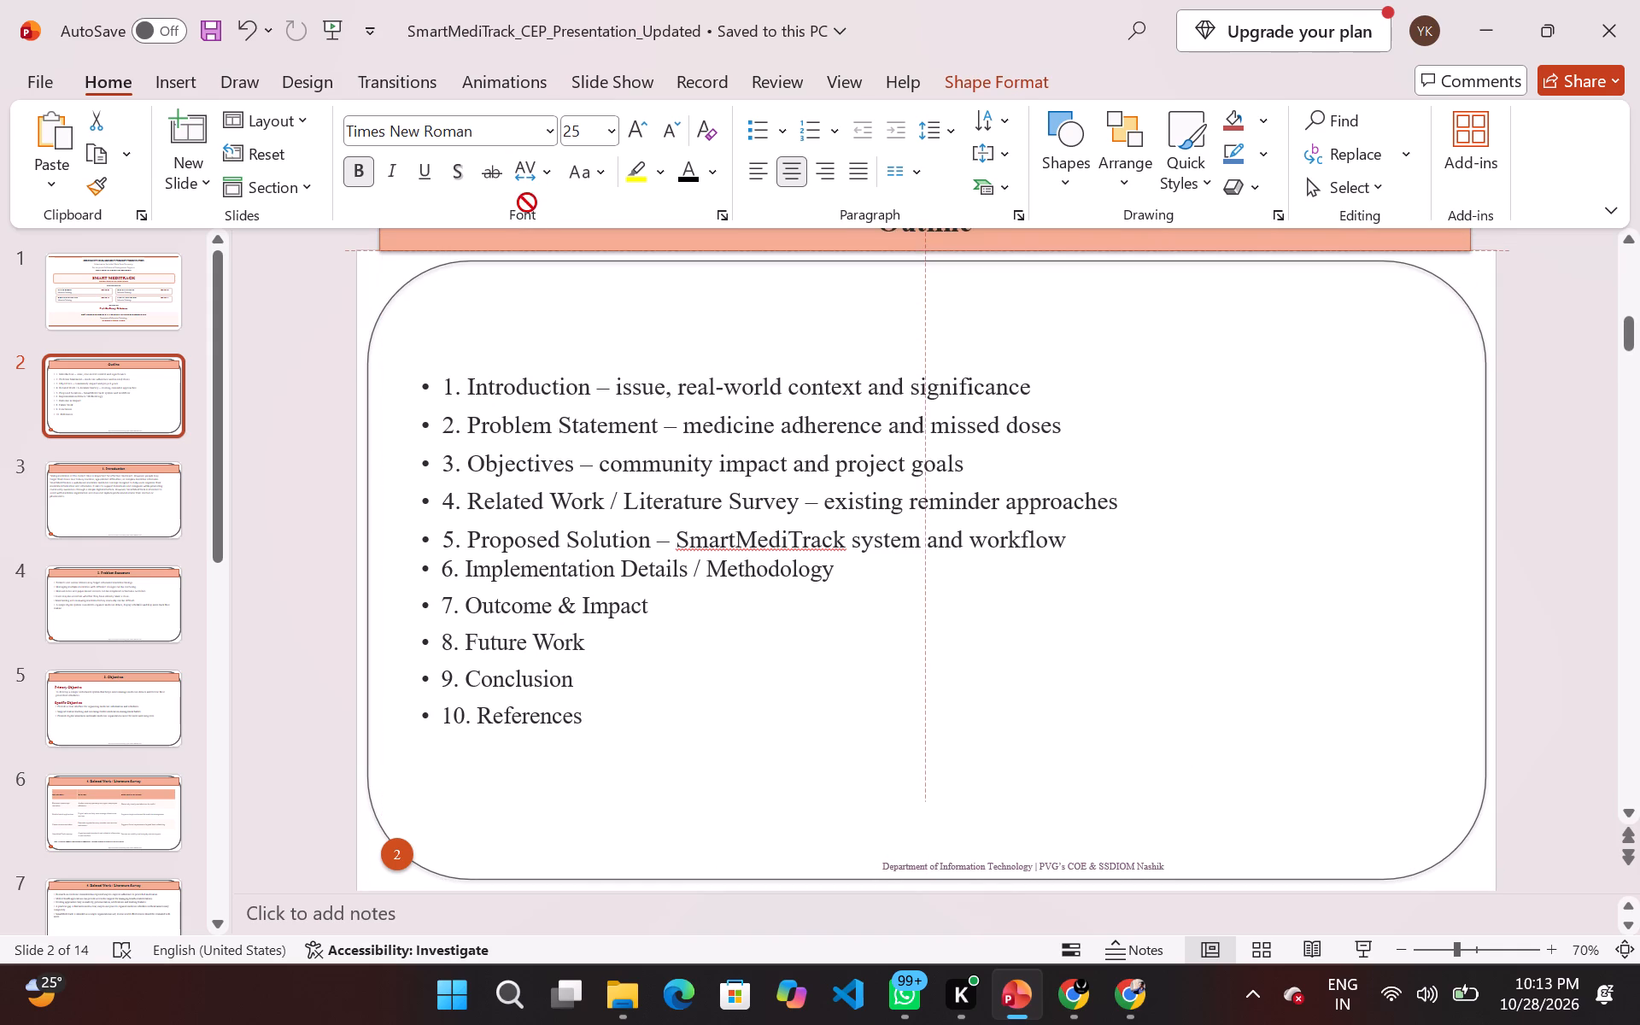
pyautogui.moveTo(527, 202); pyautogui.dragTo(523, 287)
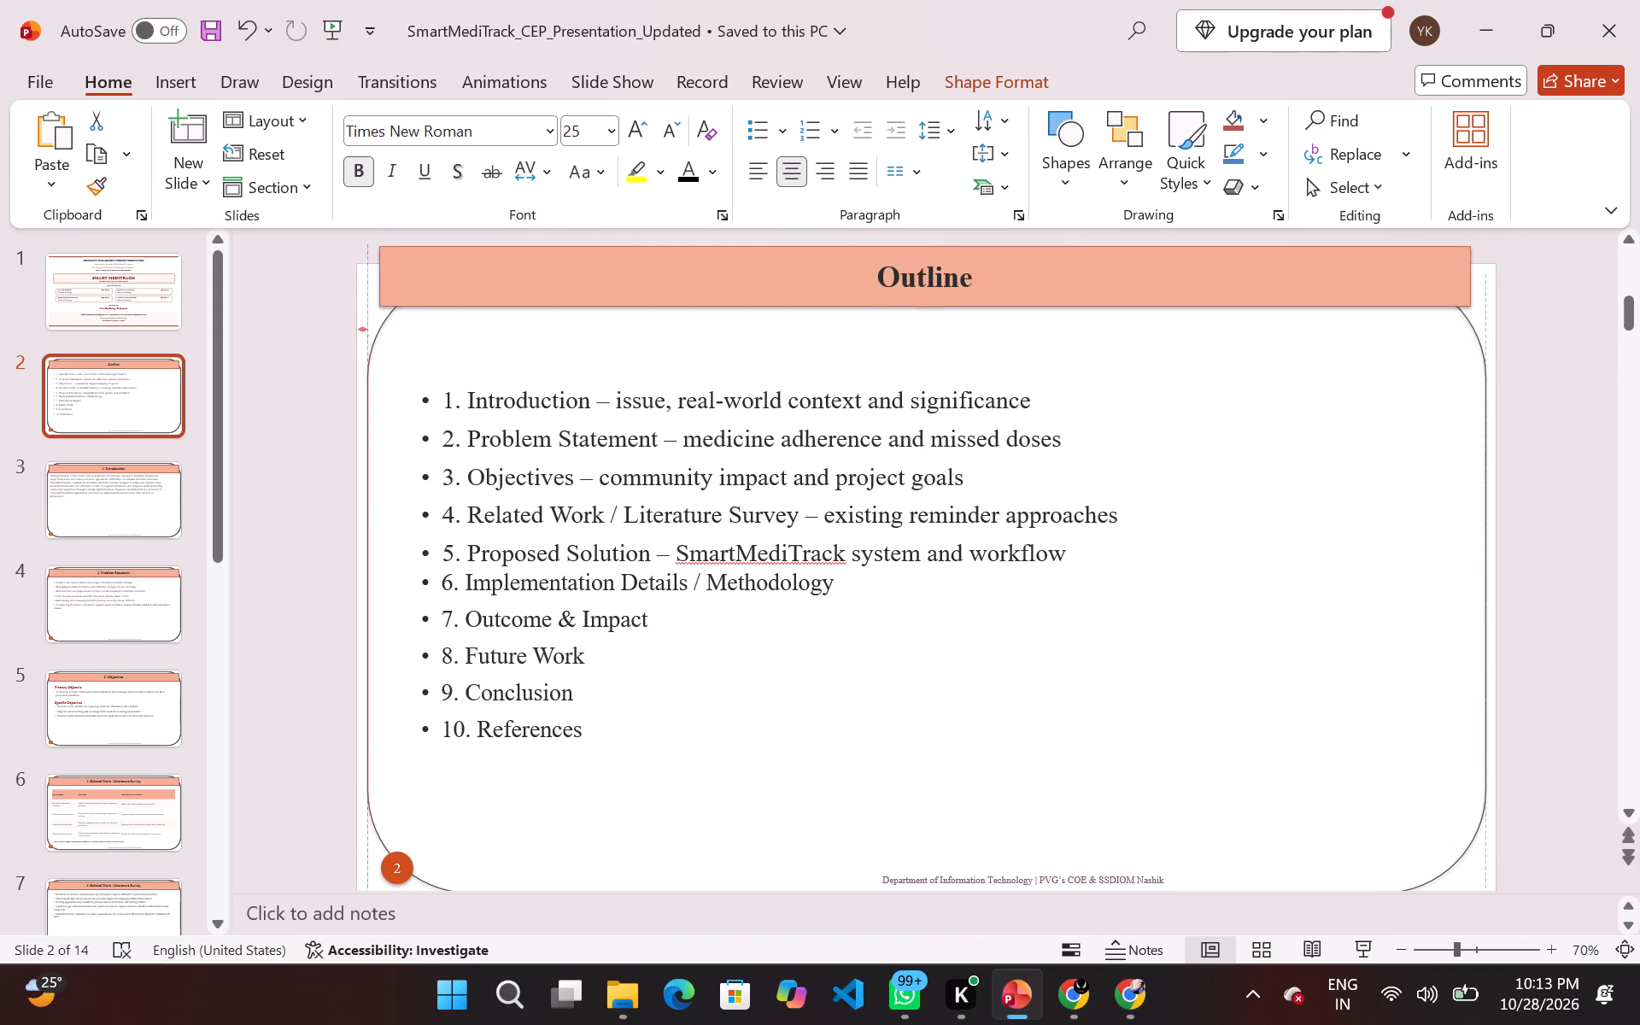
pyautogui.moveTo(523, 287); pyautogui.dragTo(521, 315)
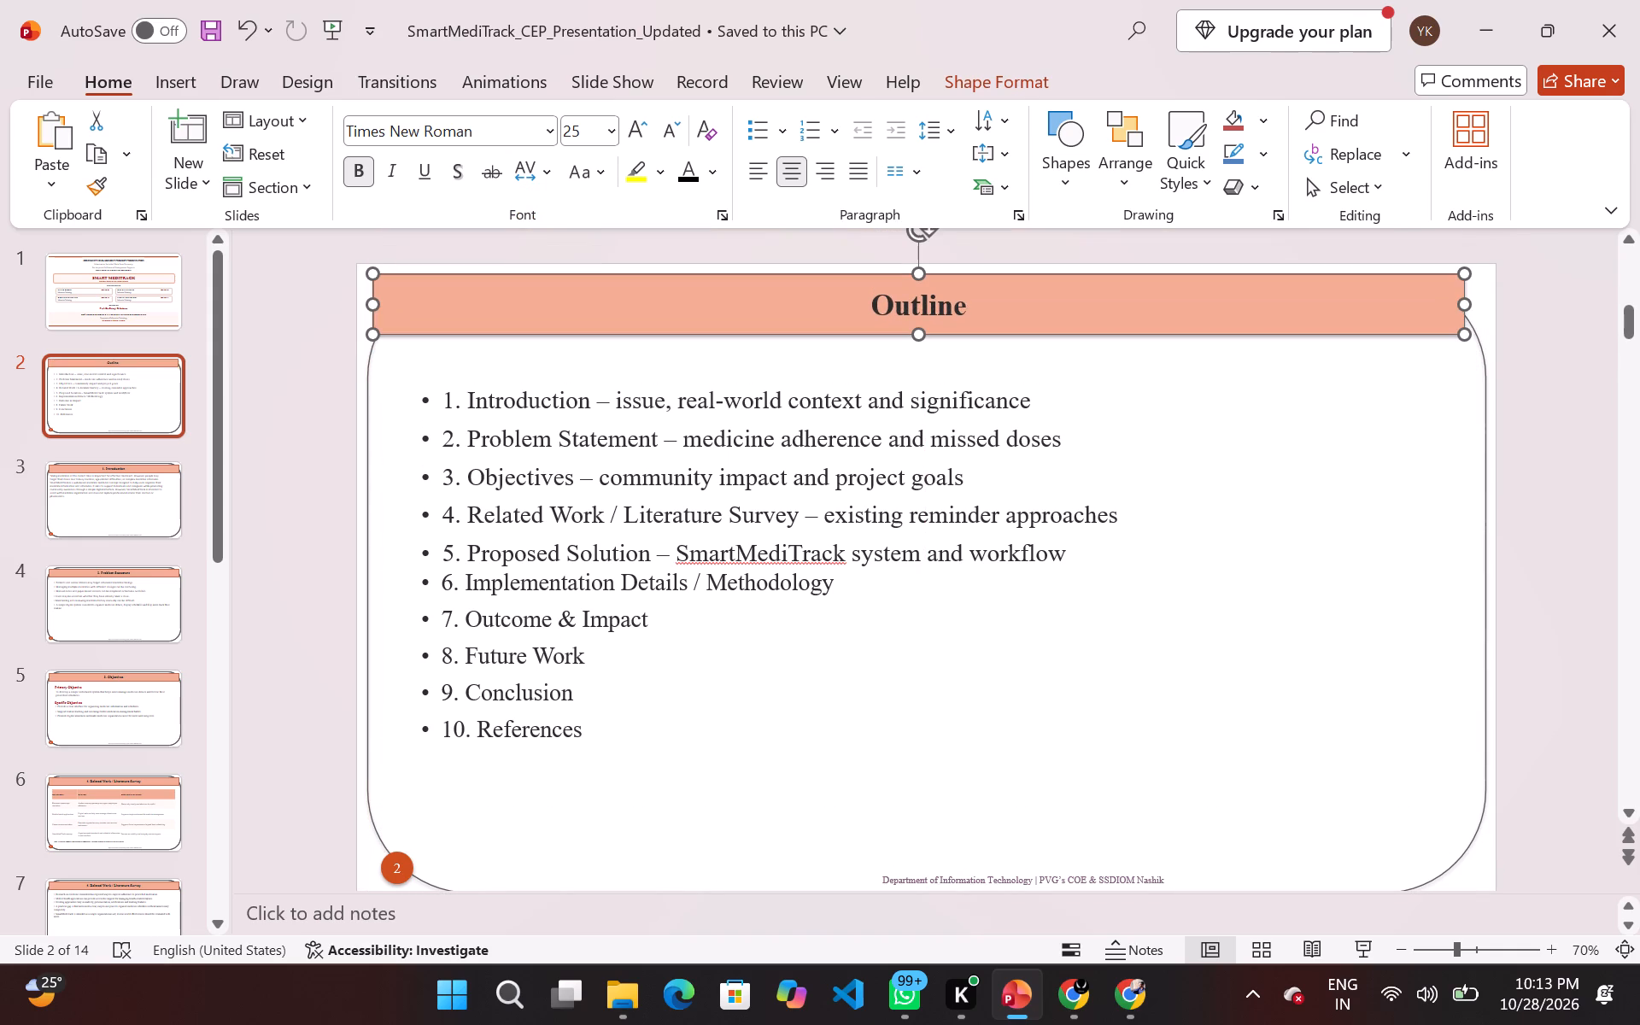
pyautogui.moveTo(521, 315); pyautogui.dragTo(526, 333)
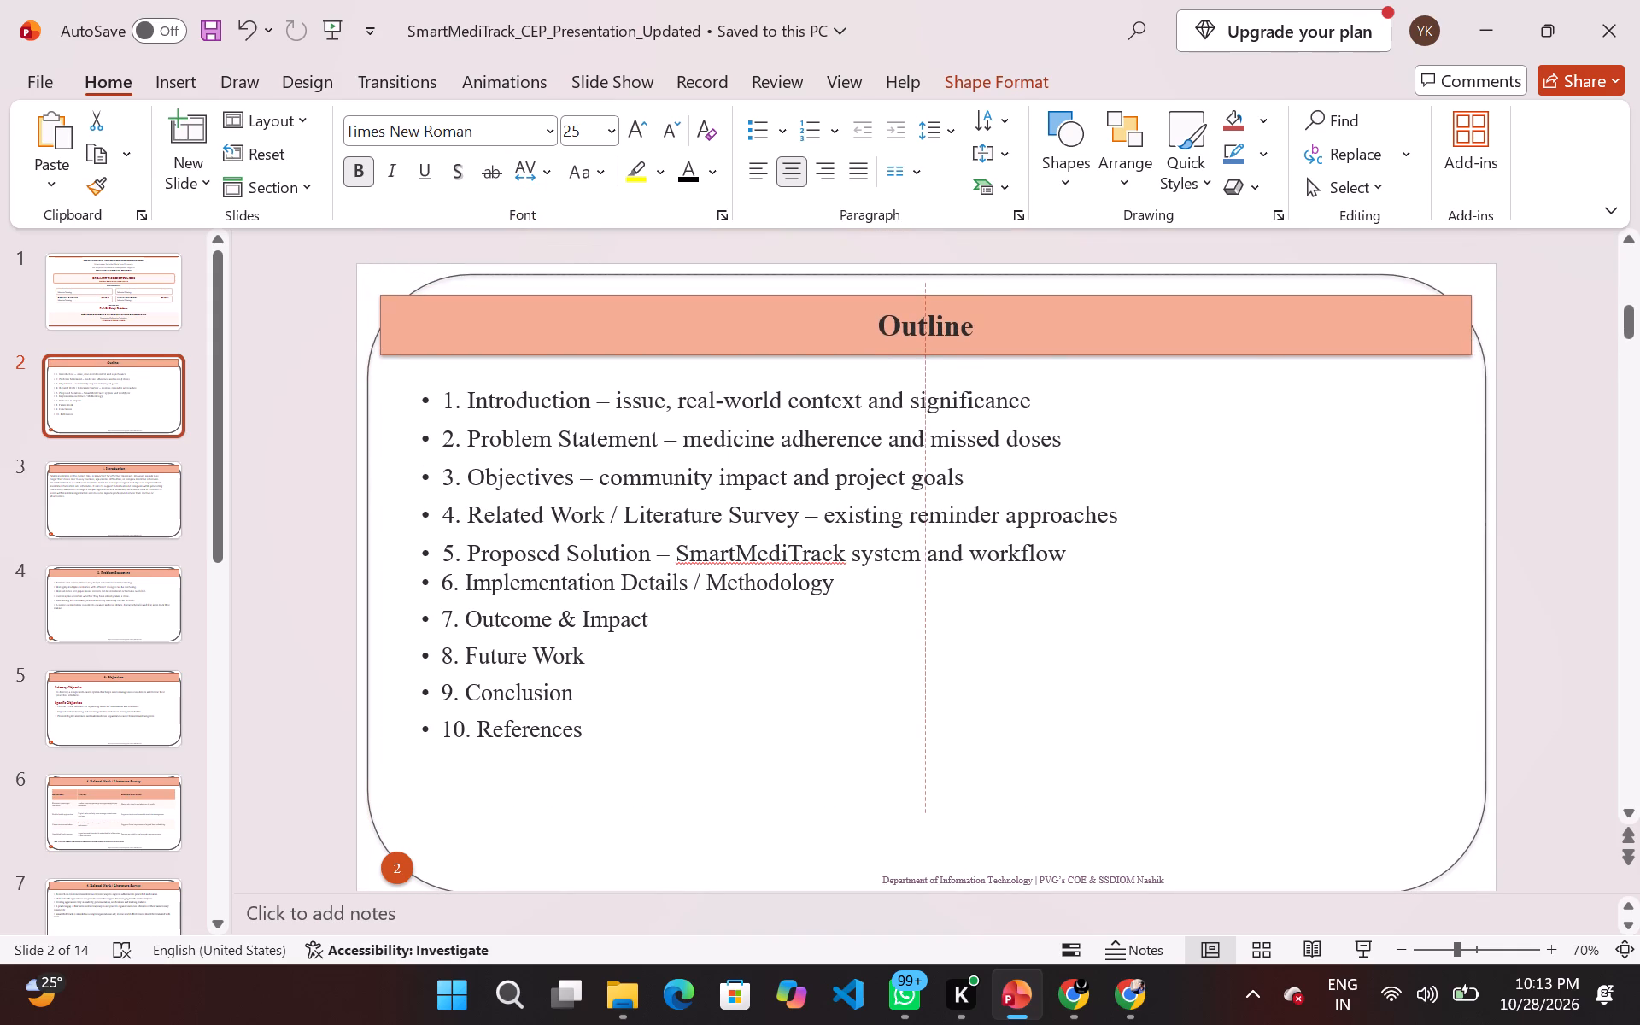
pyautogui.moveTo(526, 333); pyautogui.dragTo(525, 331)
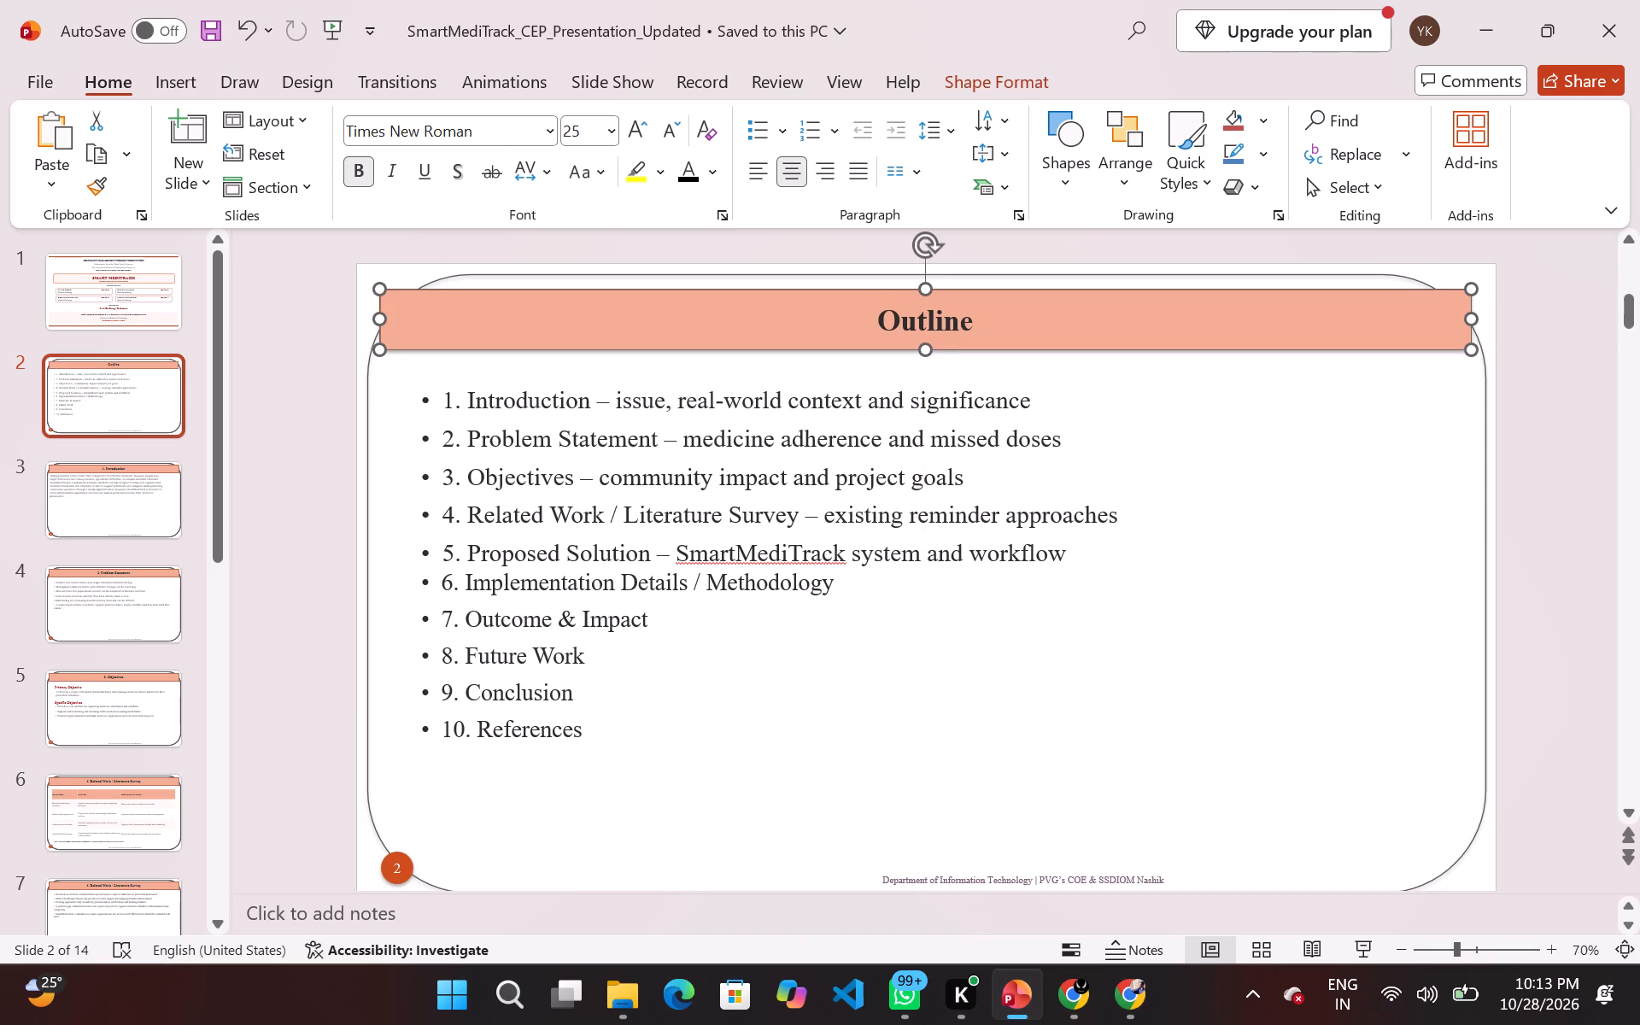
pyautogui.click(854, 676)
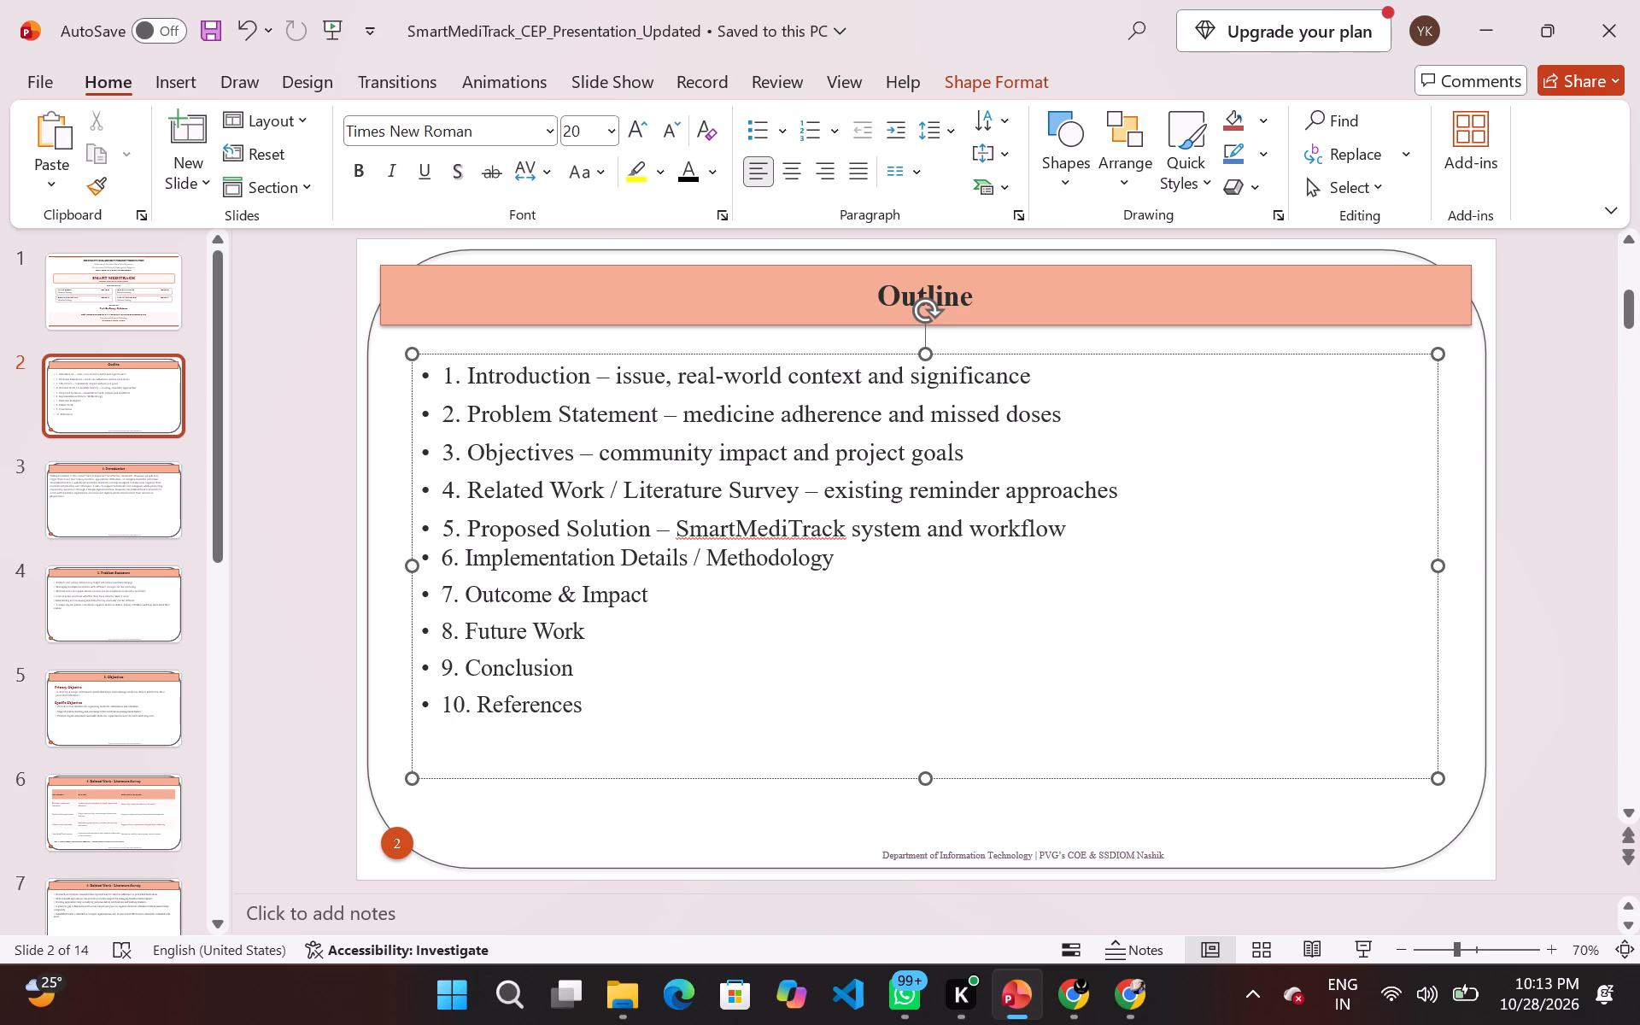
pyautogui.click(771, 827)
# Look through the slides from Introduction to the closing Thank You slide and return to the title slide.
pyautogui.scroll(-1, 771, 827)
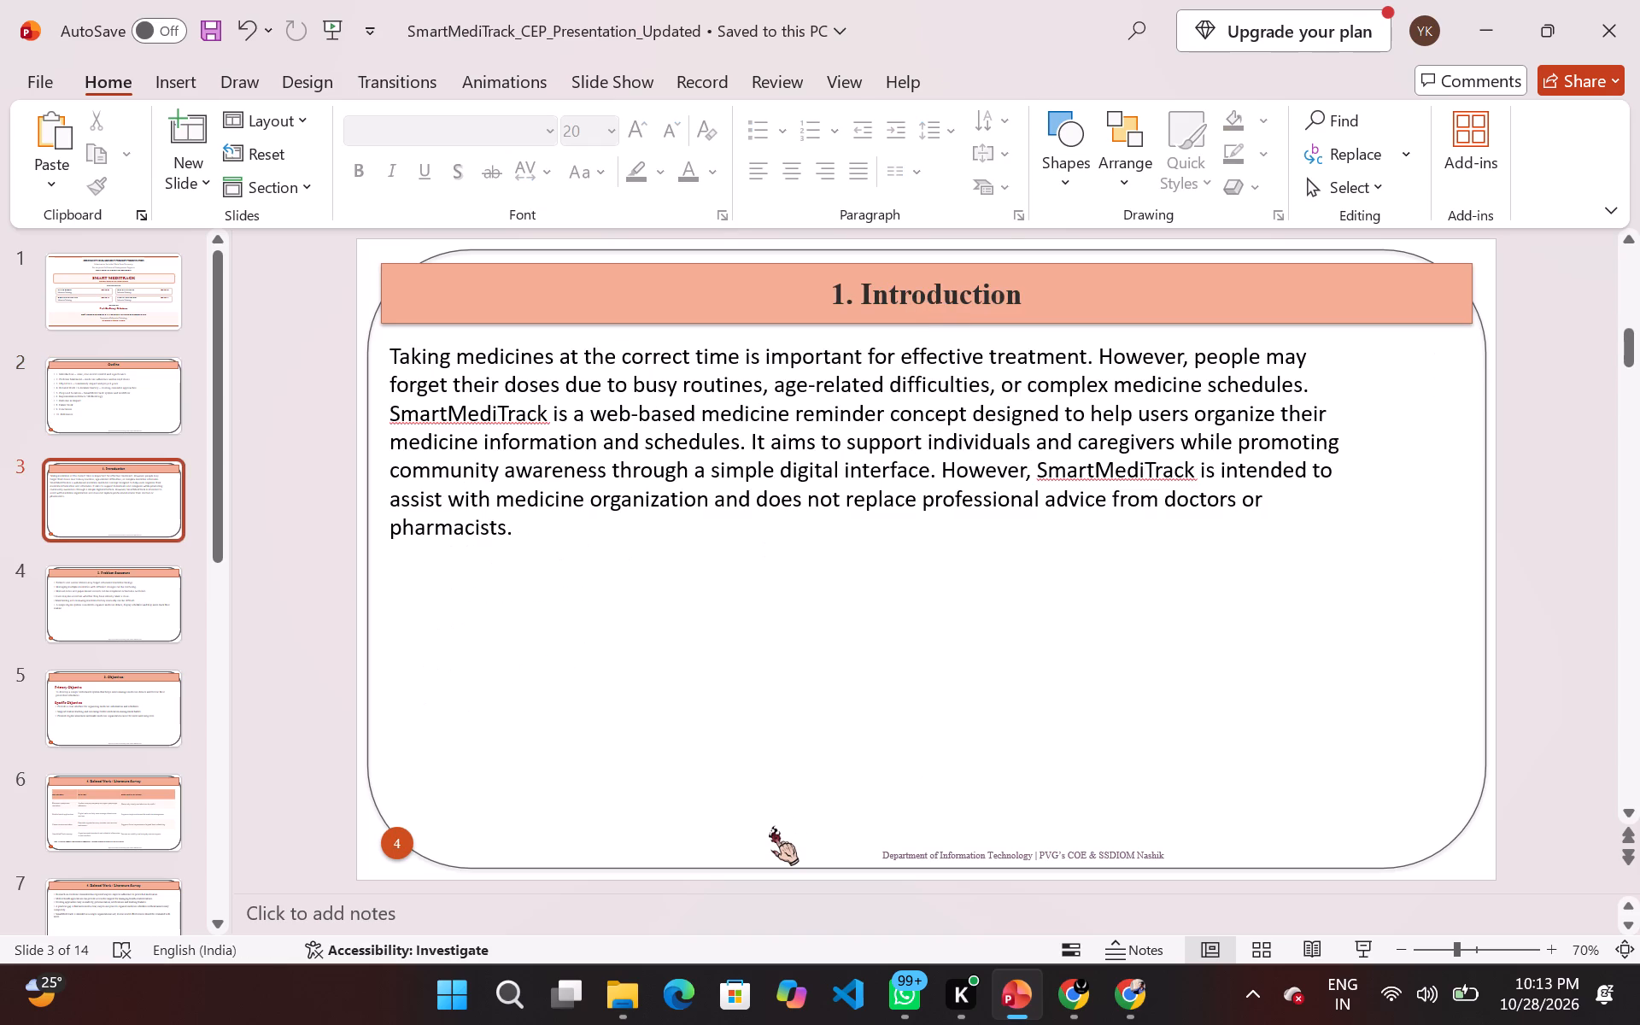
pyautogui.scroll(-6, 771, 827)
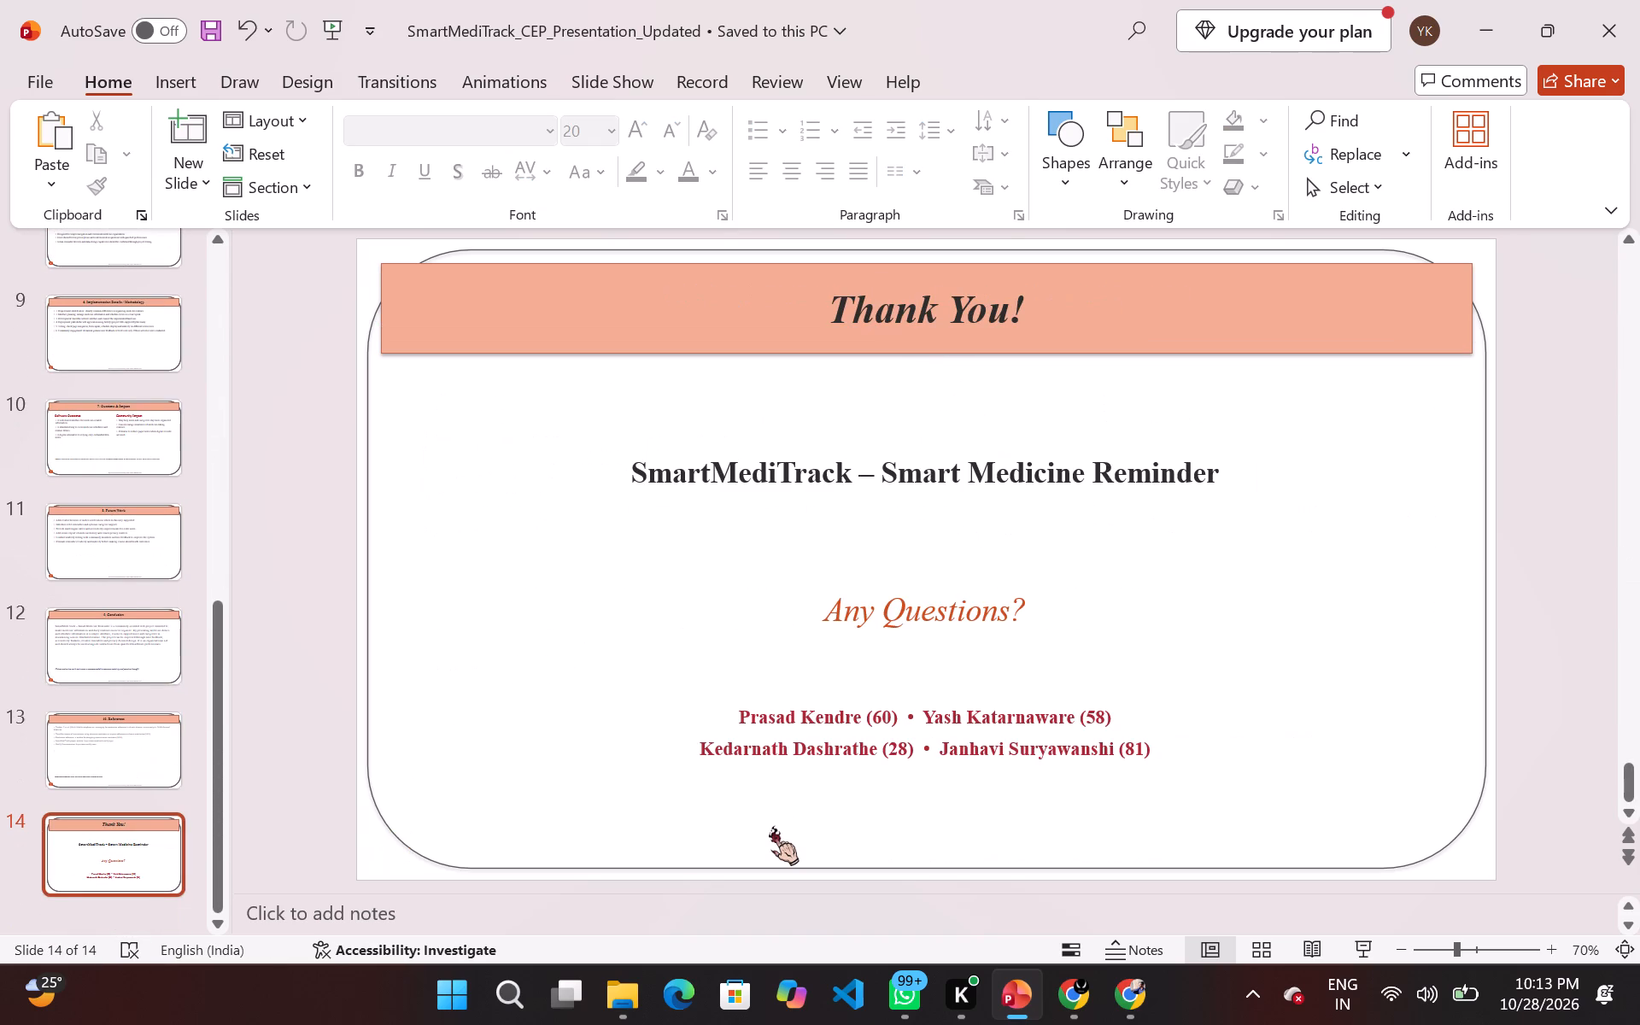
pyautogui.scroll(4, 771, 827)
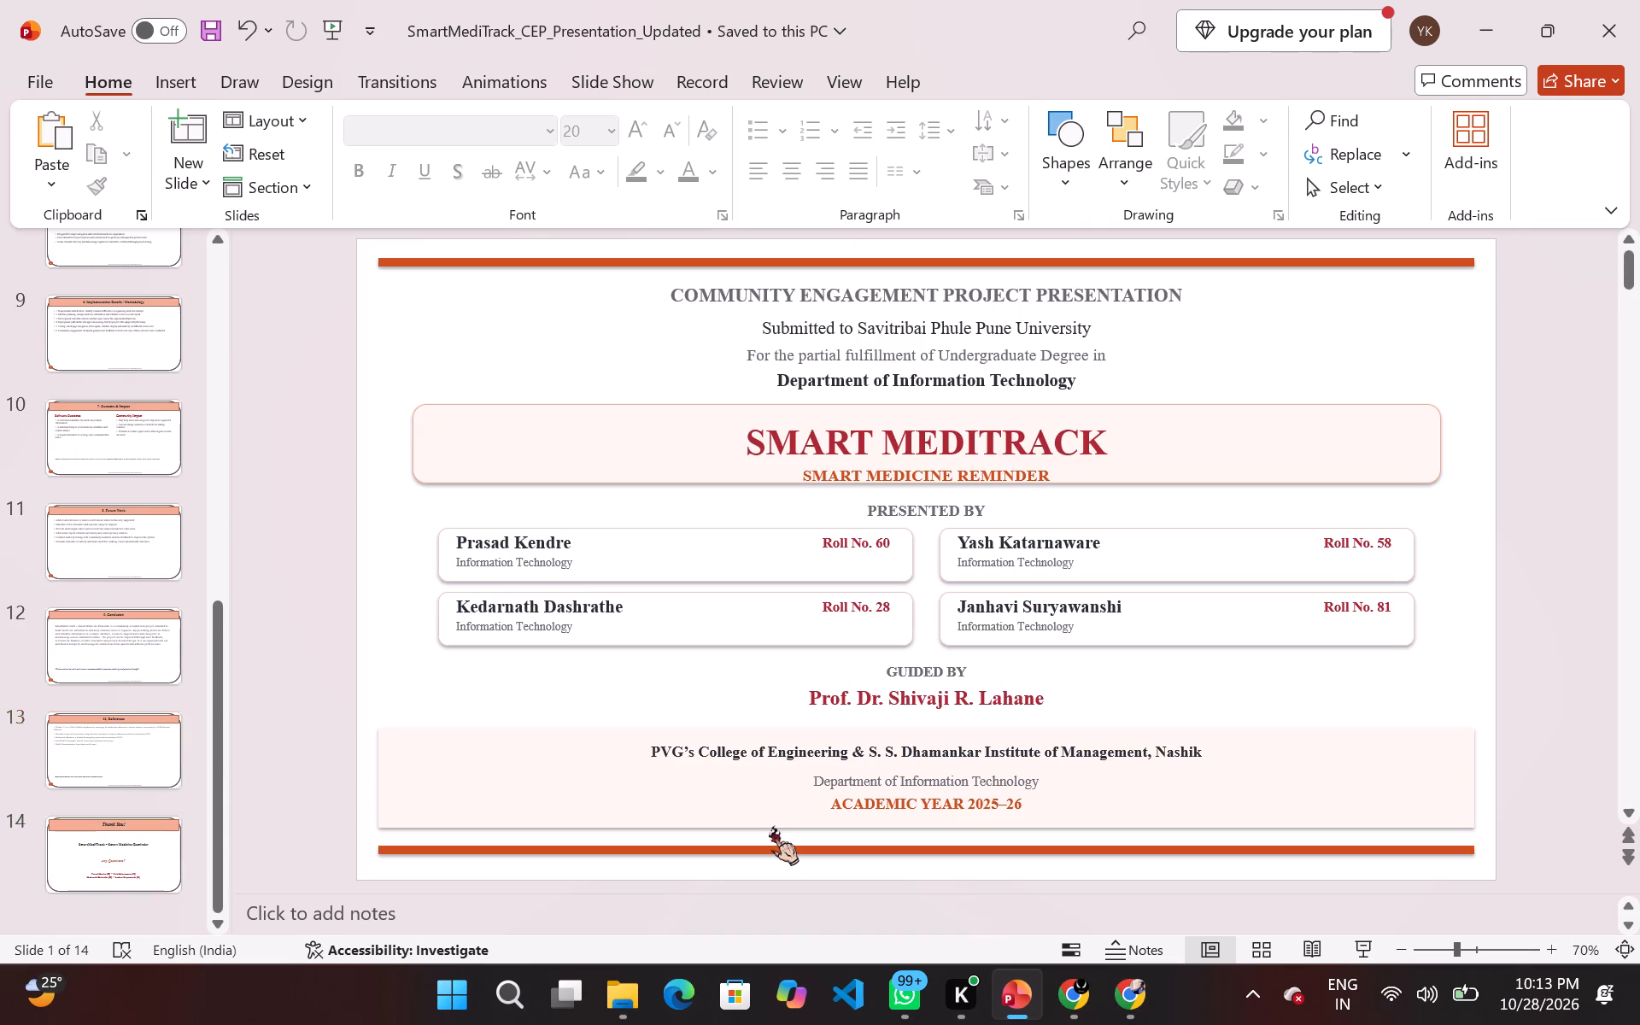
pyautogui.scroll(2, 771, 827)
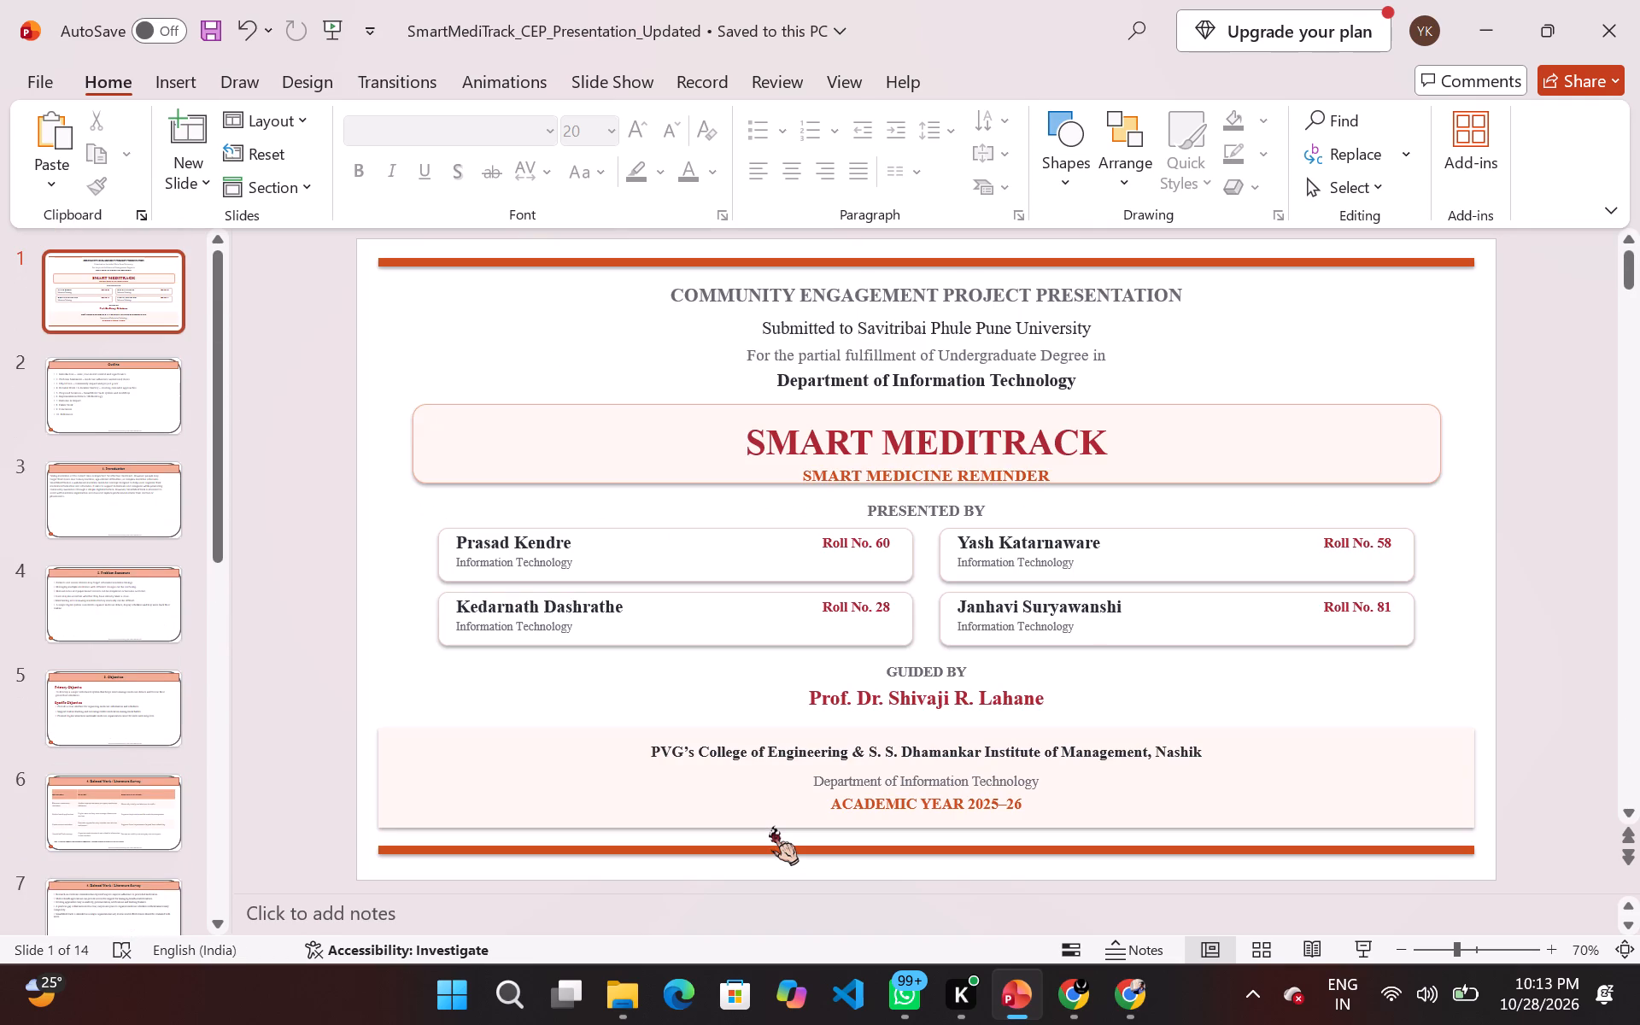
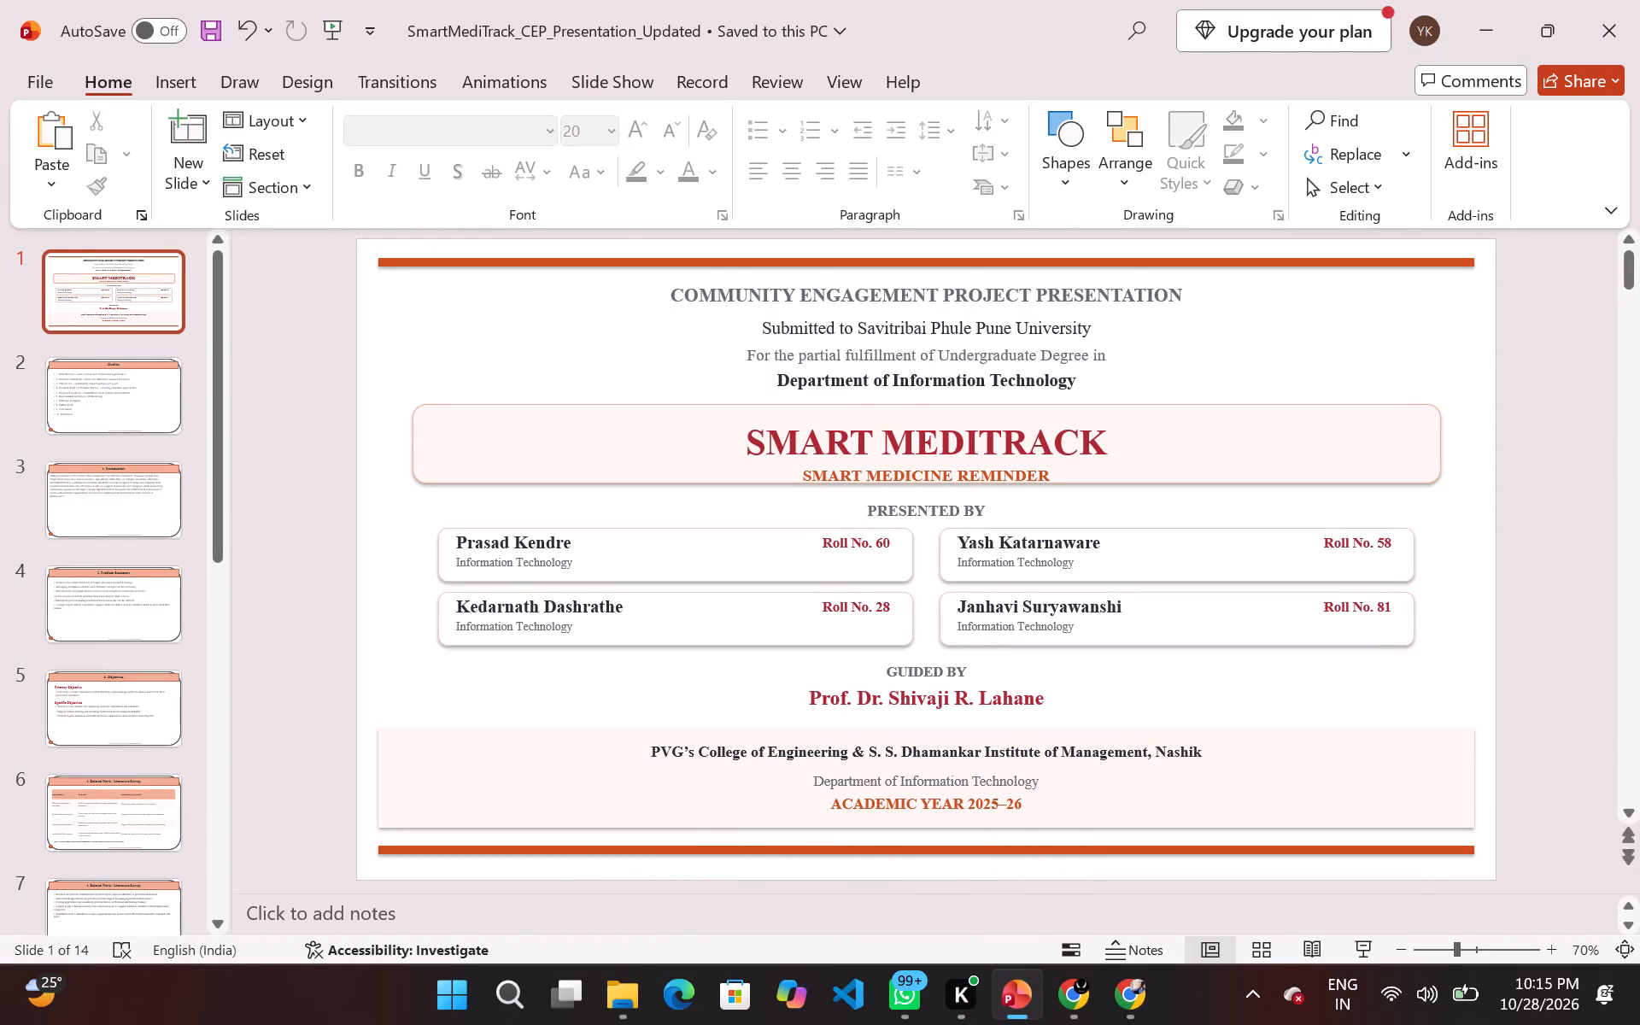
# Change the academic year at the bottom of the title slide to 2026–27.
pyautogui.click(997, 800)
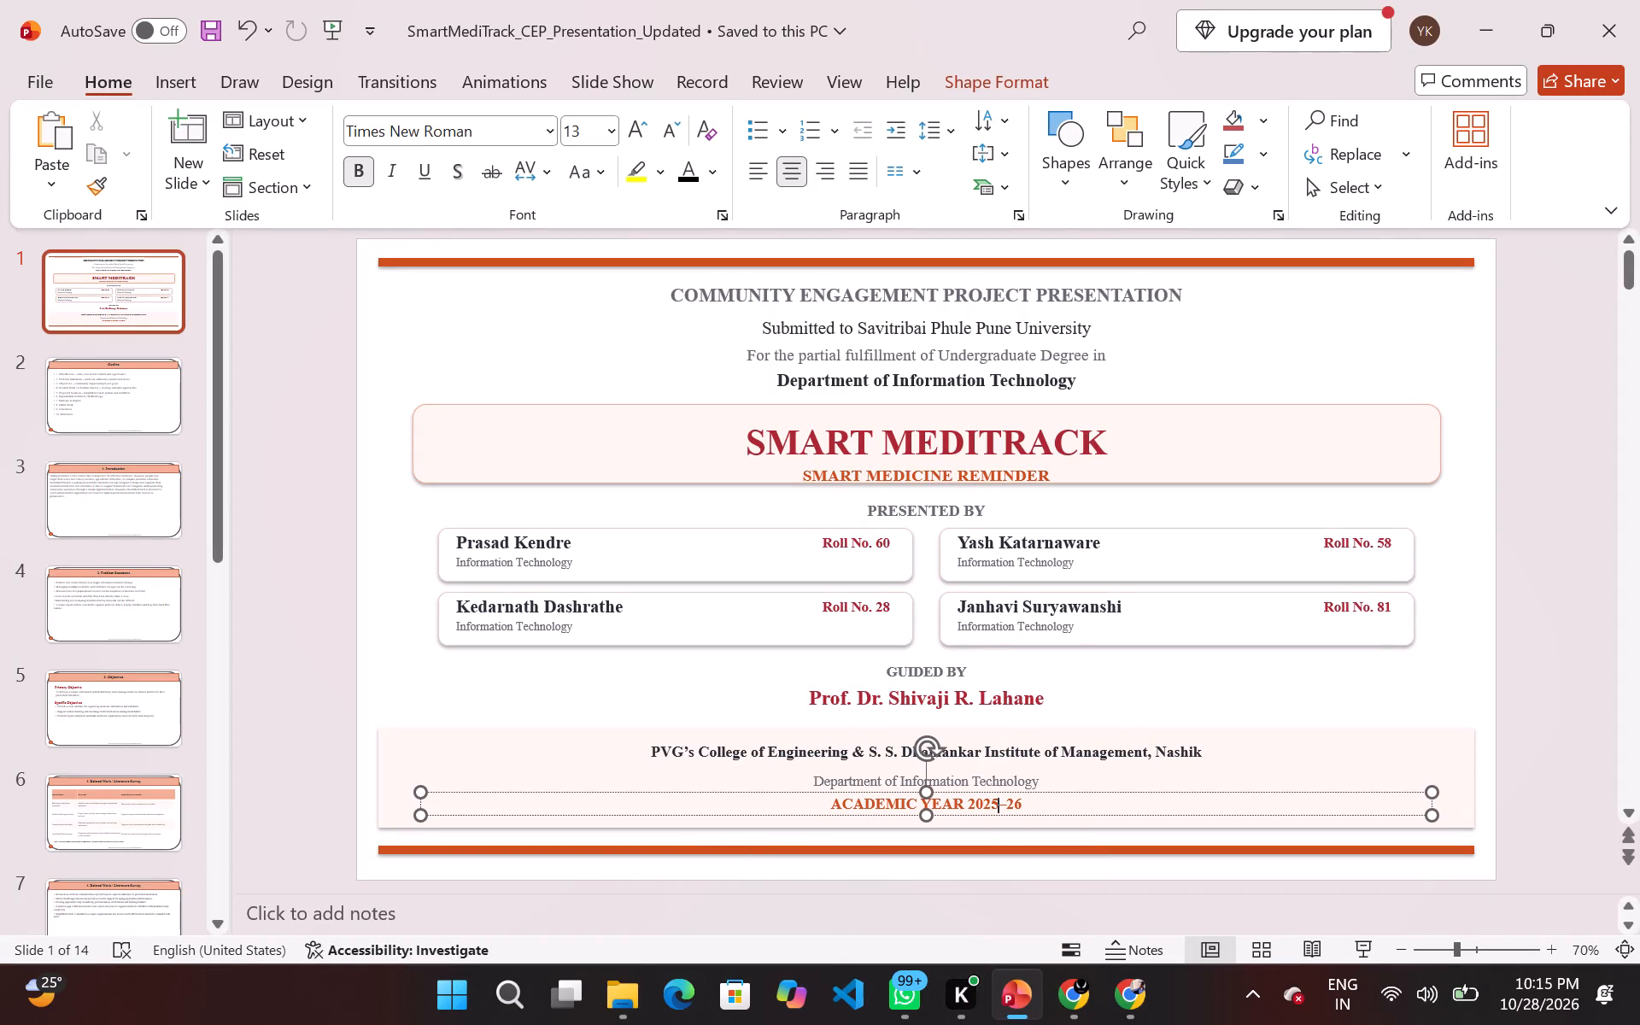
pyautogui.press('Right')
pyautogui.press('Right')
pyautogui.press('Right')
pyautogui.press('BackSpace')
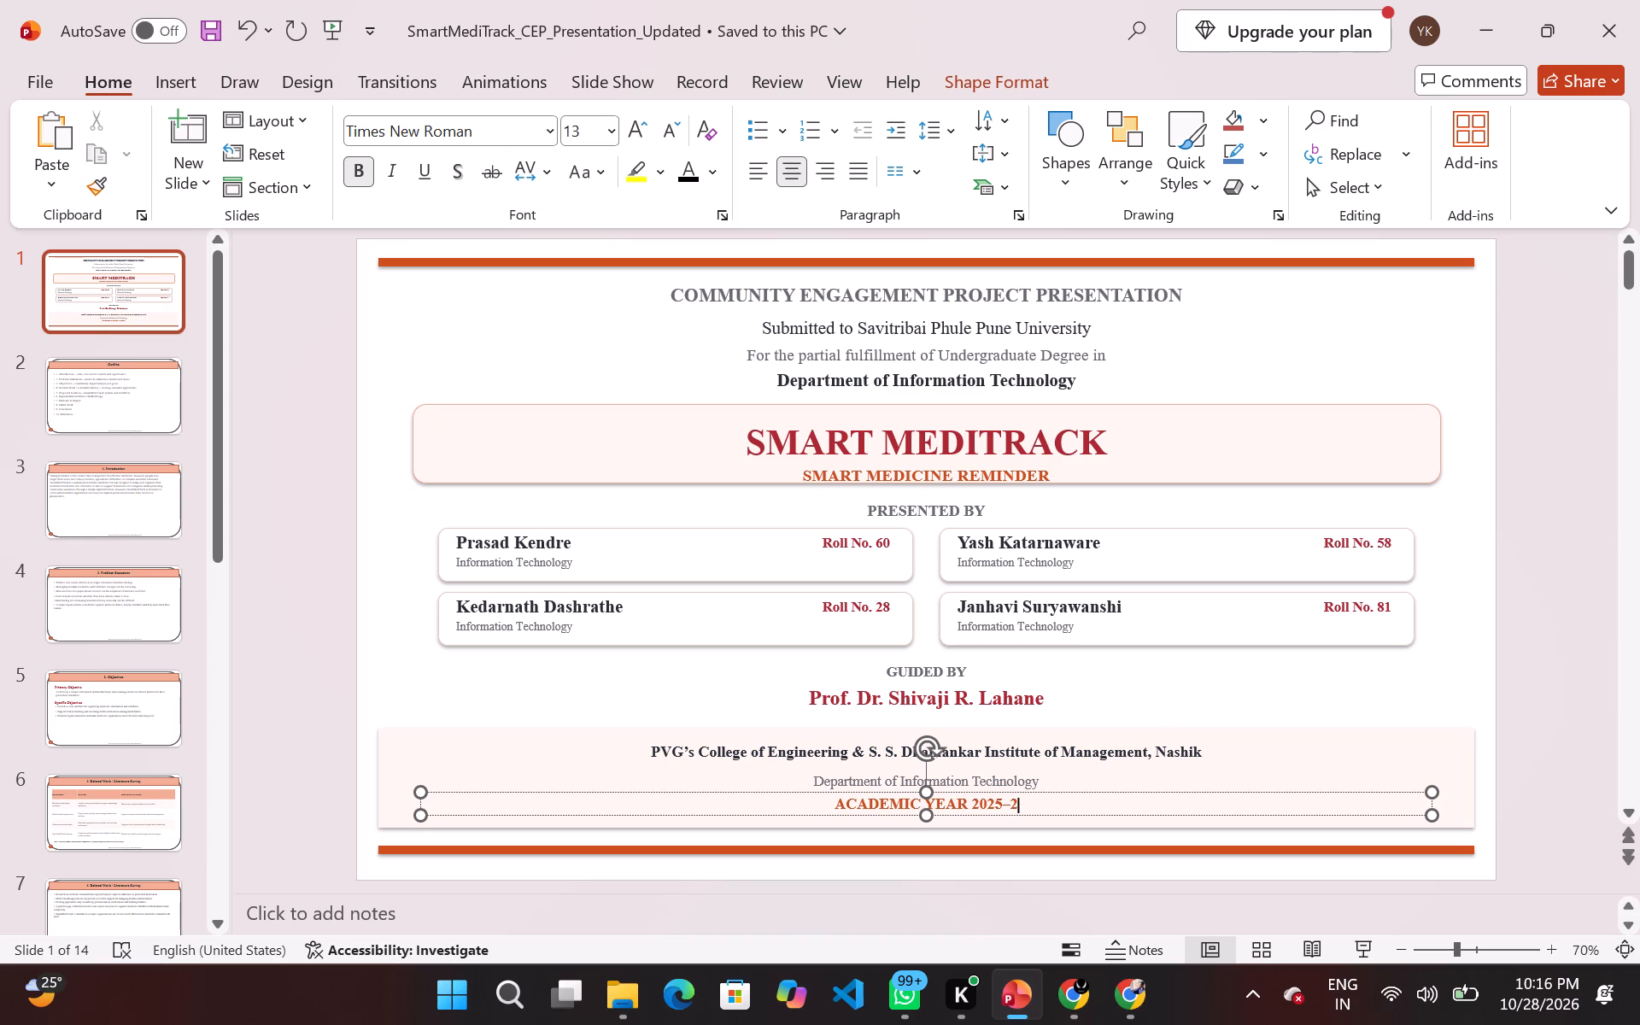
pyautogui.press('7')
pyautogui.press('Left')
pyautogui.press('Left')
pyautogui.press('Left')
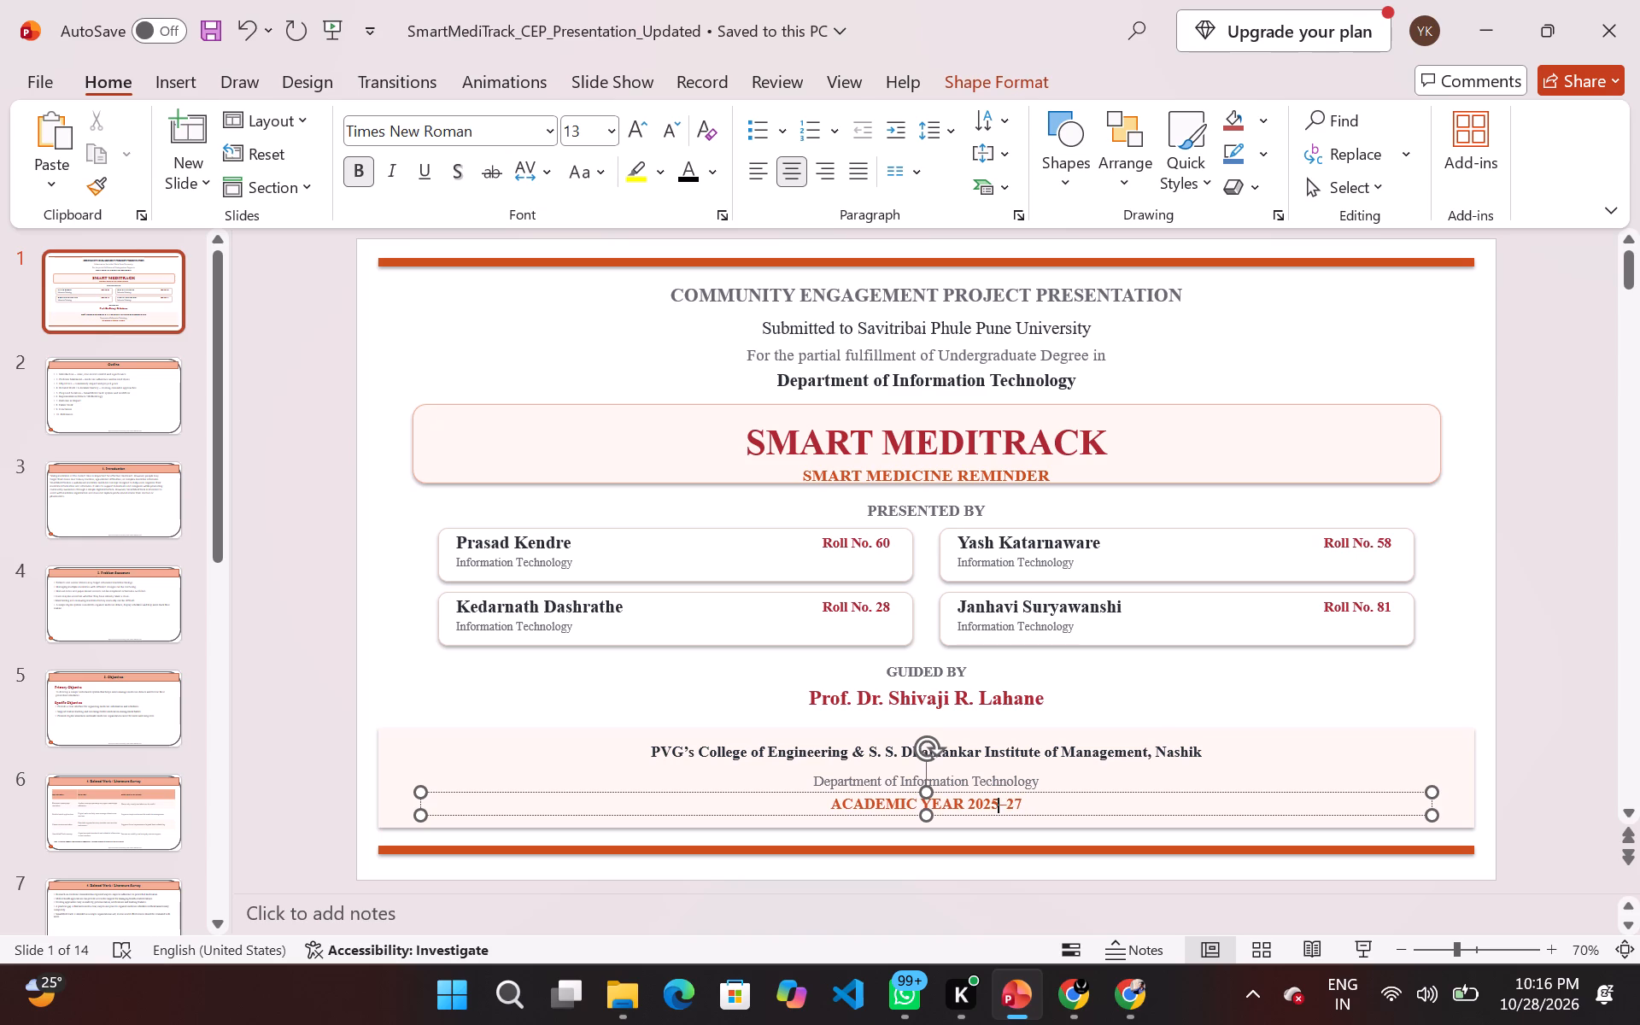
pyautogui.press('BackSpace')
pyautogui.press('6')
pyautogui.click(1094, 847)
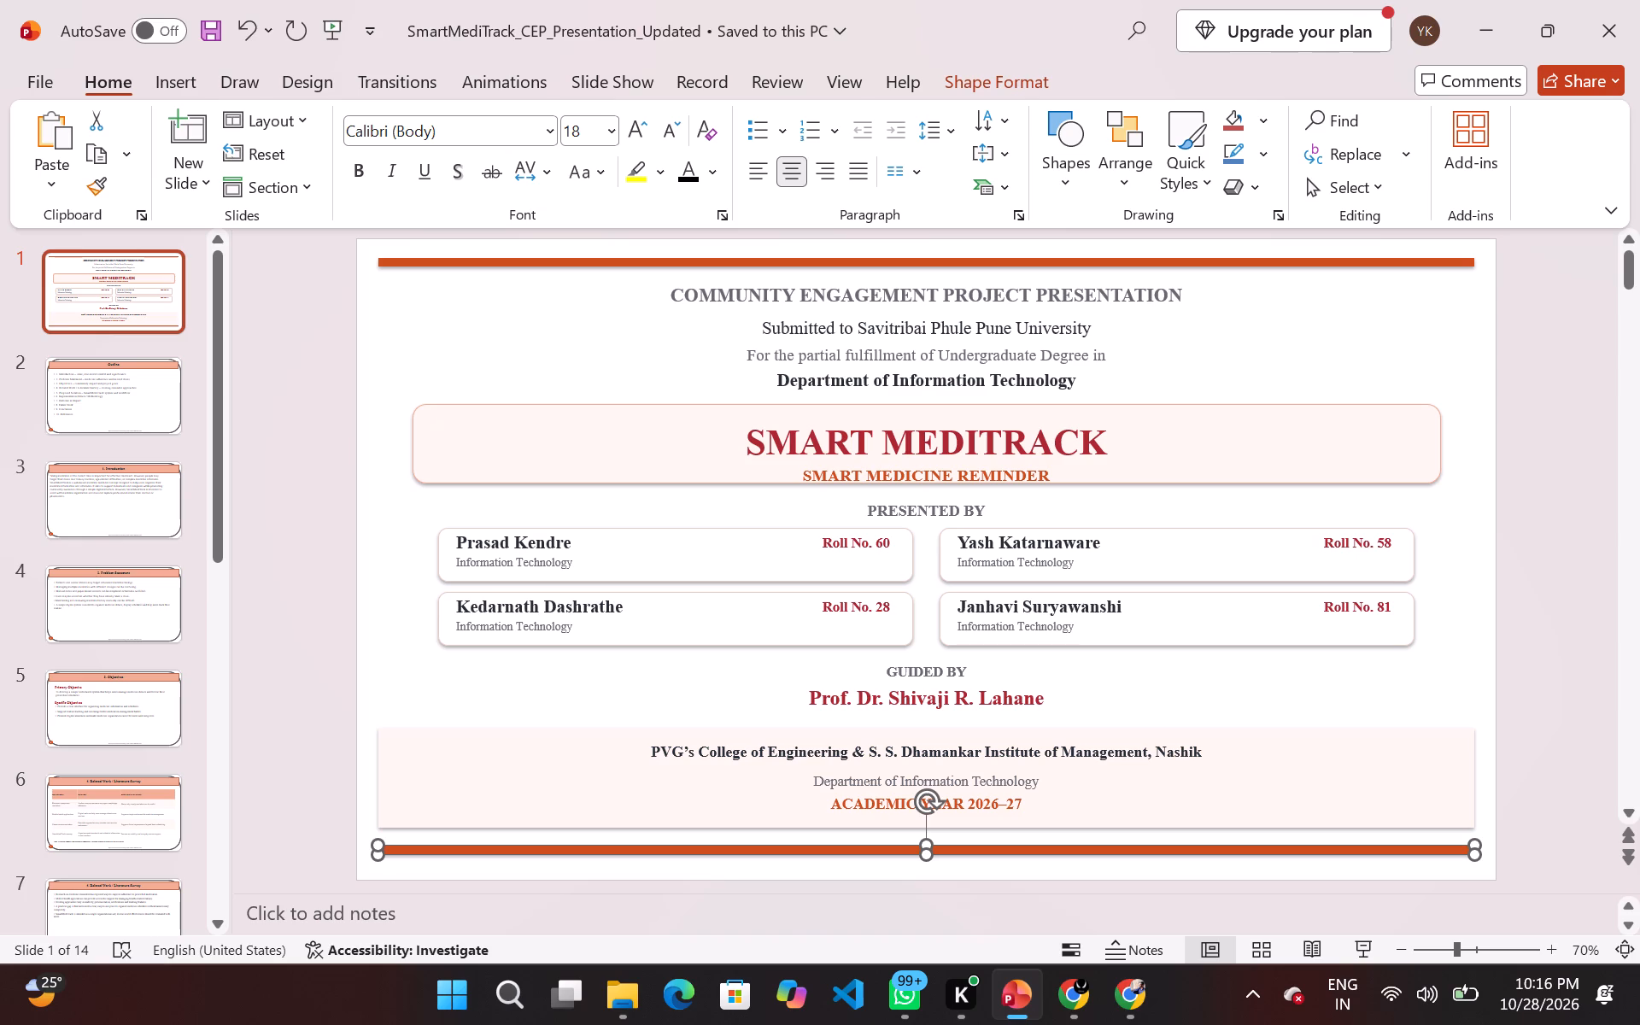
# Extend the main heading on the title slide to read "SMART MEDITRACK :- SMART MEDICINE REMINDER".
pyautogui.click(787, 470)
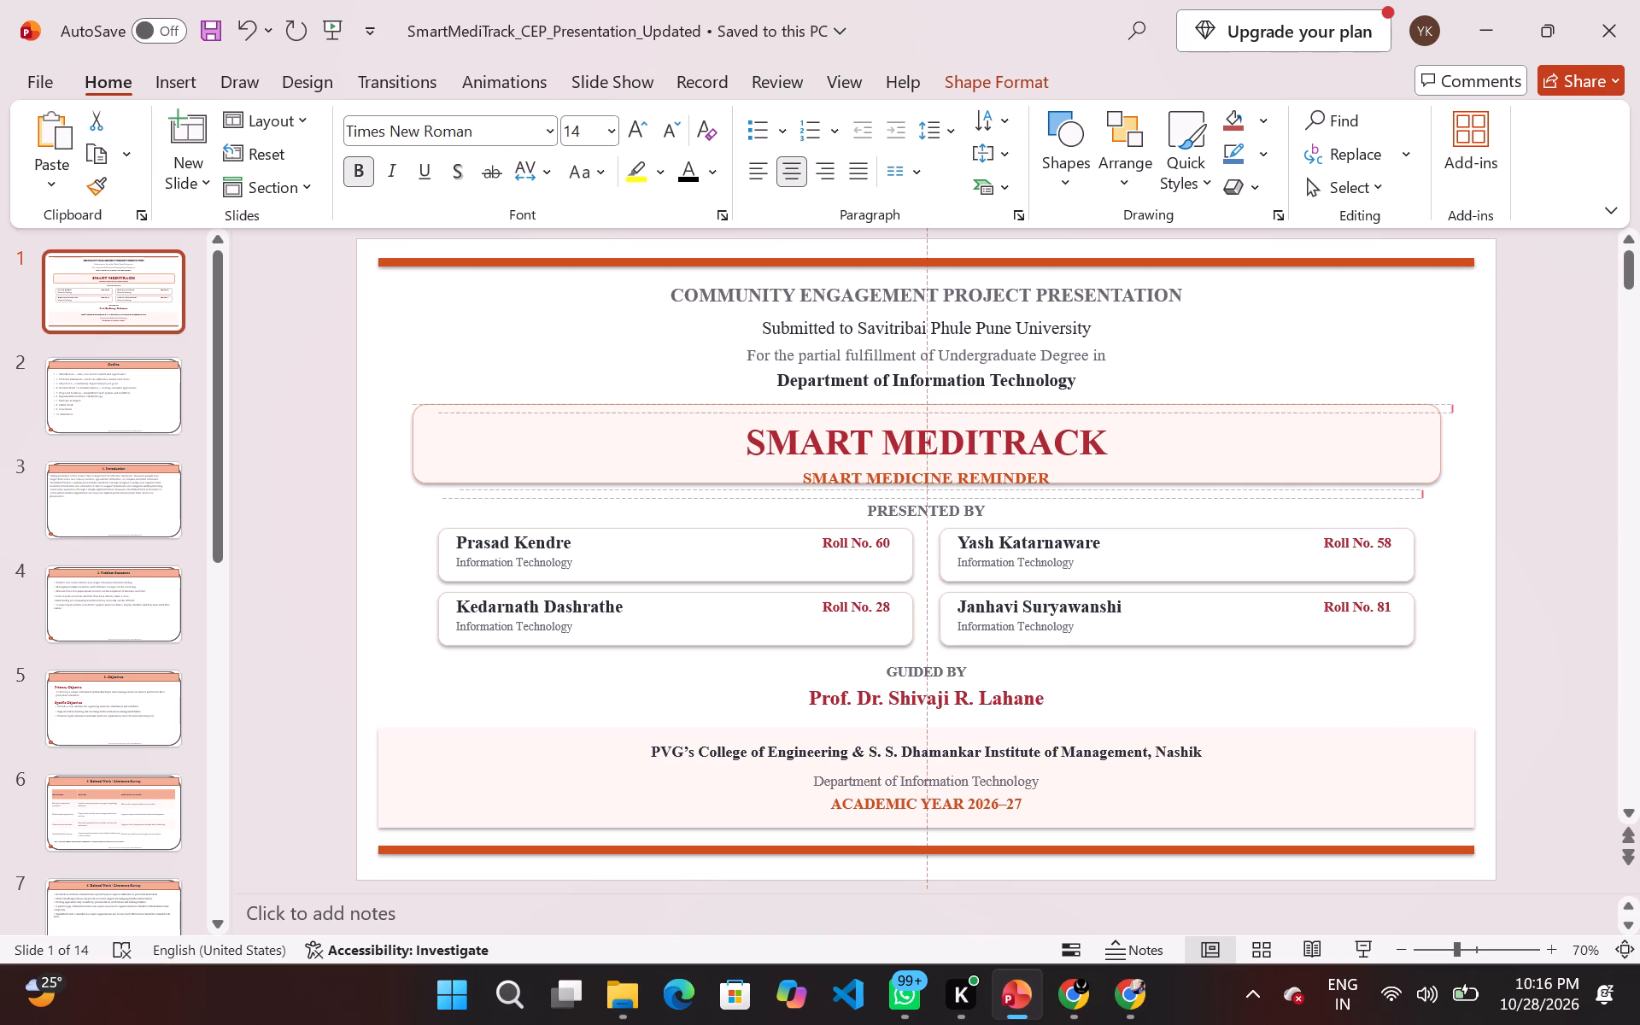
pyautogui.click(784, 466)
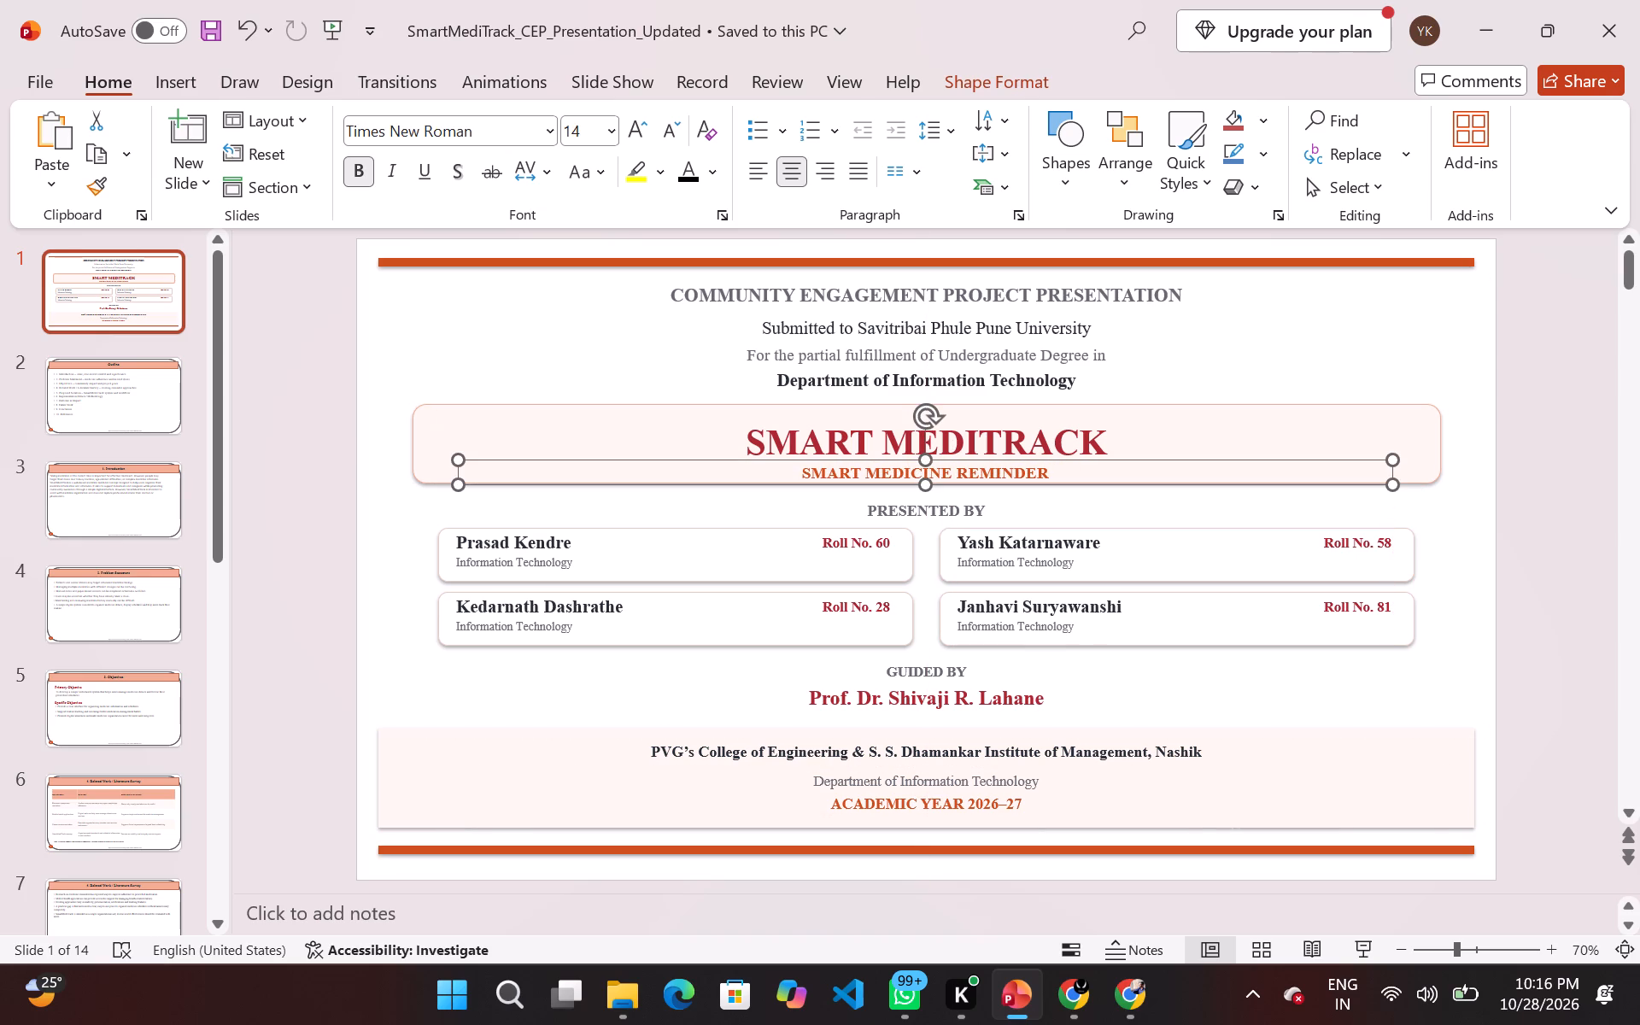
pyautogui.click(1111, 444)
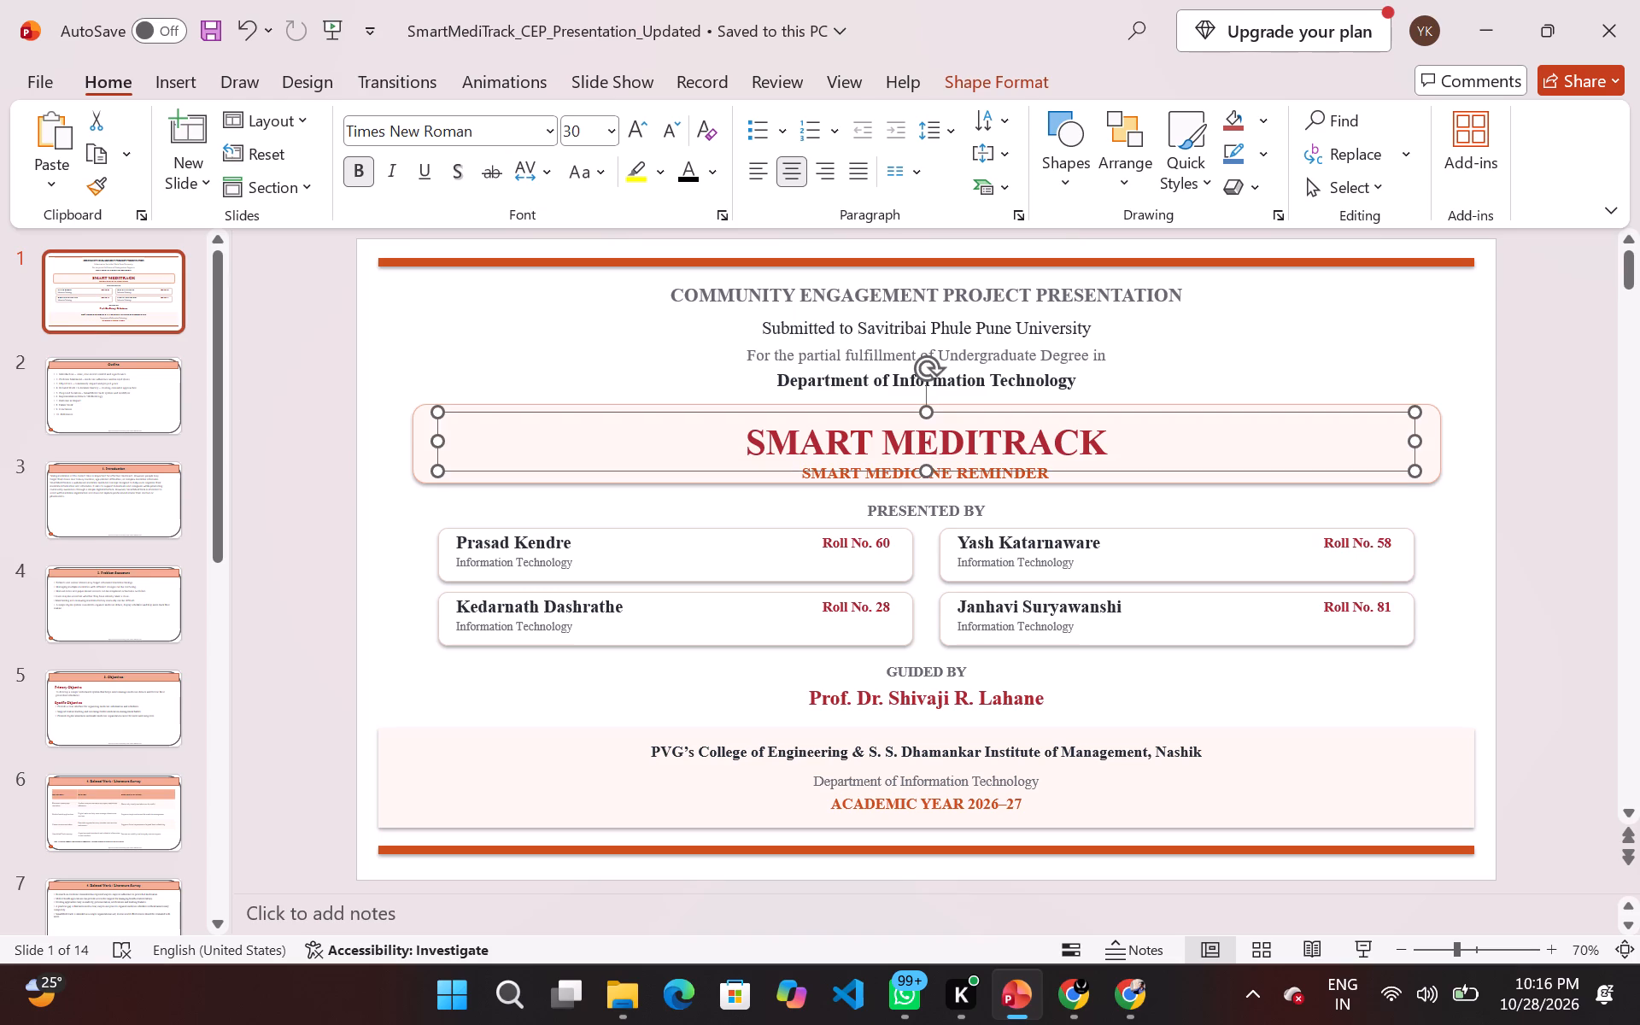
pyautogui.click(1139, 445)
pyautogui.click(1101, 448)
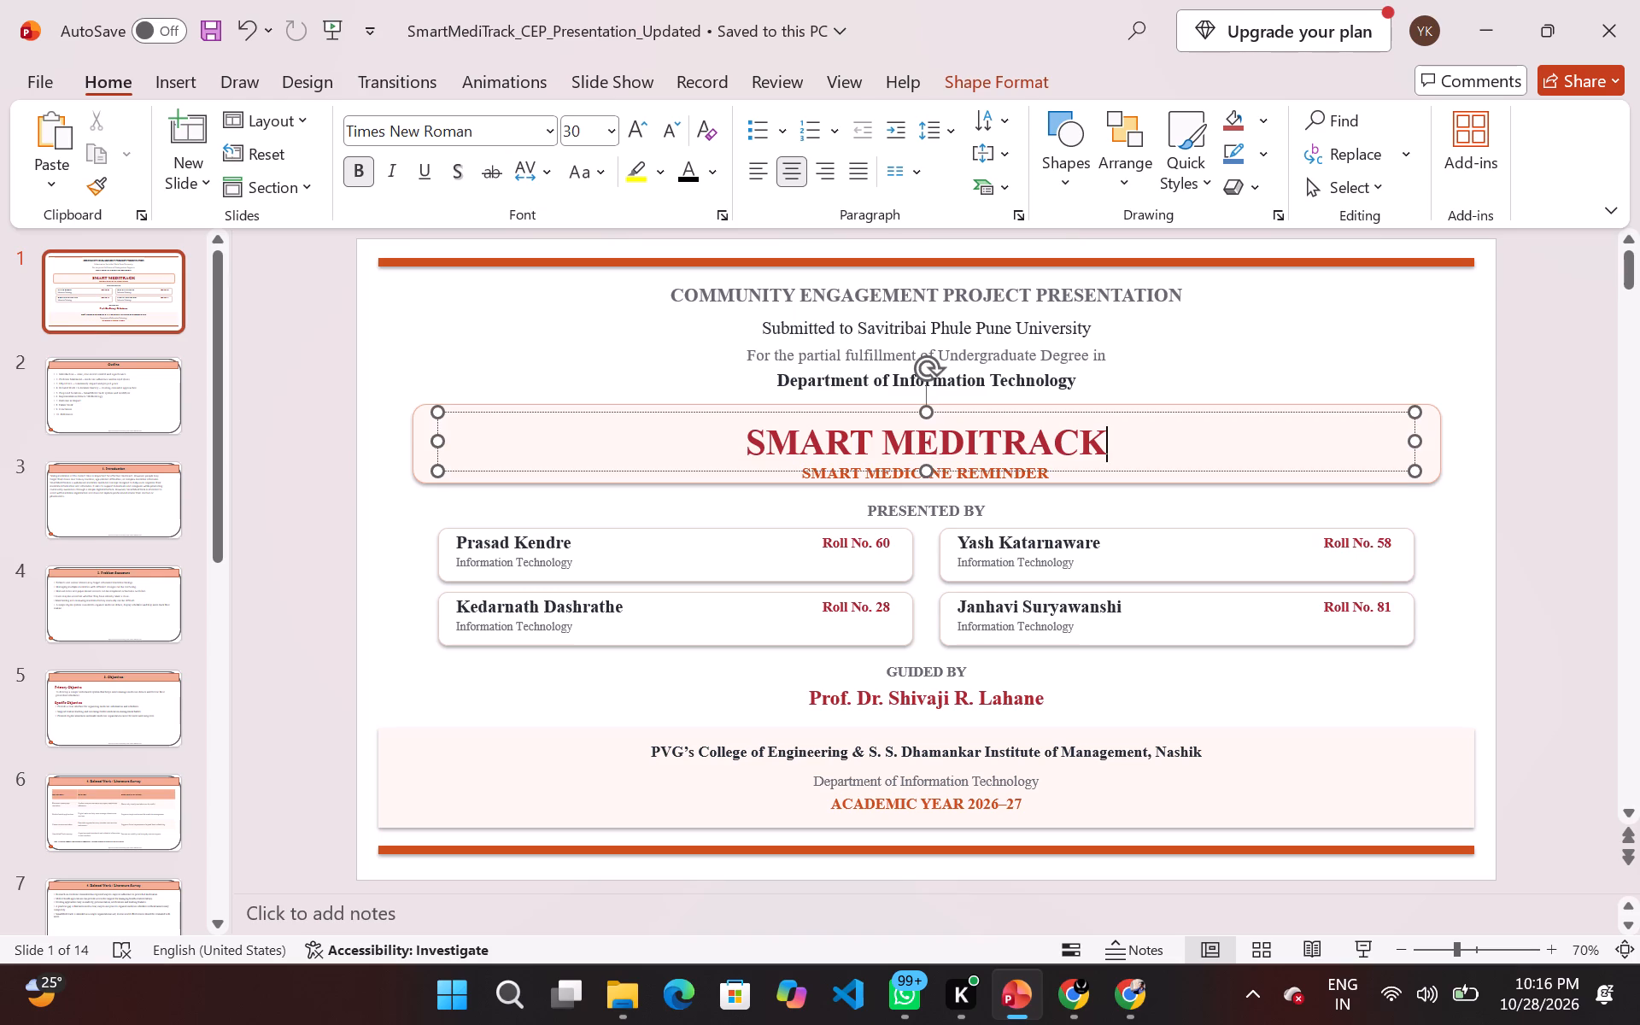
pyautogui.press('space')
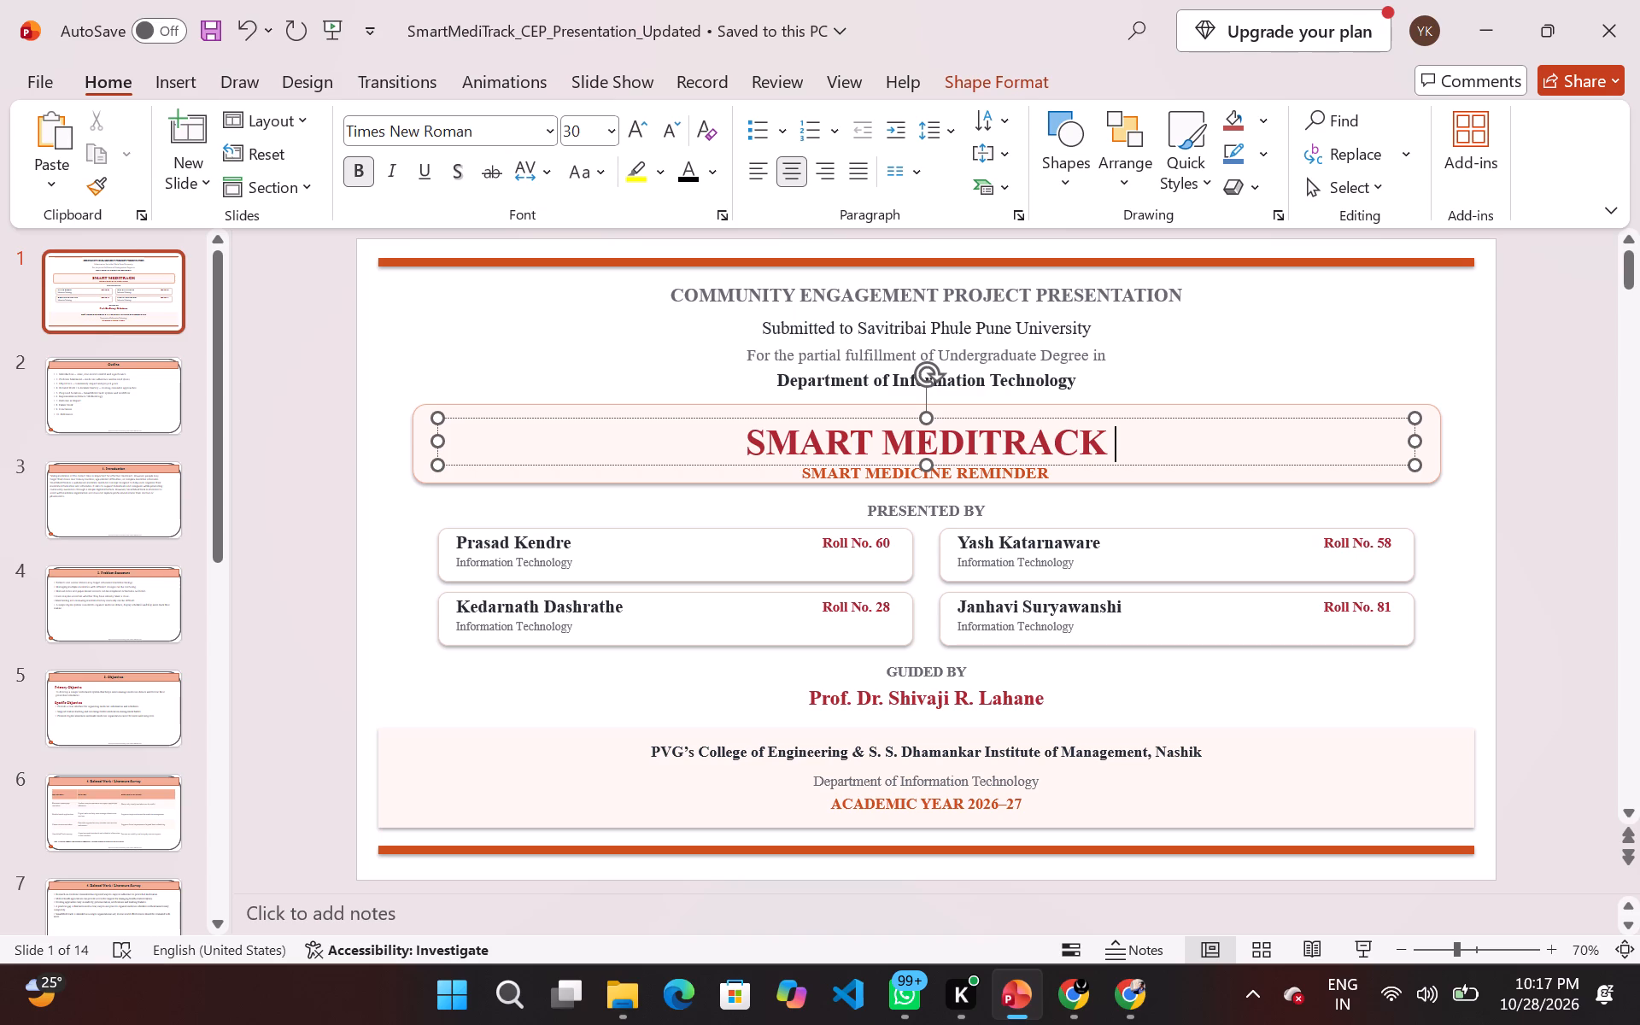
pyautogui.hotkey('shift', ':')
pyautogui.write('-')
pyautogui.press('space')
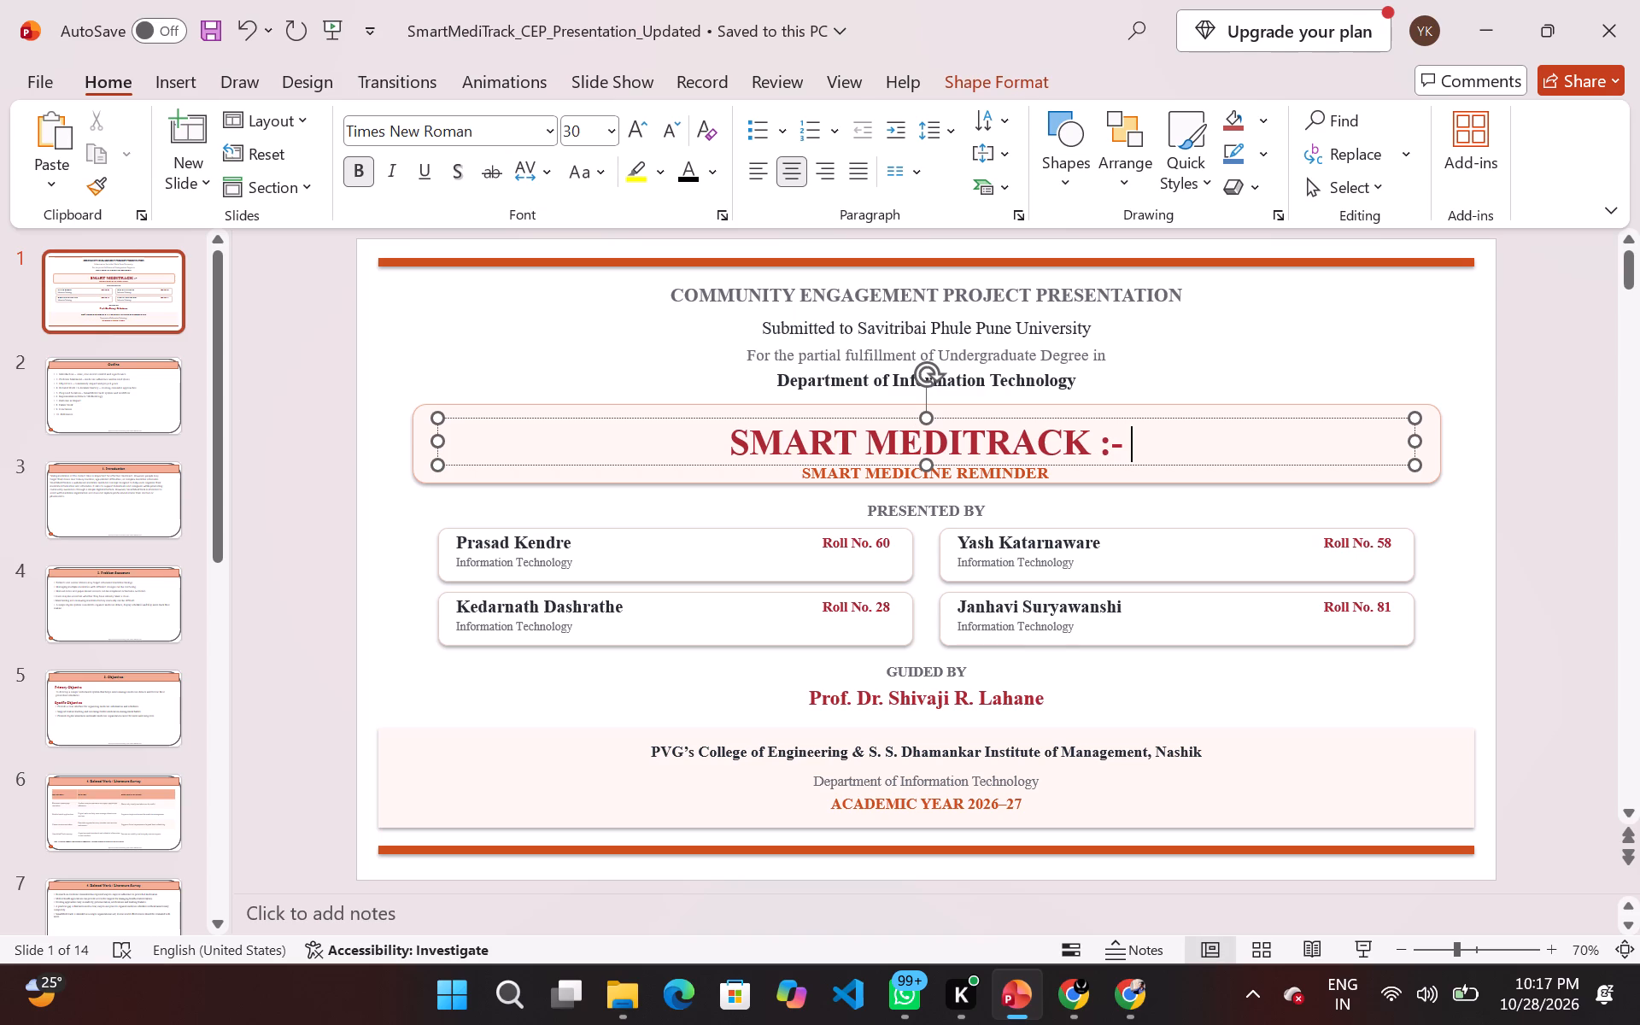
pyautogui.write('SMART')
pyautogui.press('space')
pyautogui.write('MEDICIN')
pyautogui.press('space')
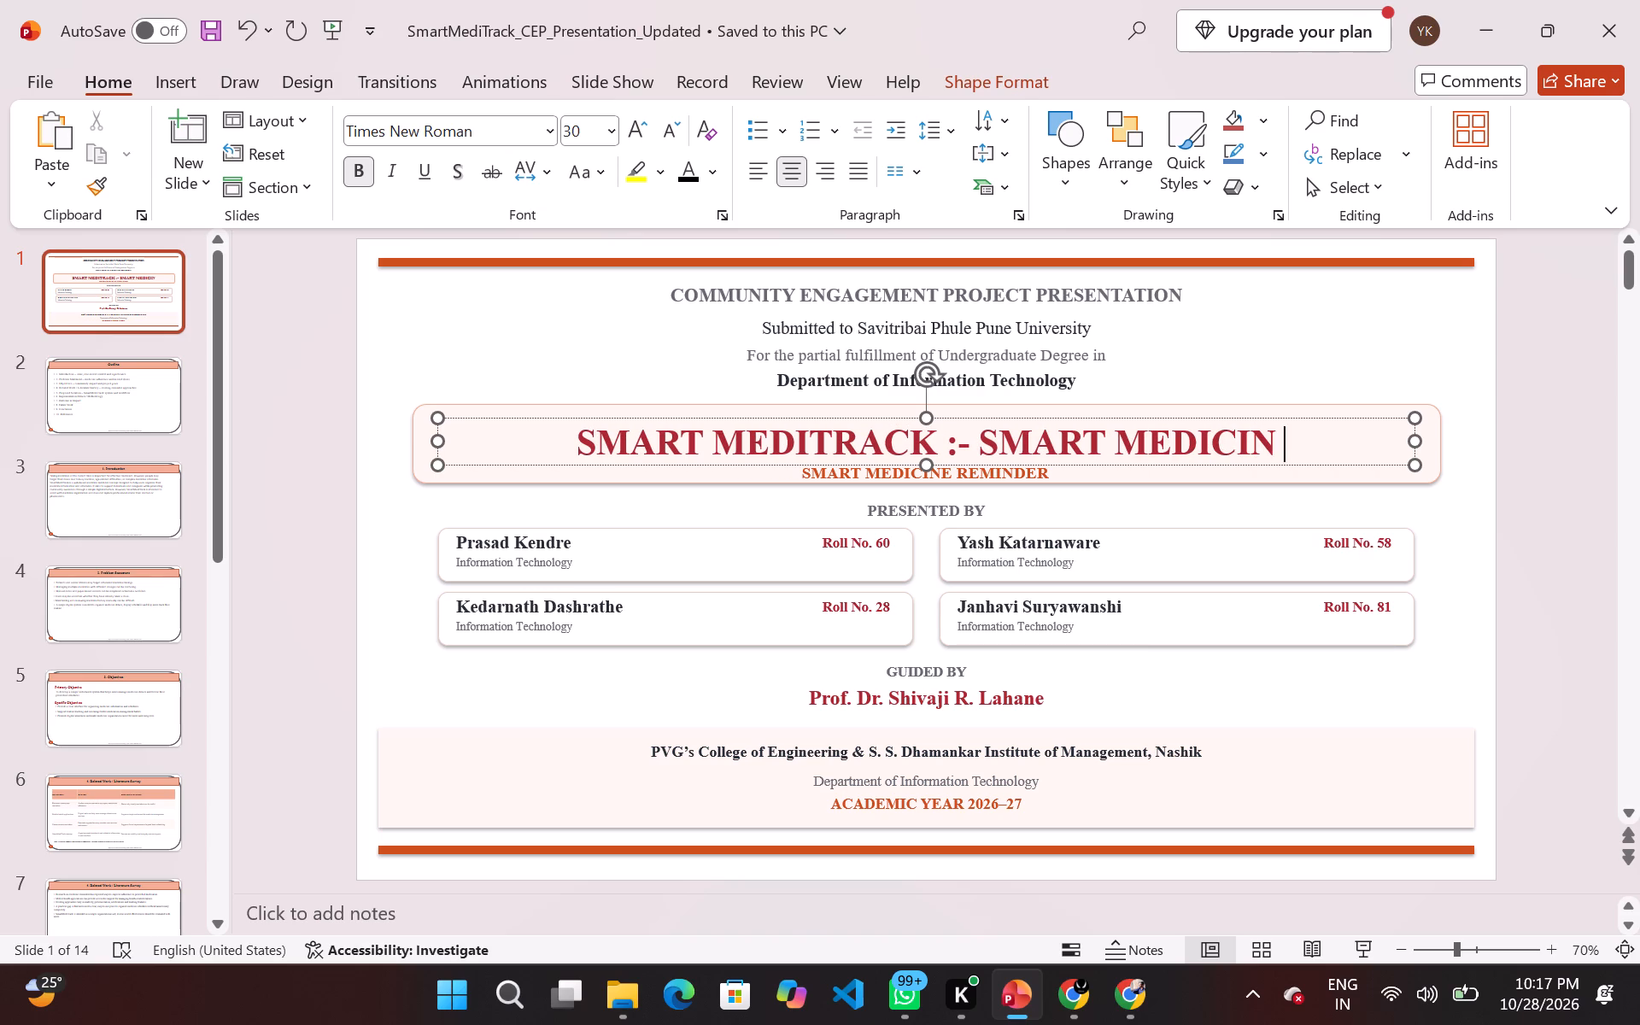
pyautogui.press('BackSpace')
pyautogui.write('E')
pyautogui.press('space')
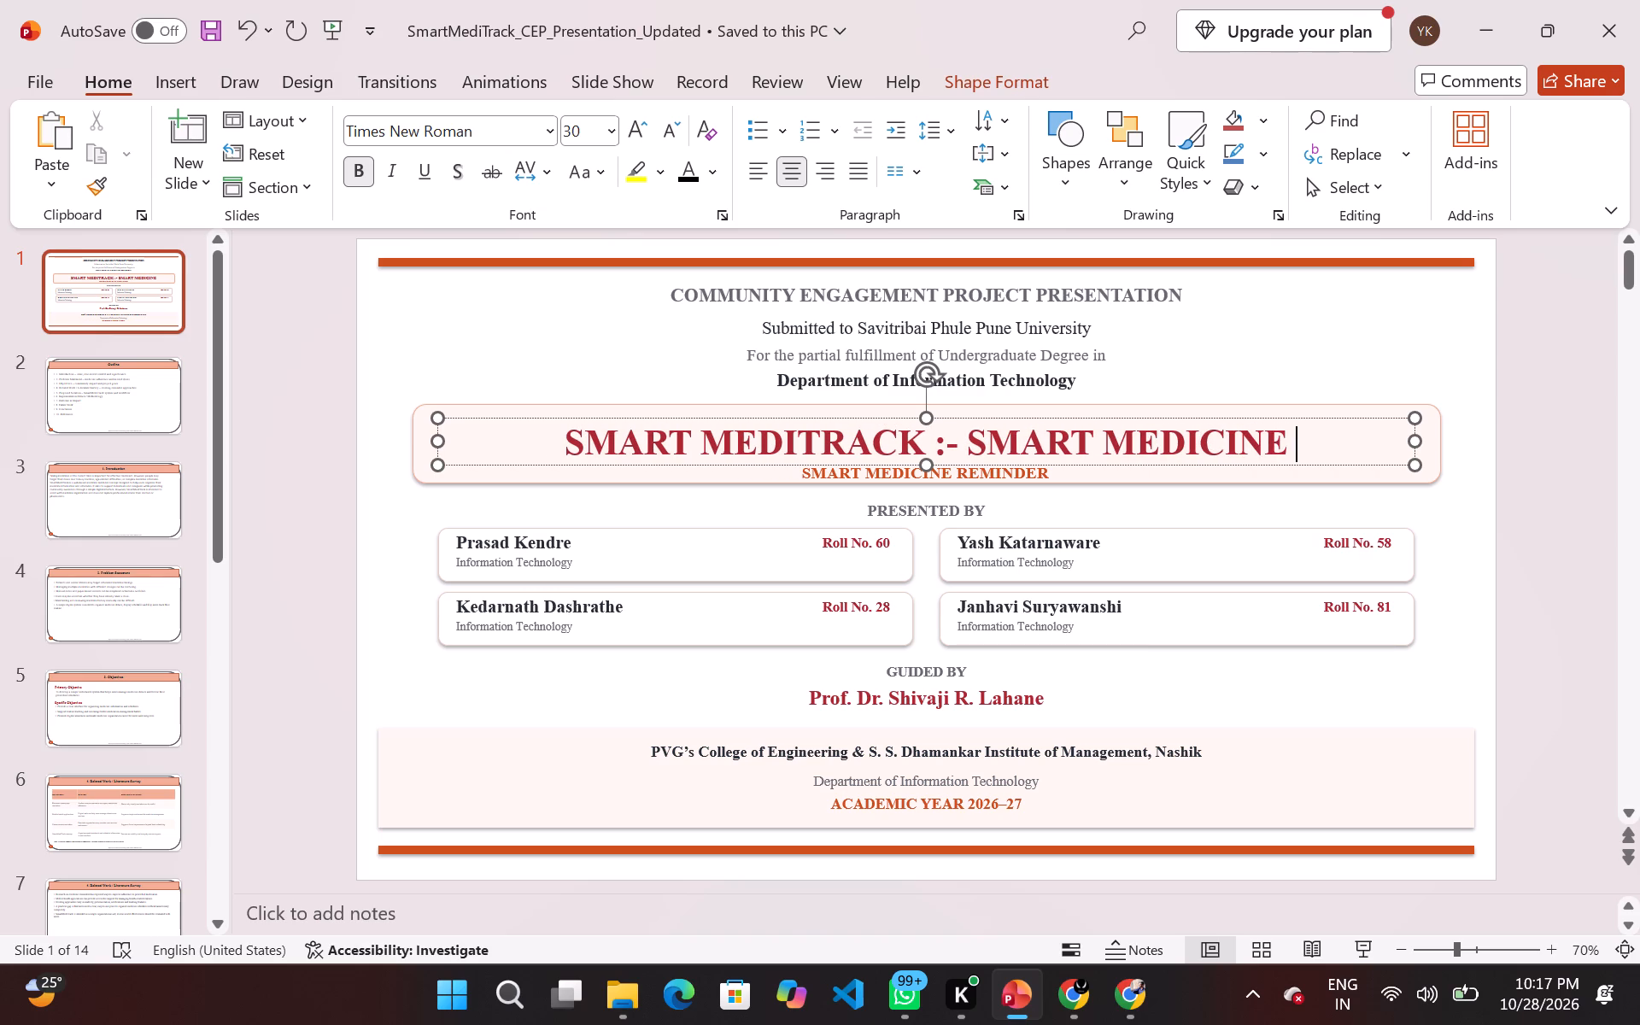
pyautogui.write('REMINDER')
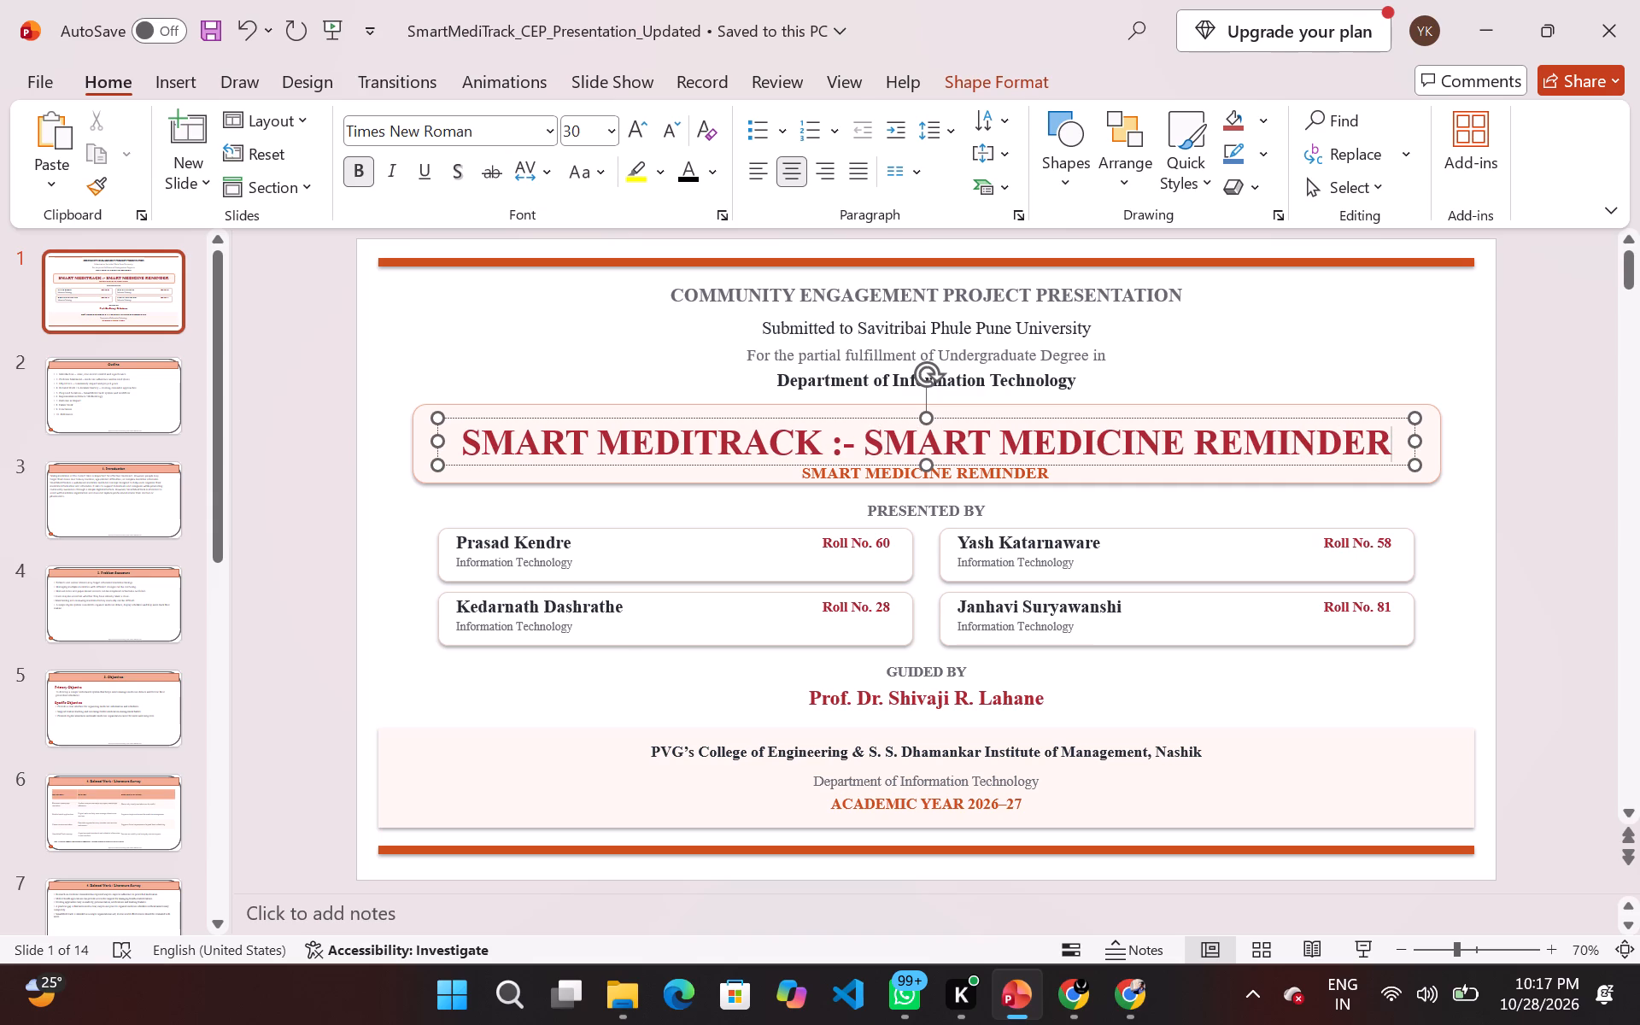
# Delete the small orange "SMART MEDICINE REMINDER" subtitle text beneath the main heading and deselect everything.
pyautogui.click(801, 464)
pyautogui.click(801, 486)
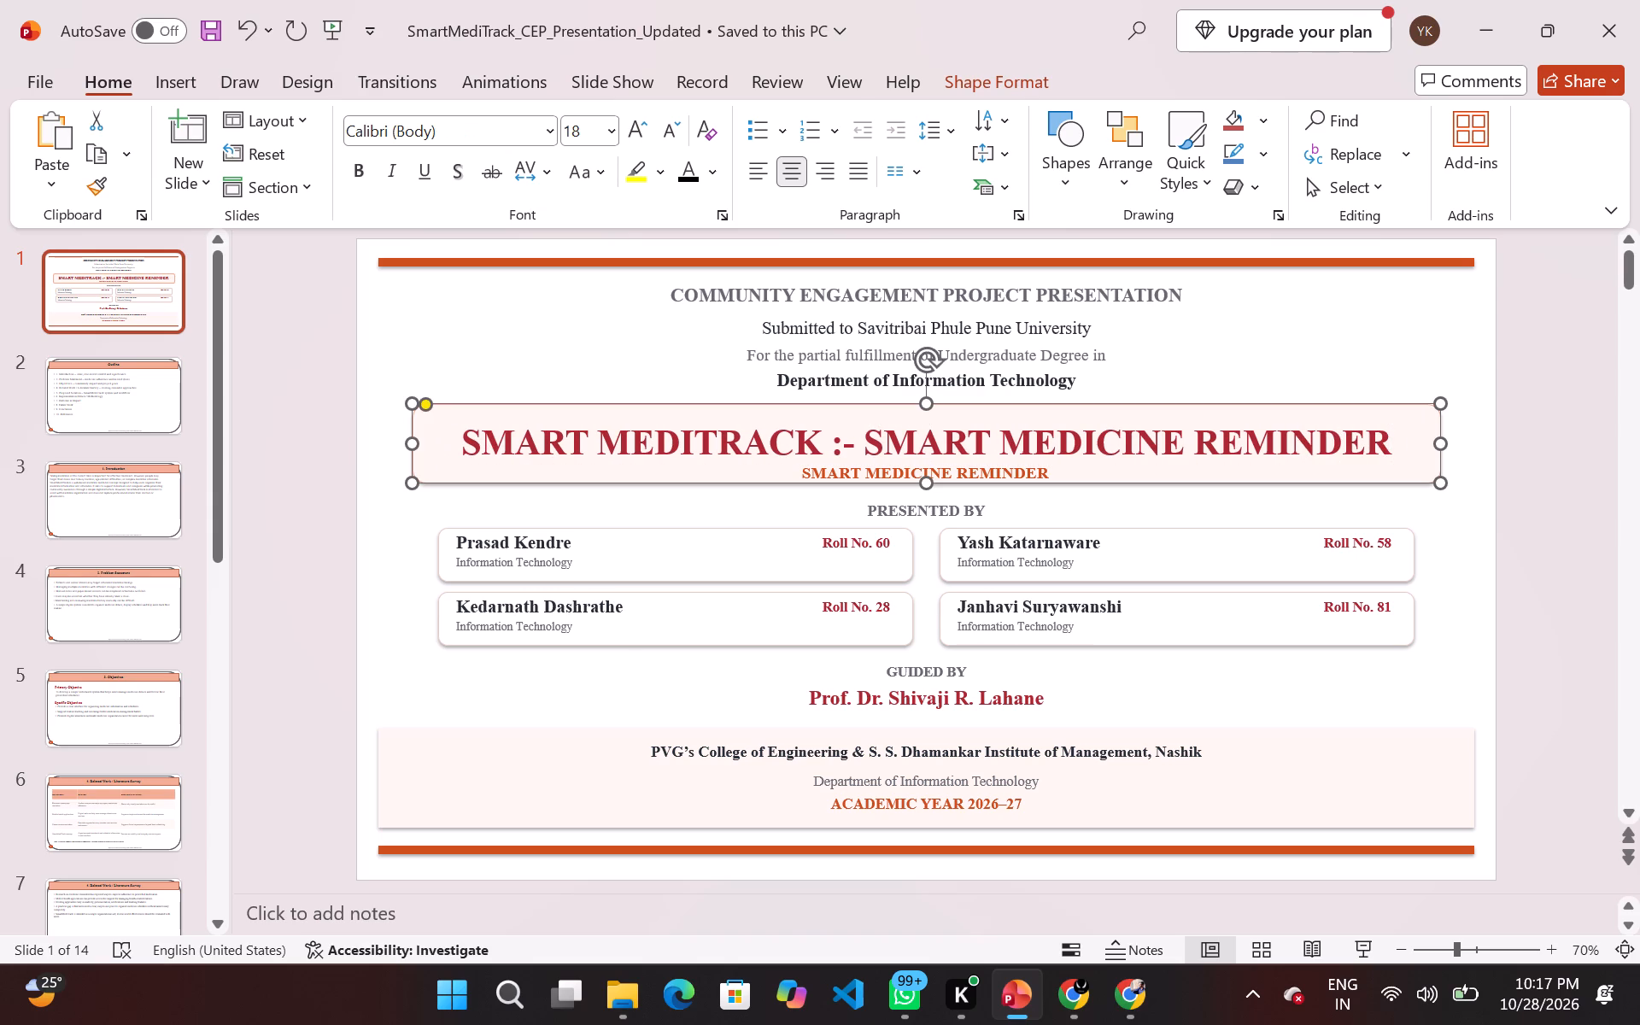
pyautogui.click(817, 466)
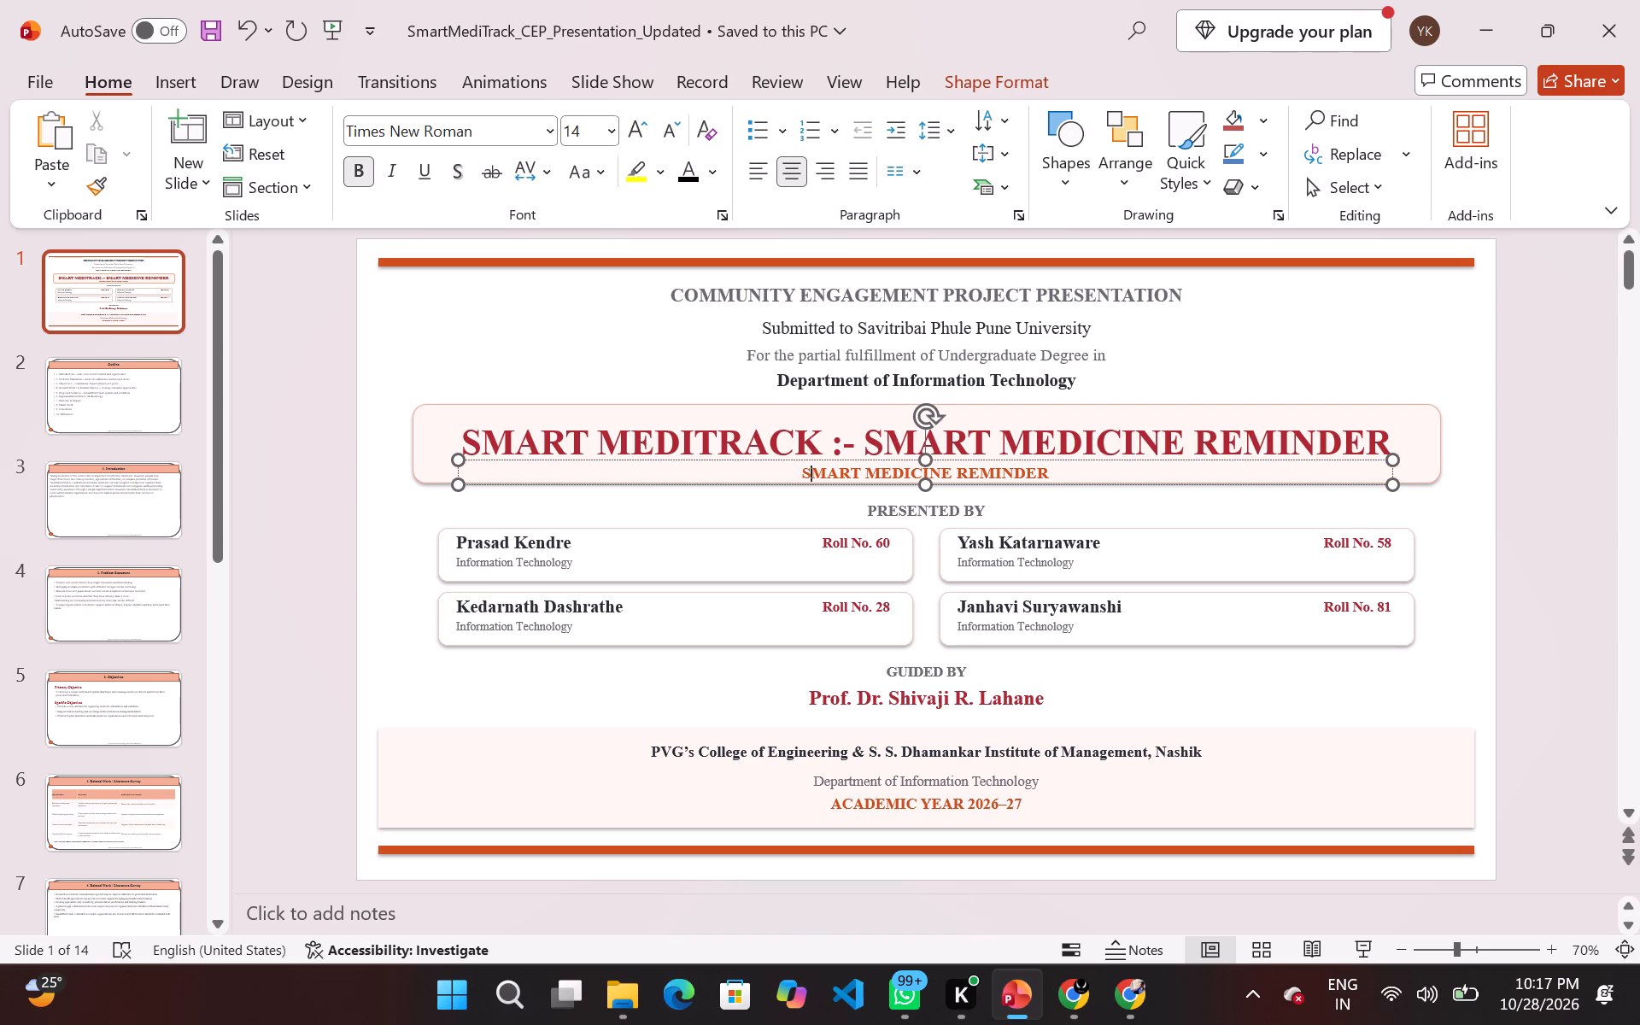
pyautogui.click(1048, 475)
pyautogui.press('BackSpace')
pyautogui.press('BackSpace')
pyautogui.press('BackSpace')
pyautogui.press('BackSpace')
pyautogui.press('BackSpace')
pyautogui.press('BackSpace')
pyautogui.press('BackSpace')
pyautogui.press('BackSpace')
pyautogui.press('BackSpace')
pyautogui.press('BackSpace')
pyautogui.press('BackSpace')
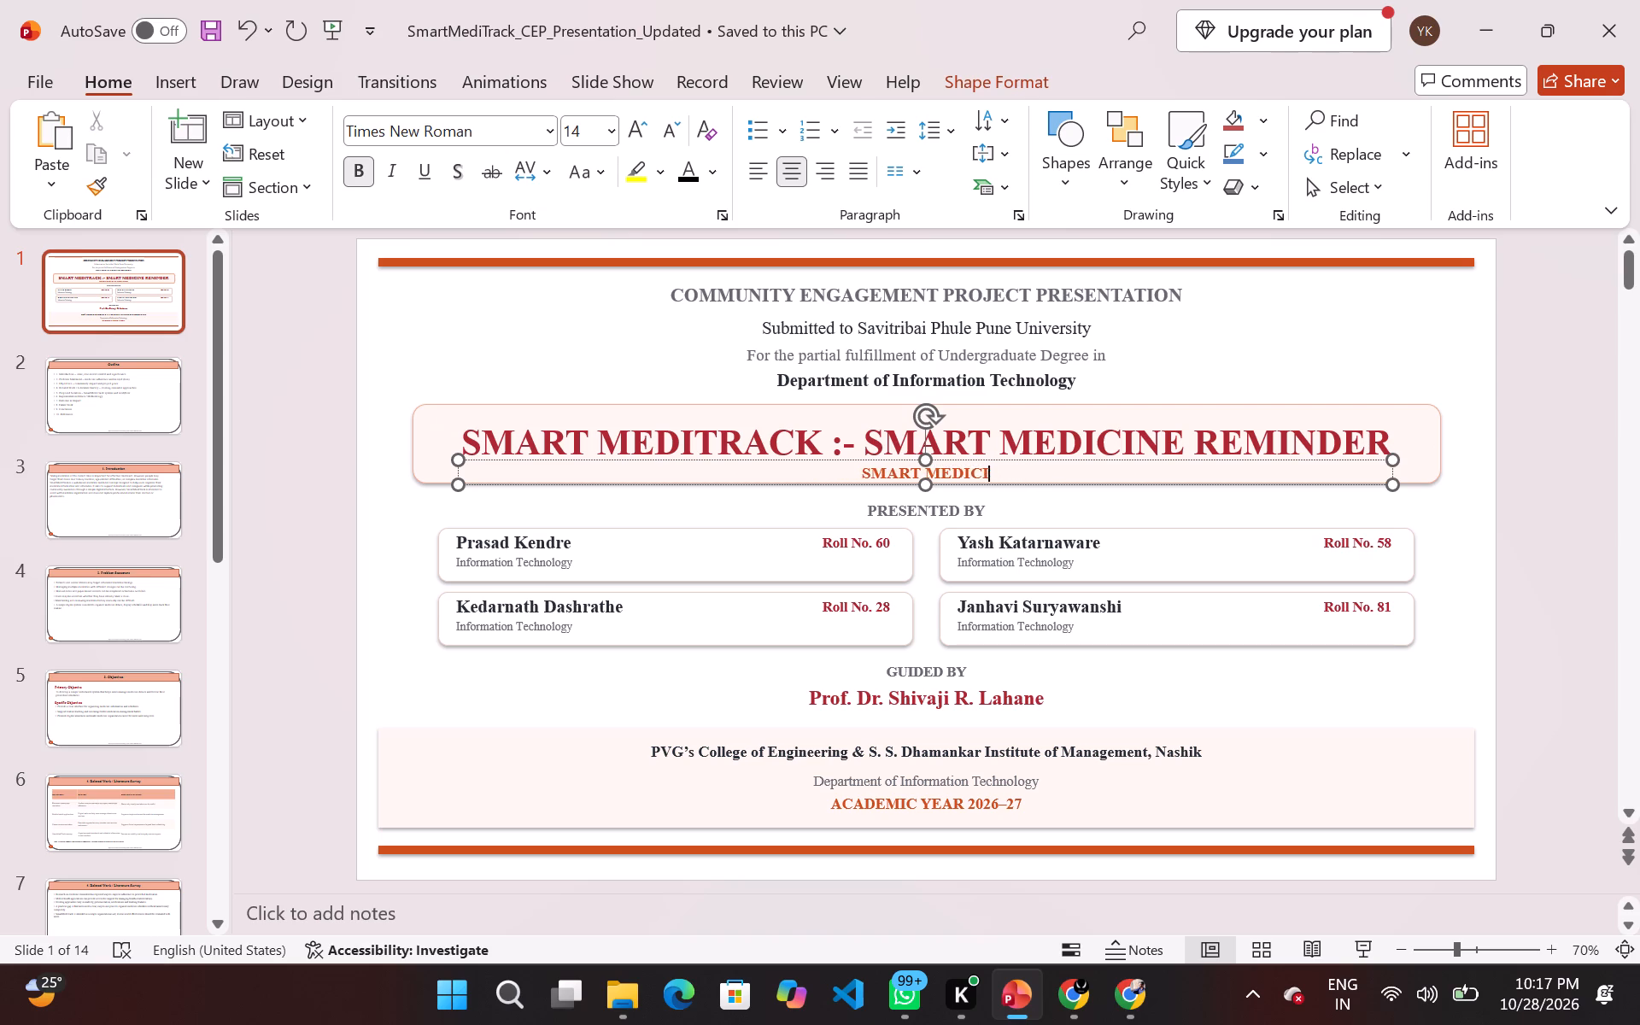
pyautogui.press('BackSpace')
pyautogui.press('BackSpace')
pyautogui.press('BackSpace')
pyautogui.press('BackSpace')
pyautogui.press('BackSpace')
pyautogui.press('BackSpace')
pyautogui.press('BackSpace')
pyautogui.press('BackSpace')
pyautogui.press('BackSpace')
pyautogui.press('BackSpace')
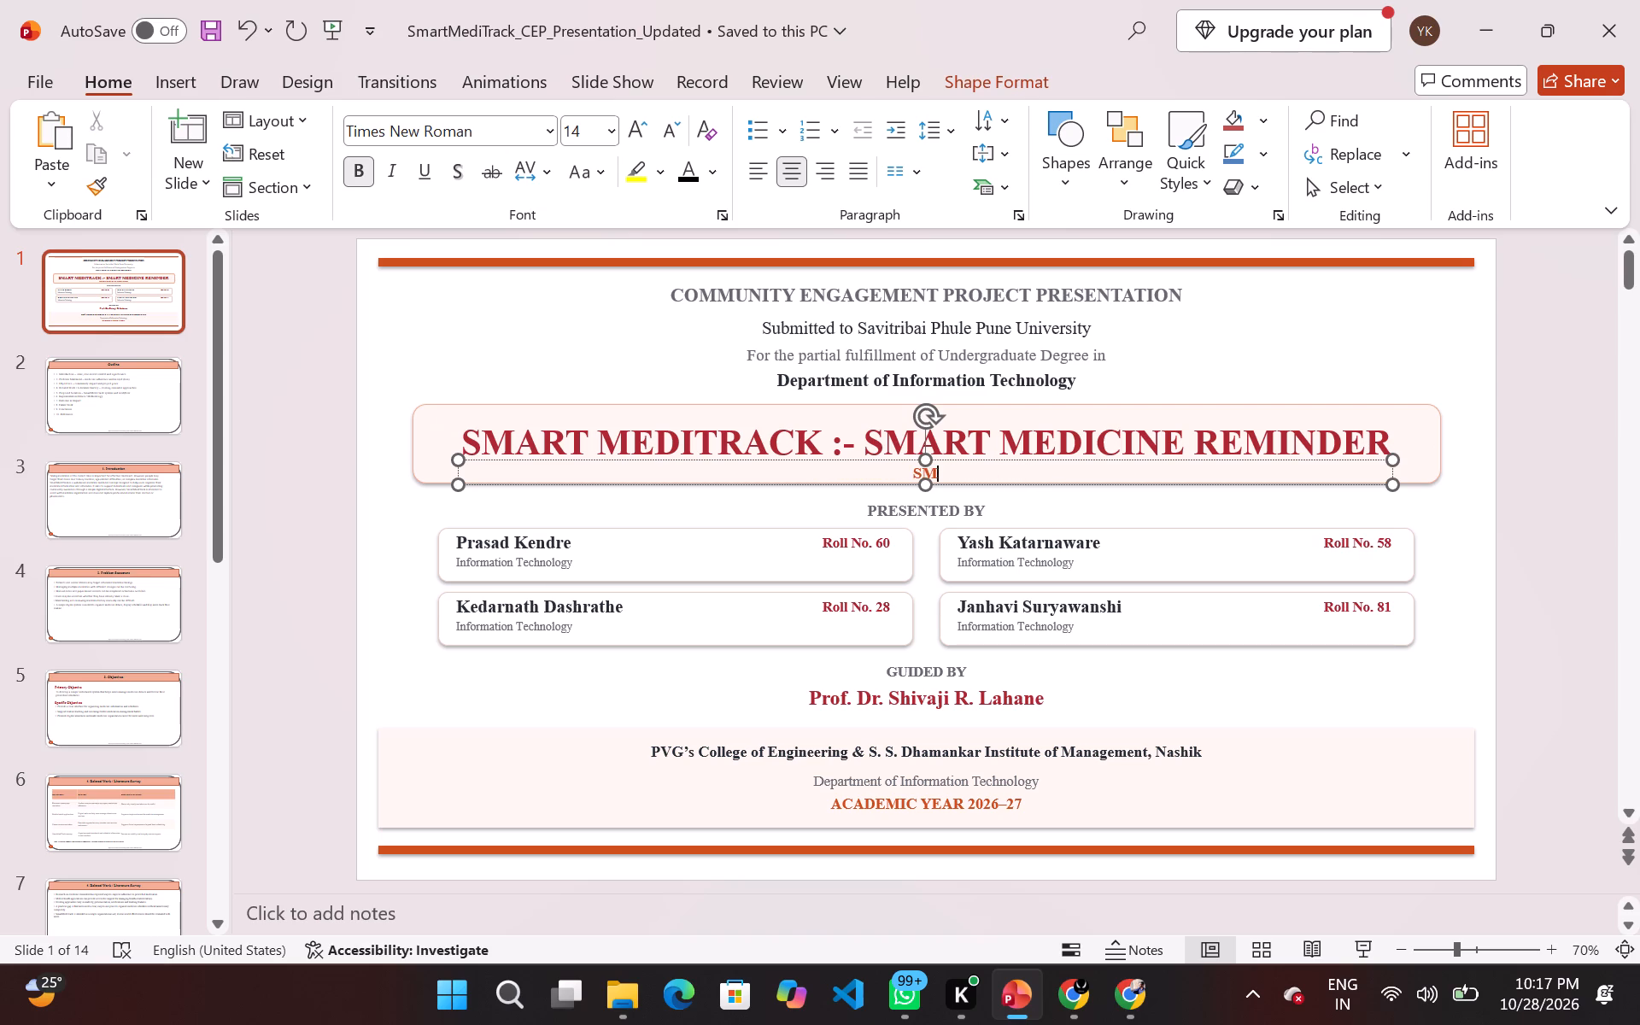
pyautogui.press('BackSpace')
pyautogui.press('BackSpace')
pyautogui.click(1048, 514)
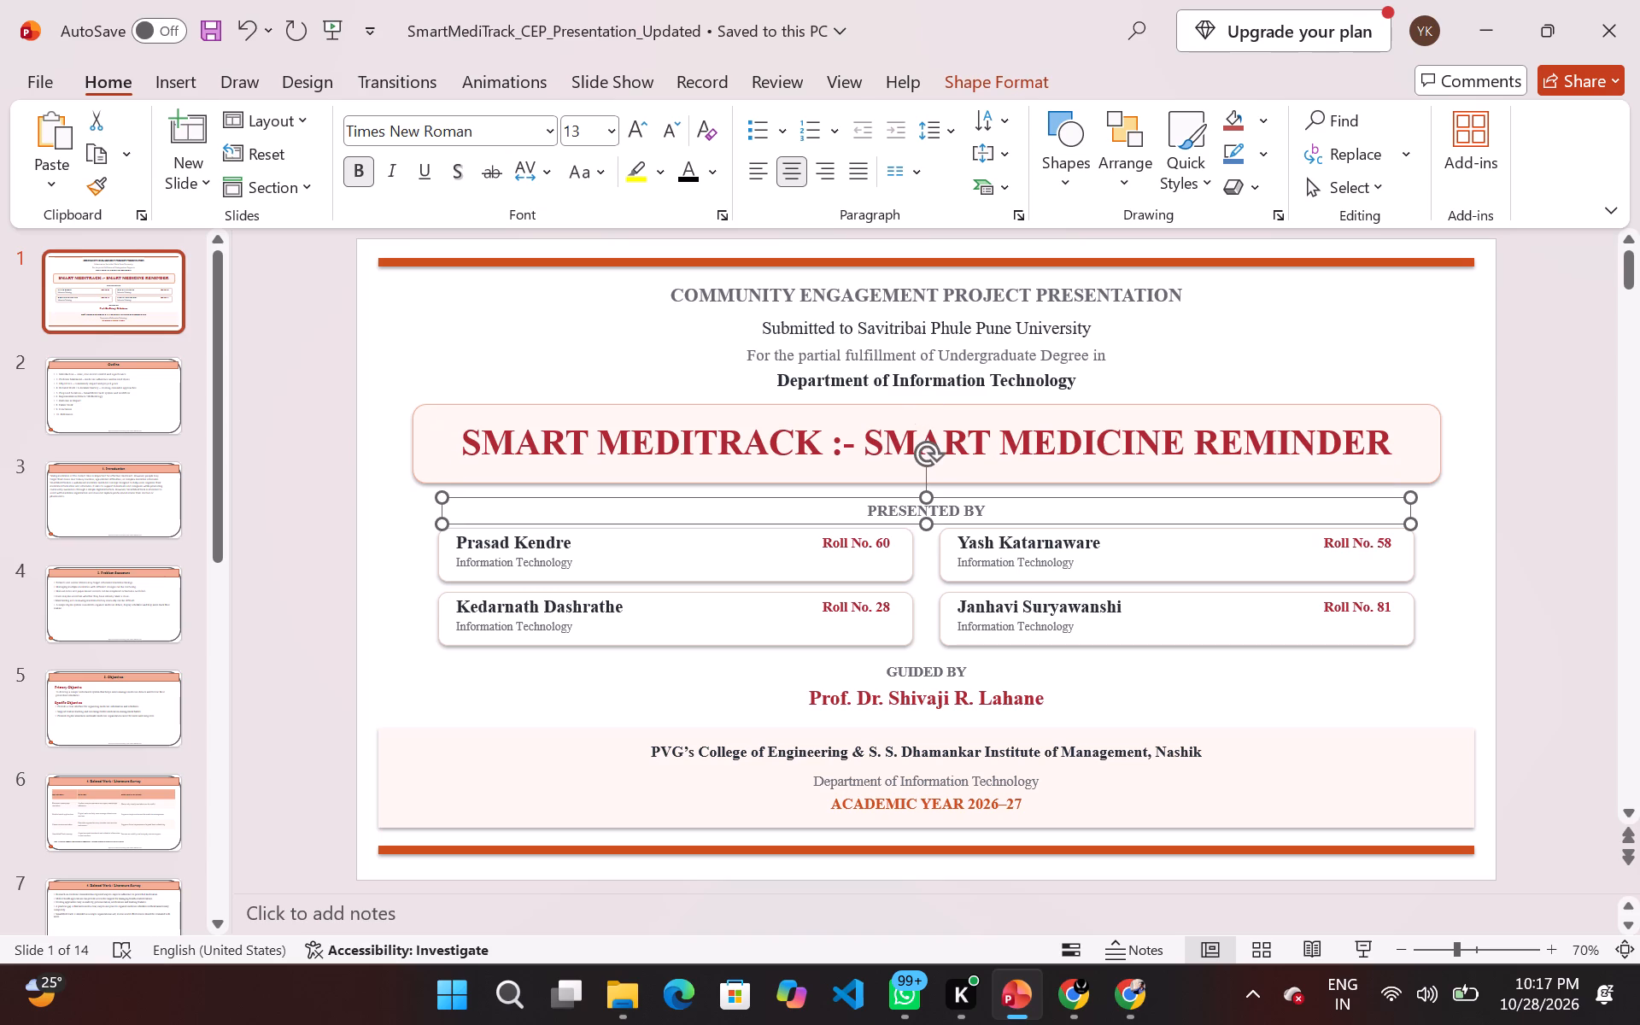
pyautogui.click(1397, 332)
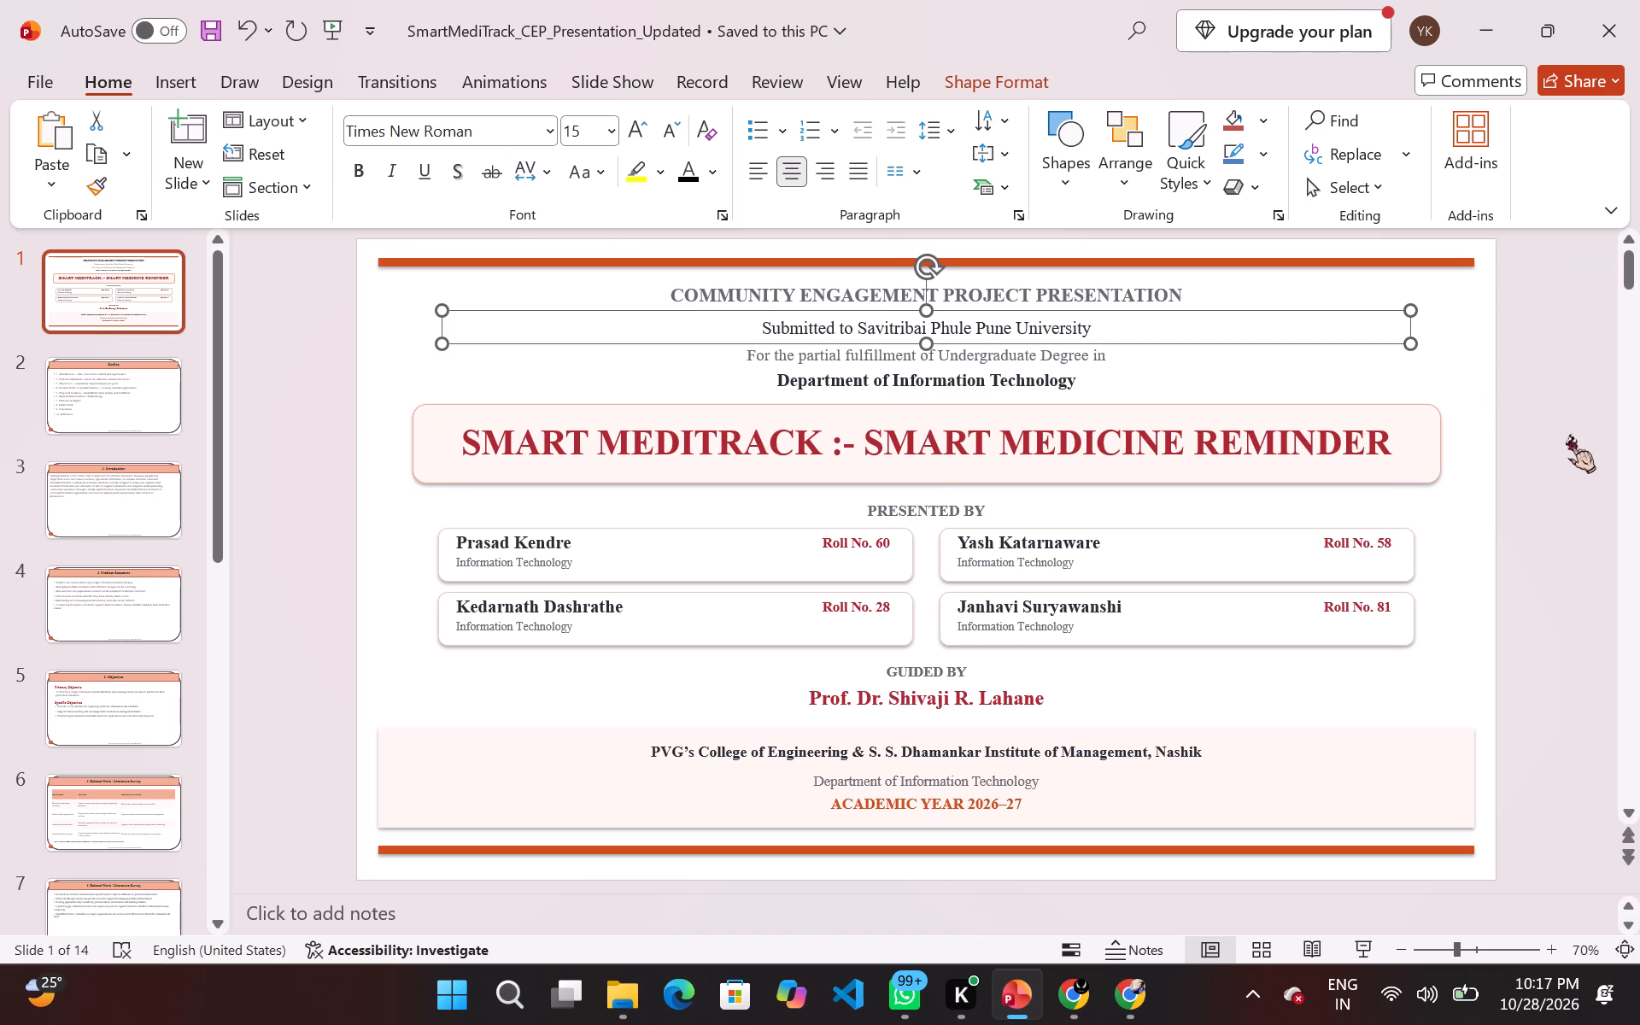
pyautogui.click(1572, 435)
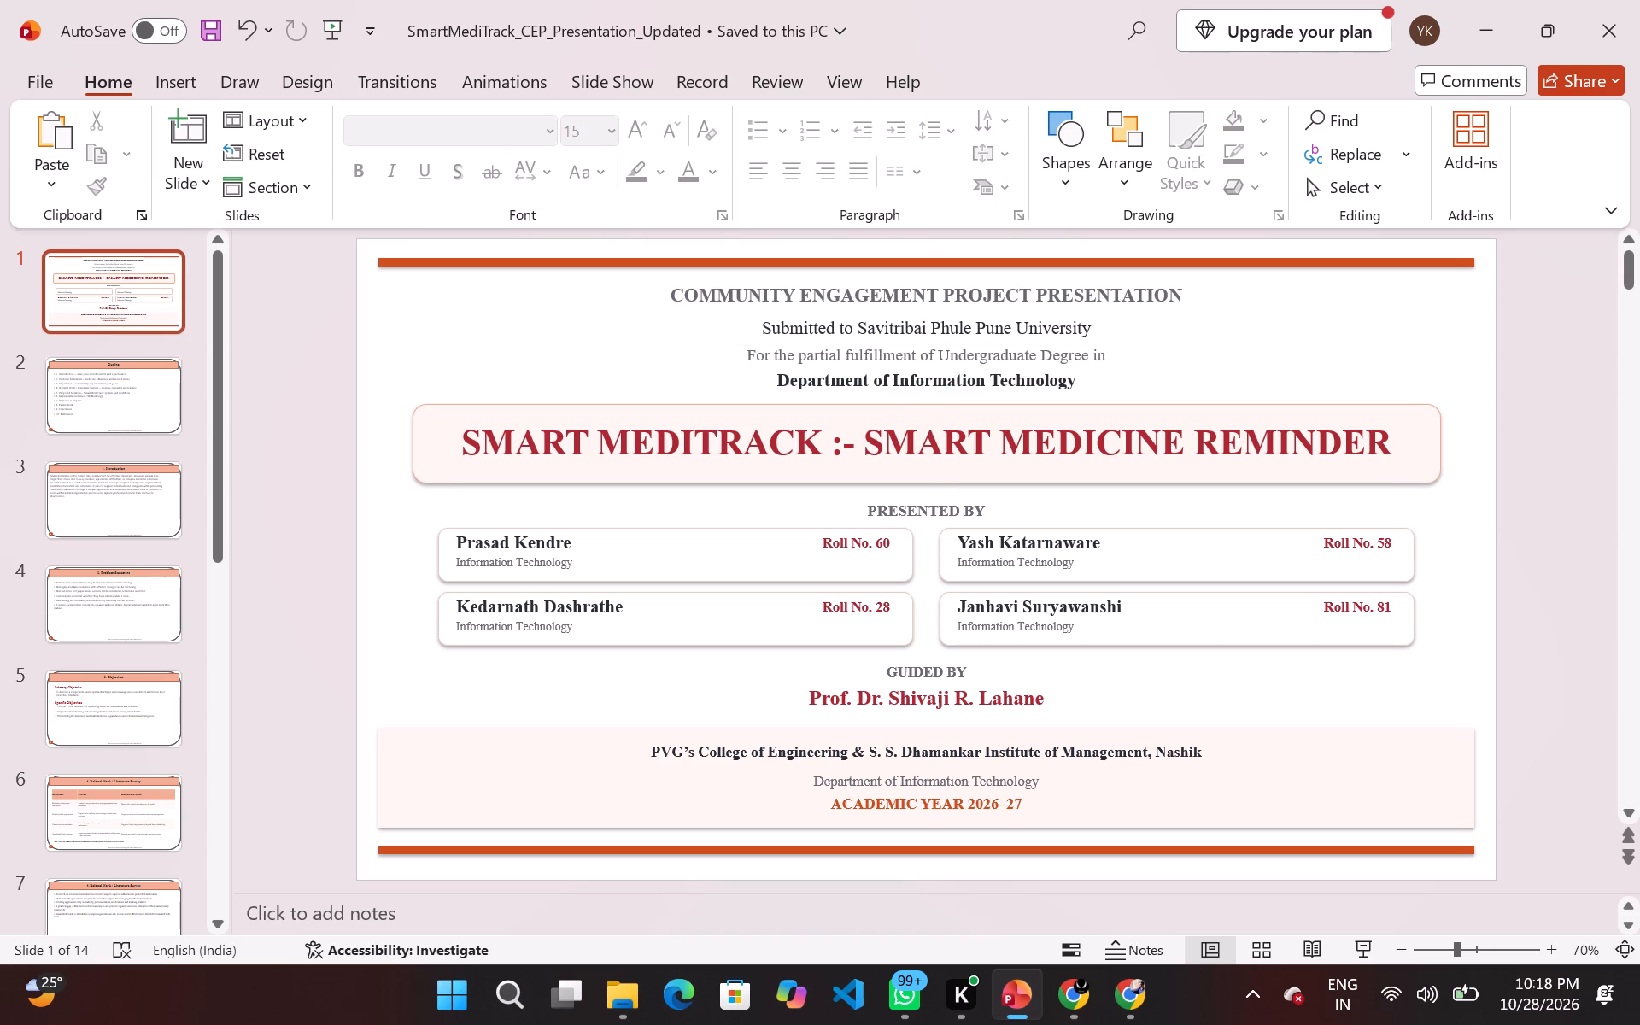